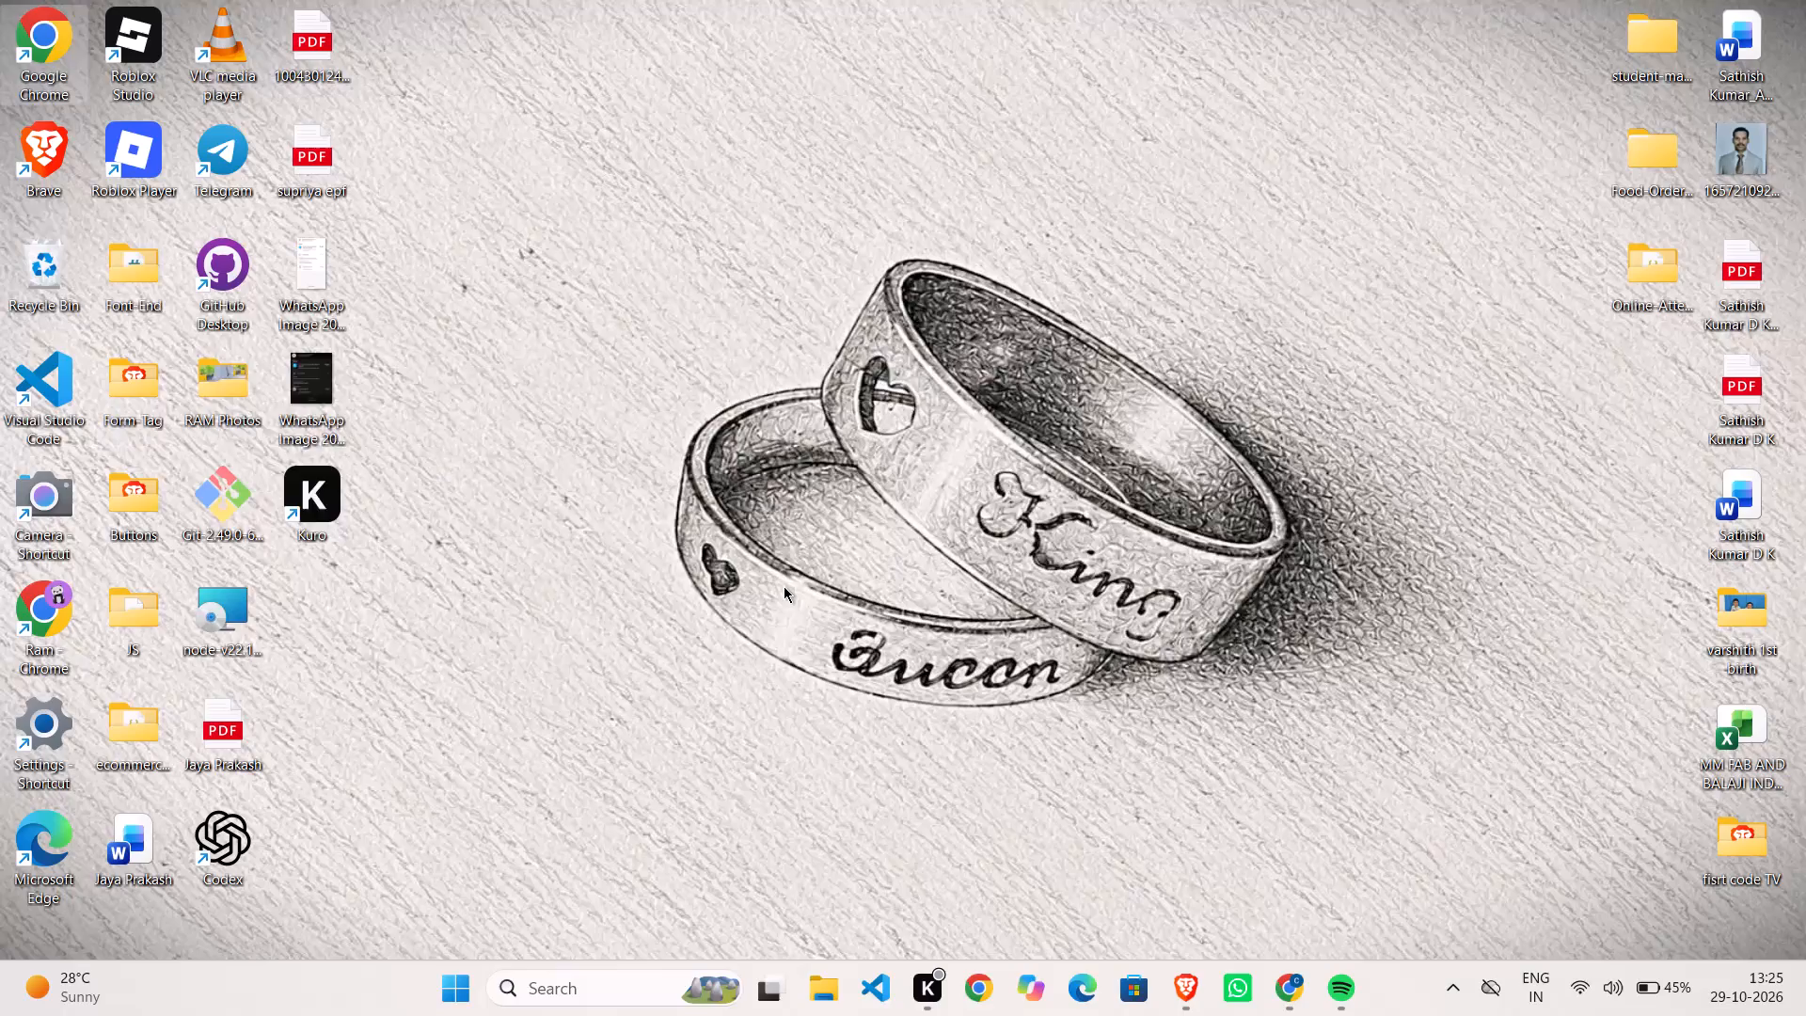
Switch from the desktop to the Brave browser window with the Zenoraa Leads page.
key("alt+Tab")
key("alt+Tab")
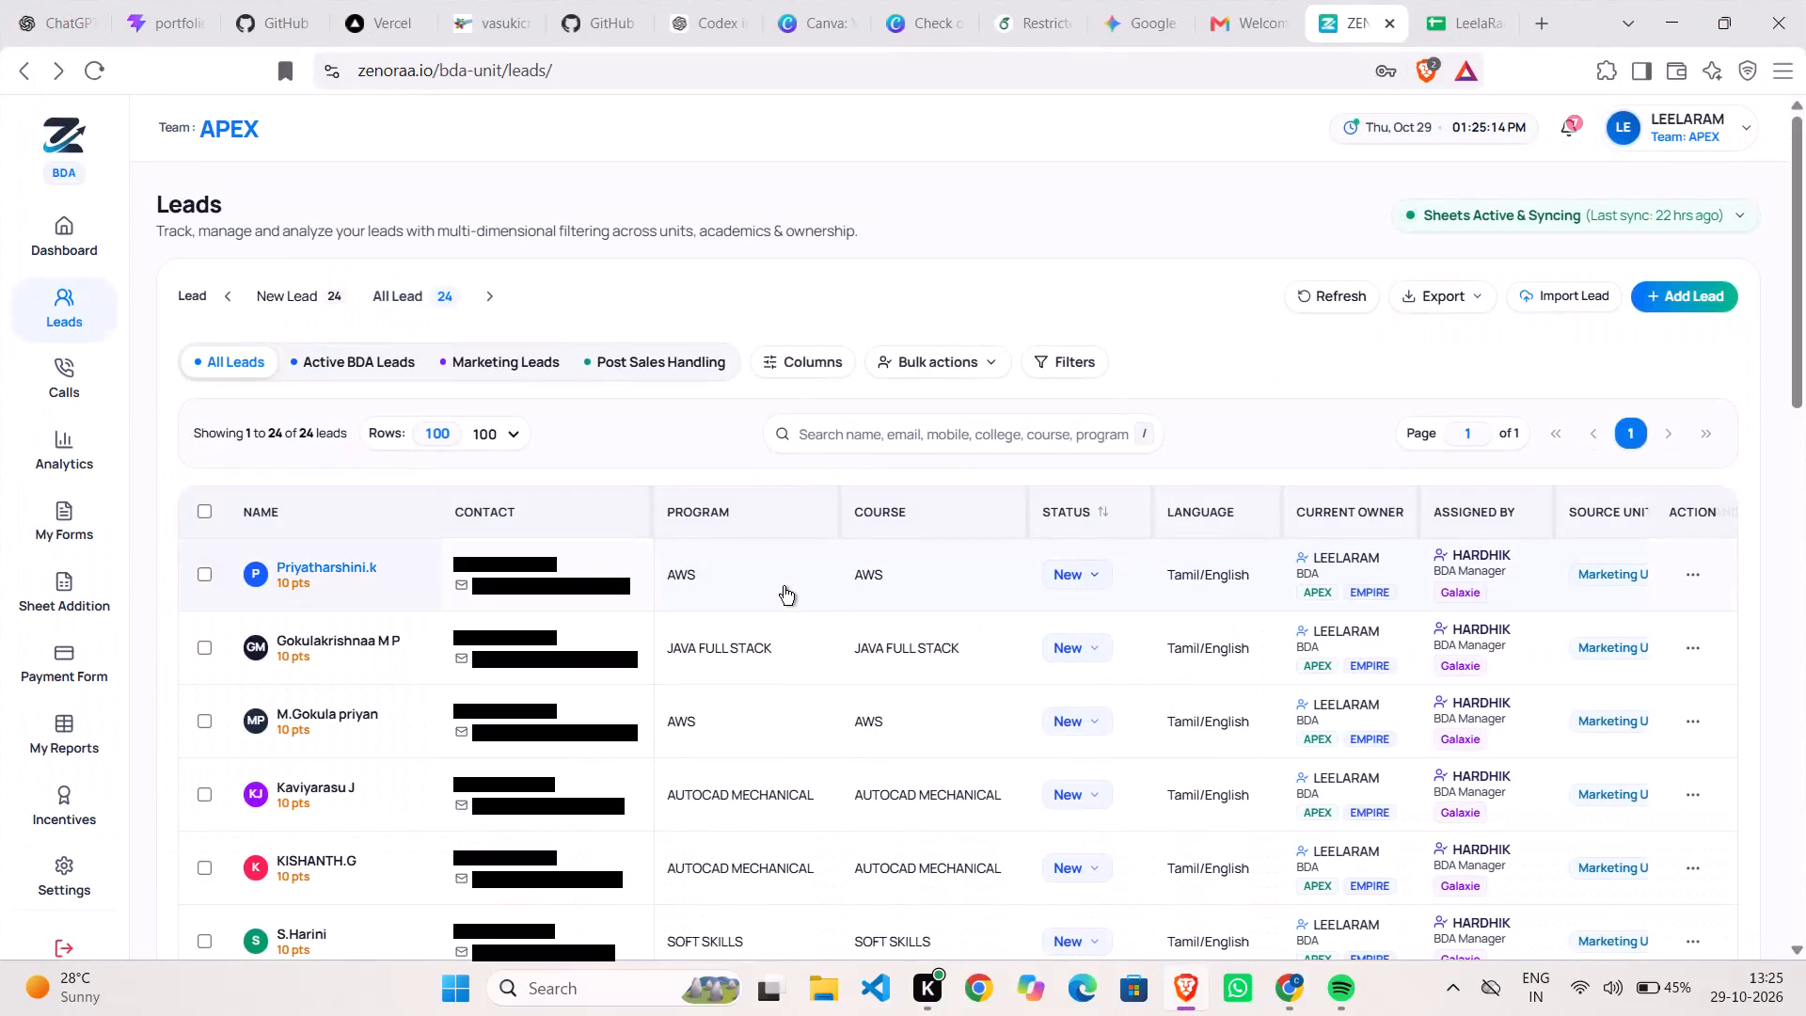
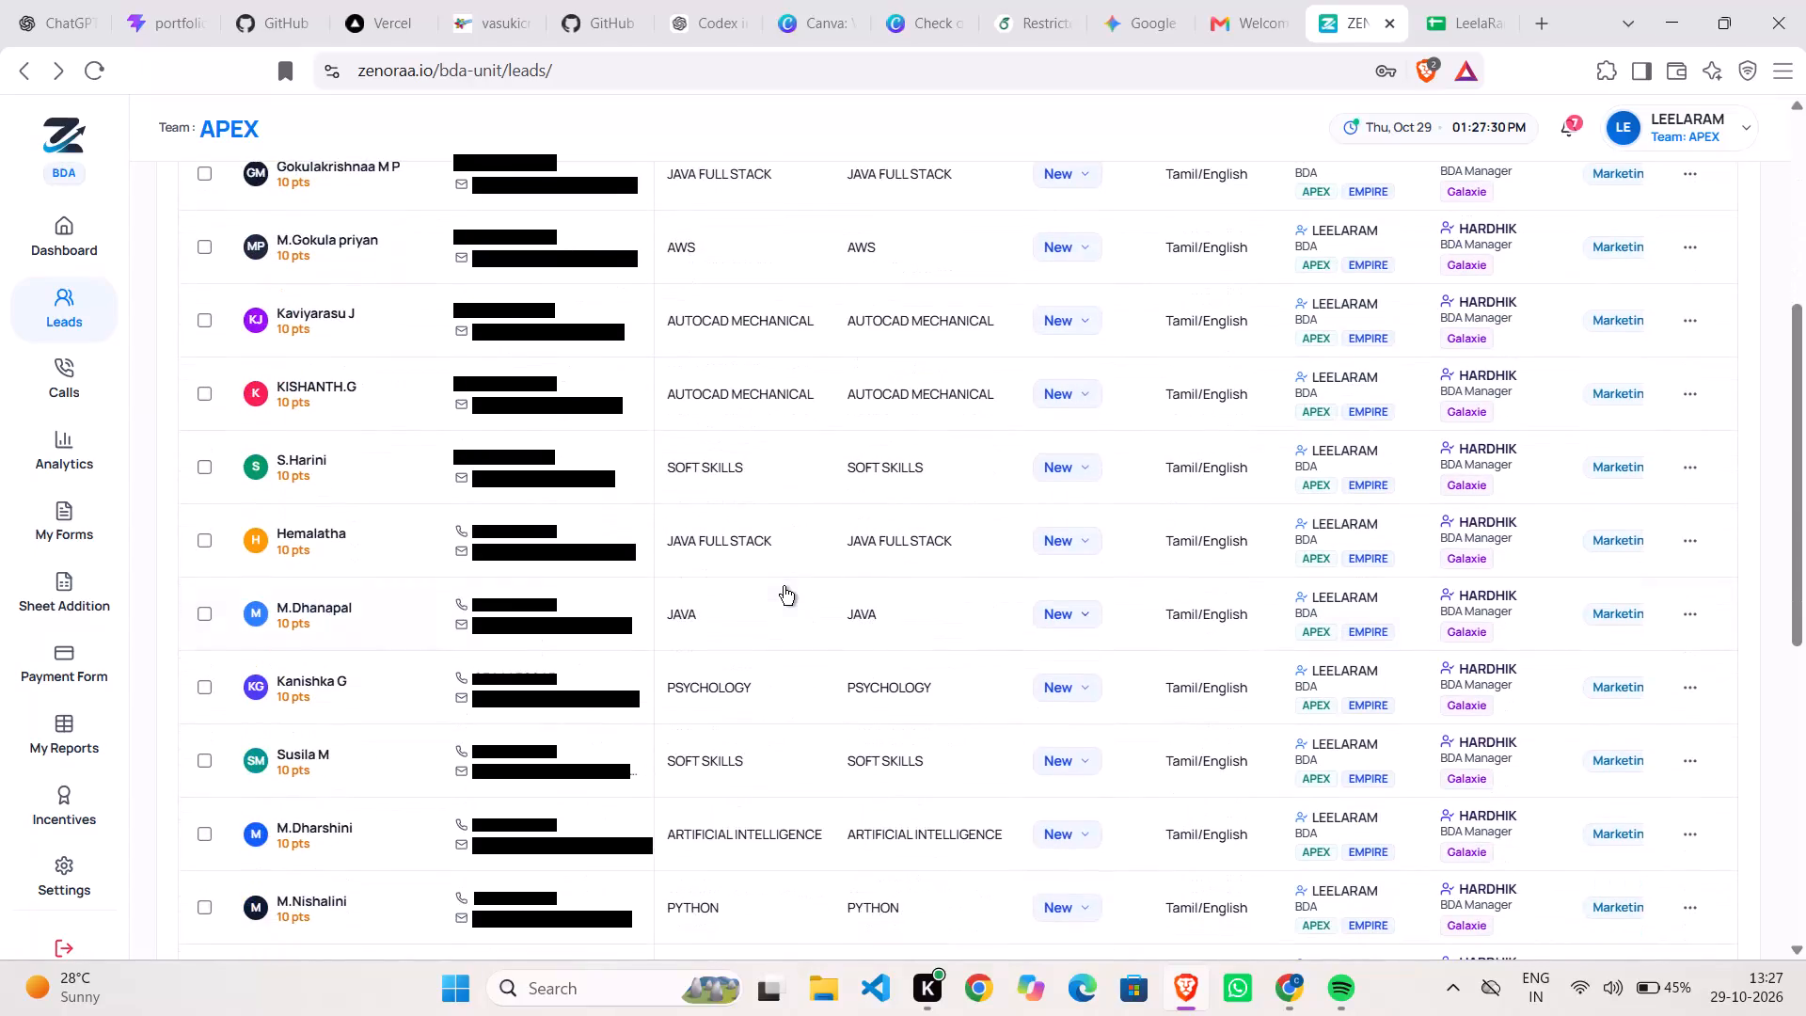
Look through the assigned leads in the table, checking their course, status, language and assignment columns down to the final row.
scroll(784, 586, "up", 1)
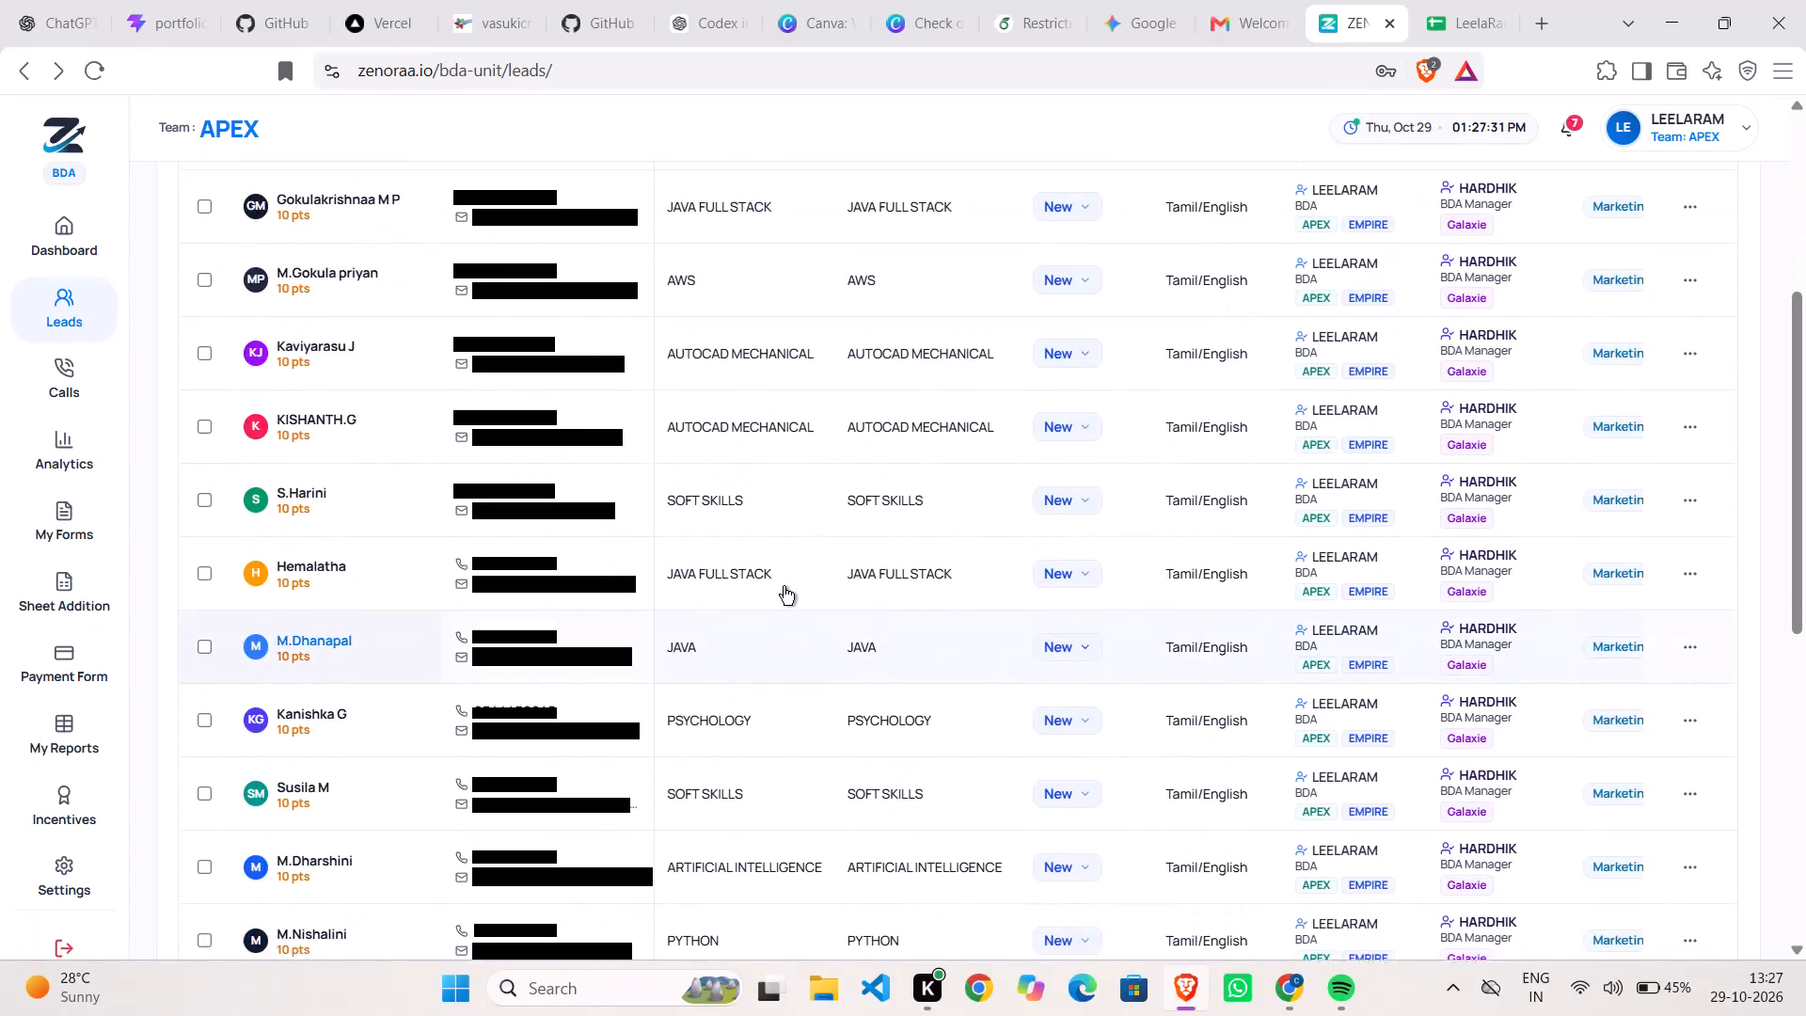
scroll(784, 586, "up", 1)
scroll(784, 586, "left", 3)
scroll(784, 586, "right", 1)
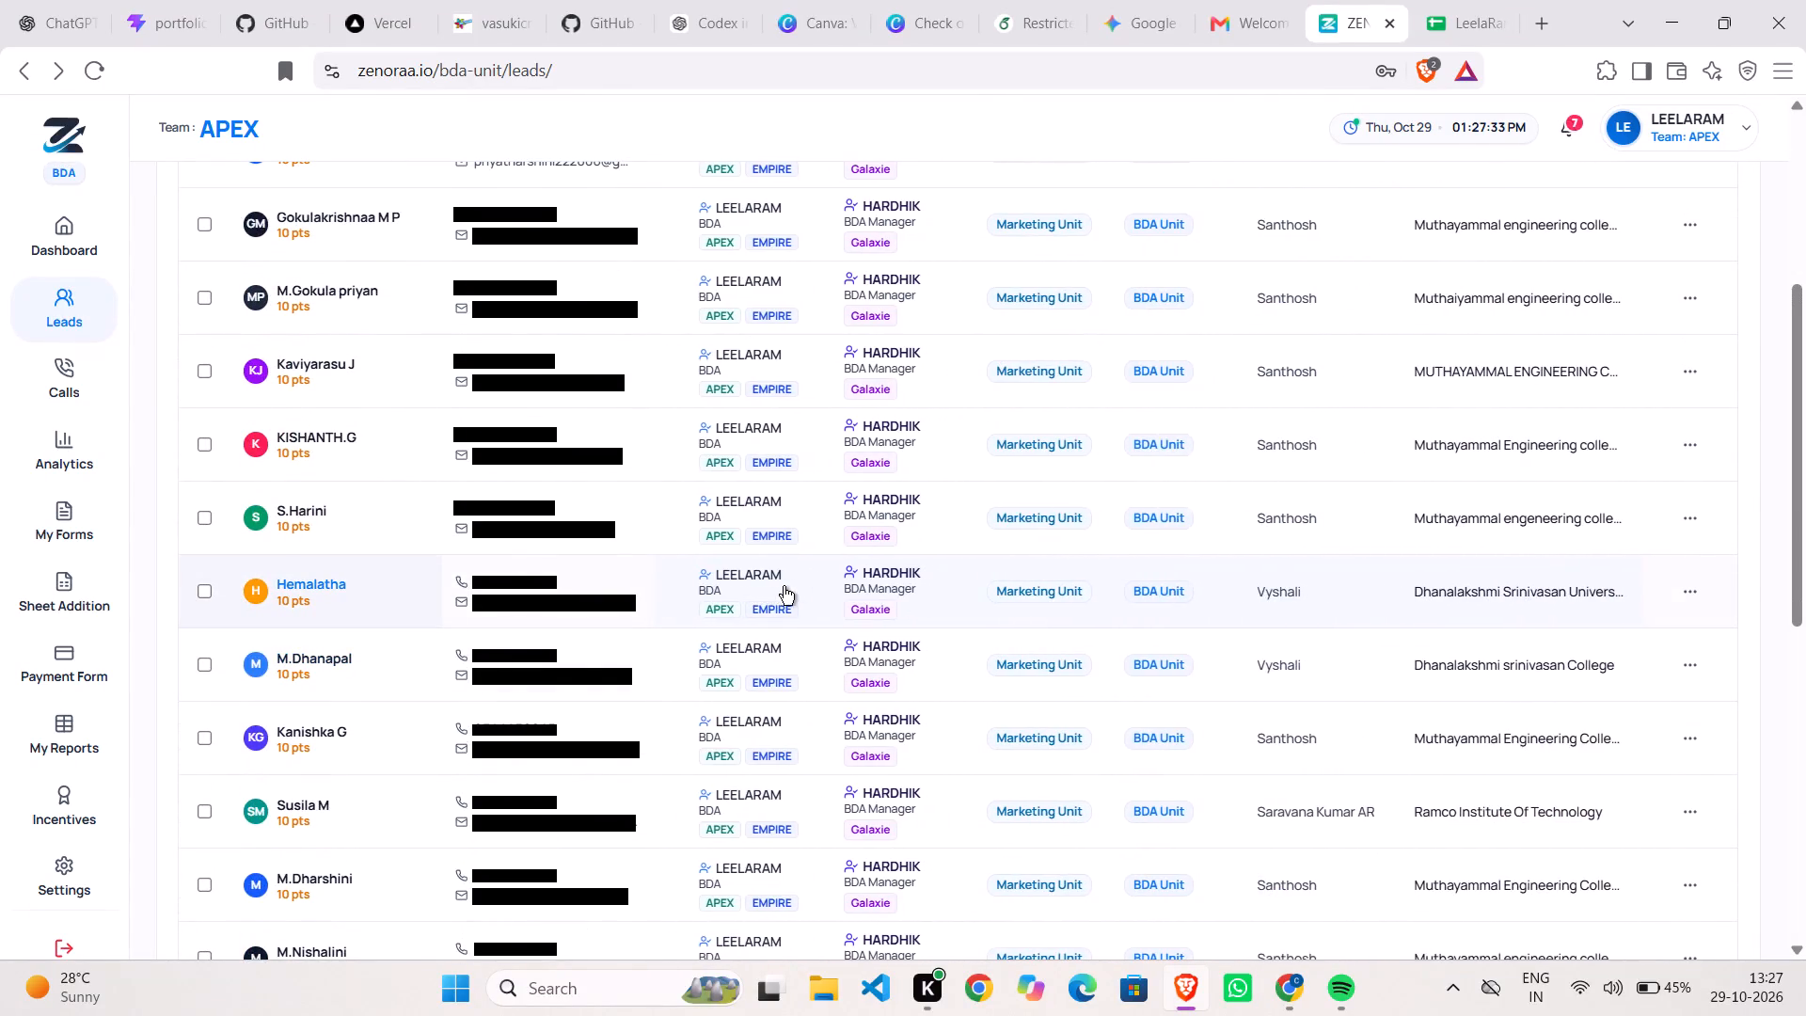
scroll(784, 586, "right", 2)
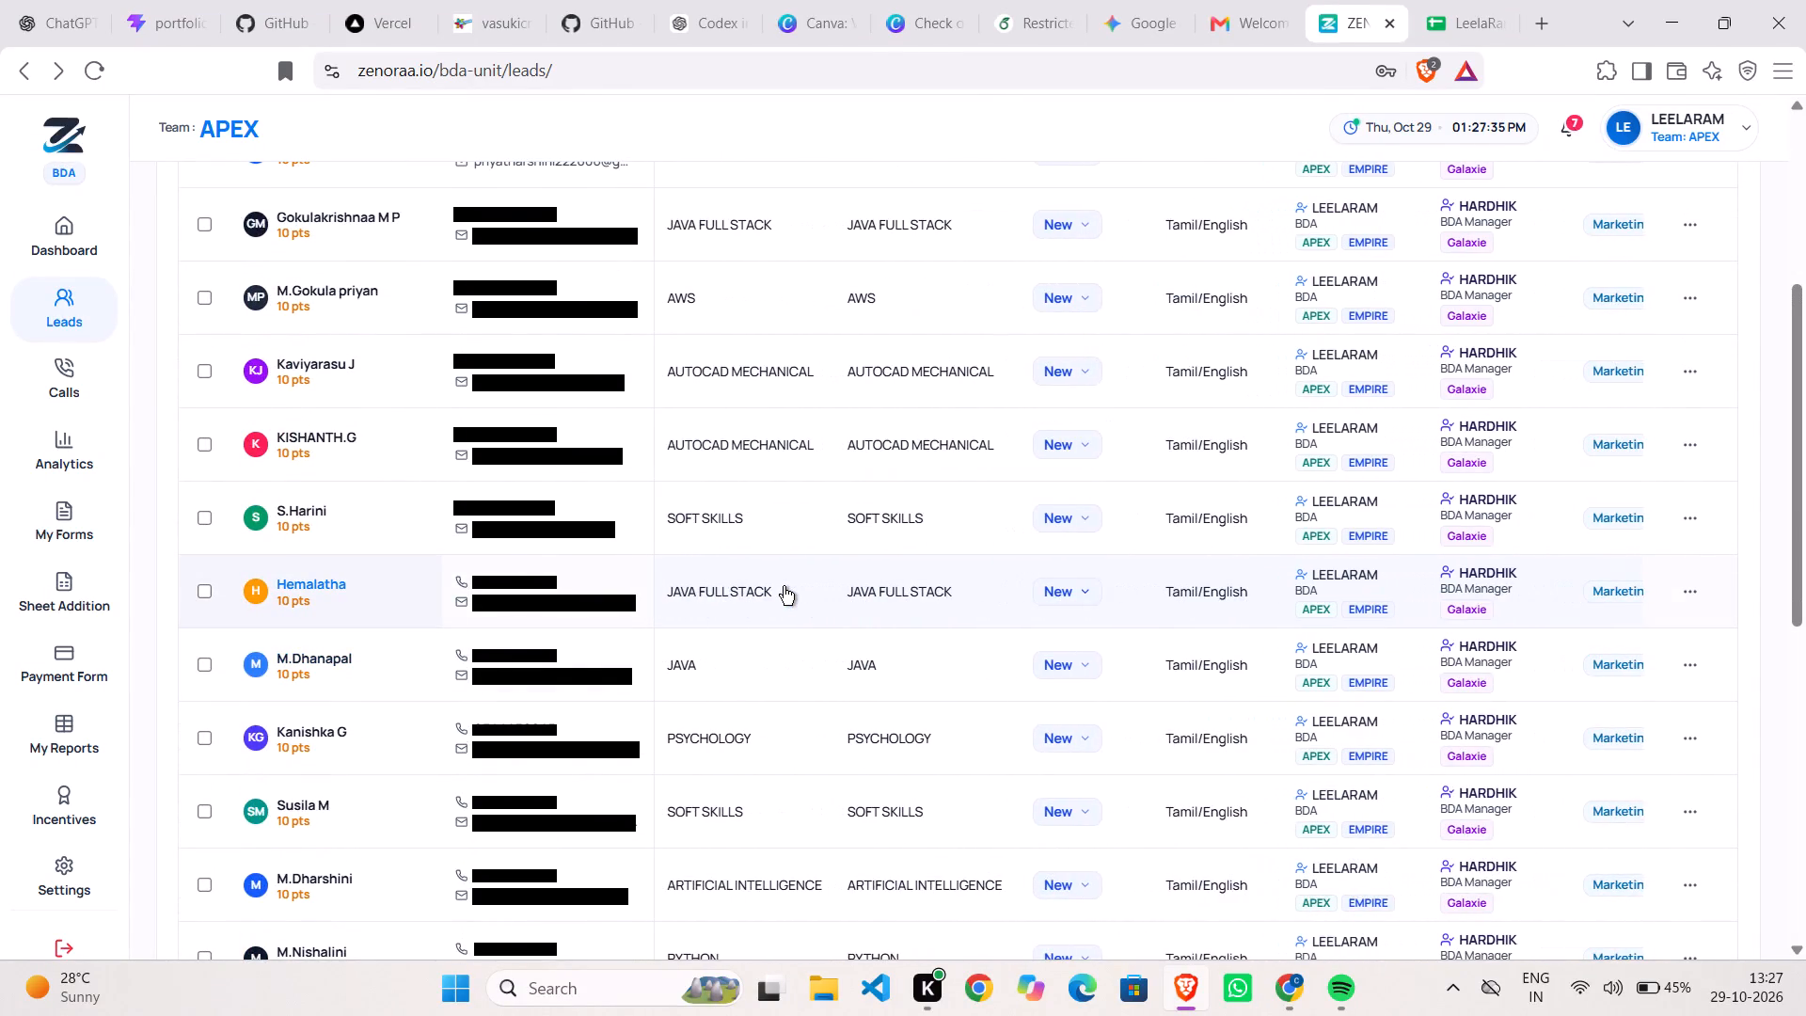
scroll(784, 586, "down", 9)
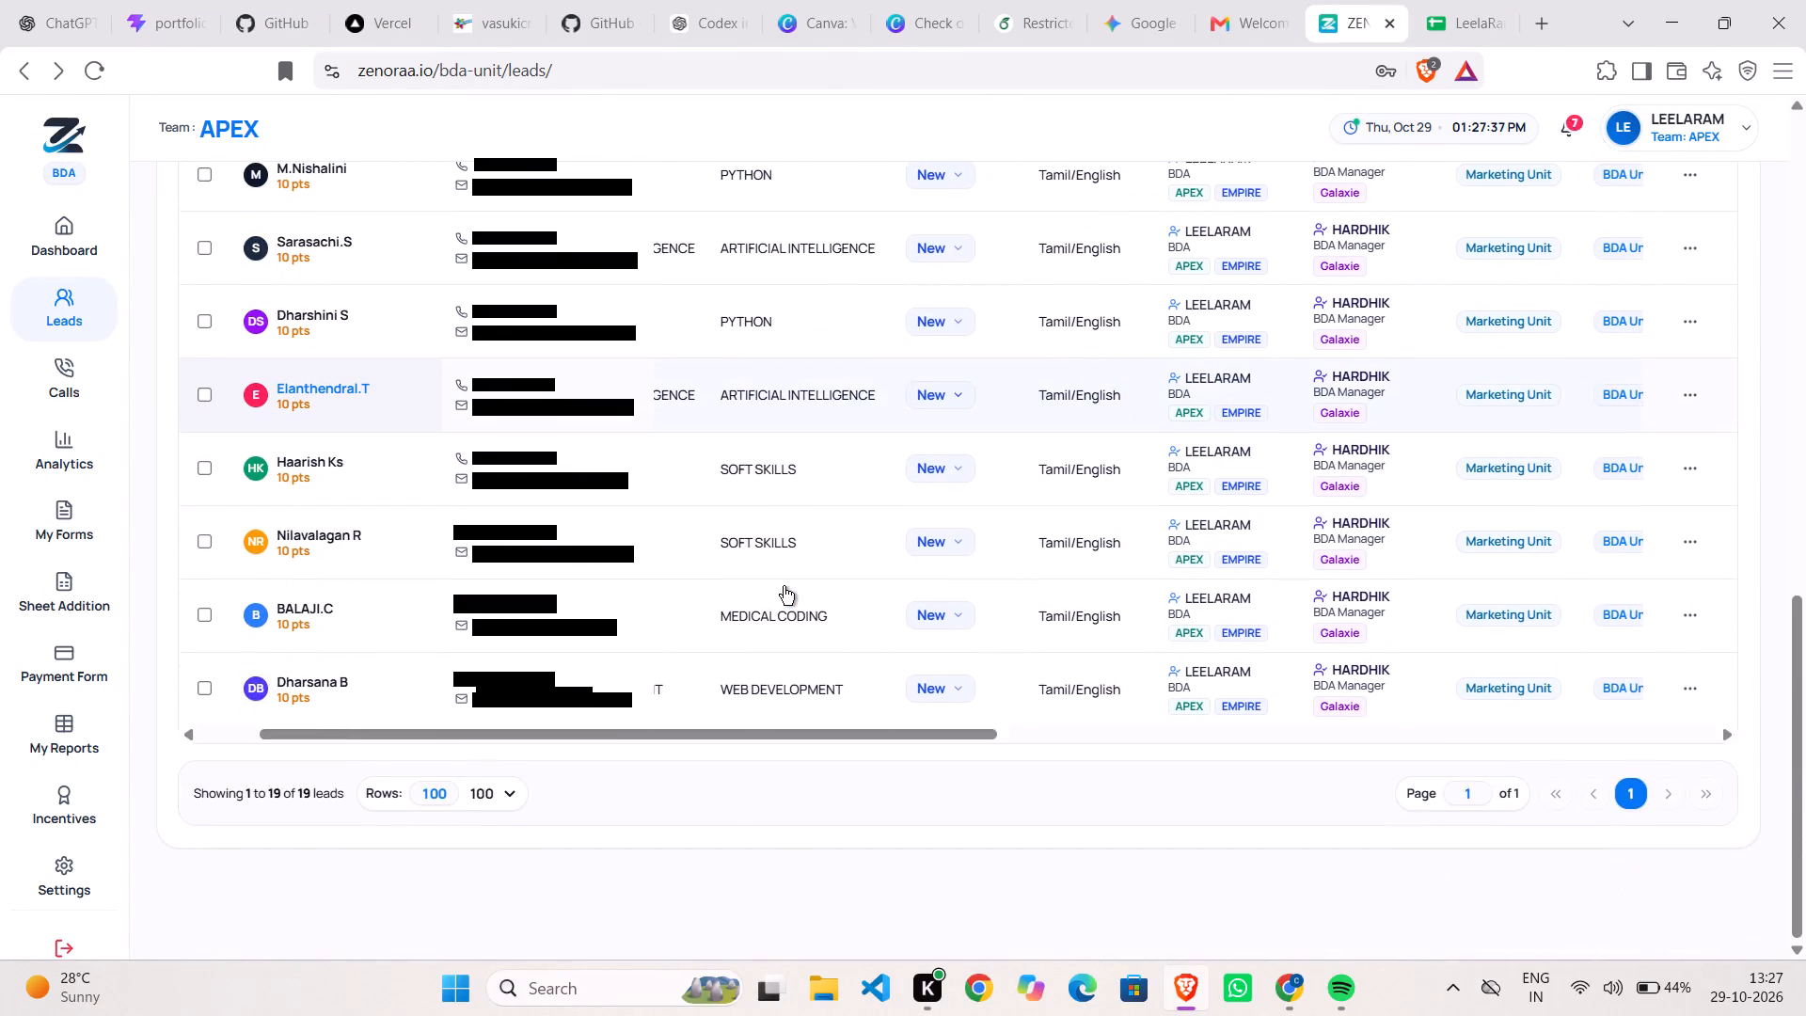
scroll(784, 586, "right", 1)
scroll(784, 586, "left", 2)
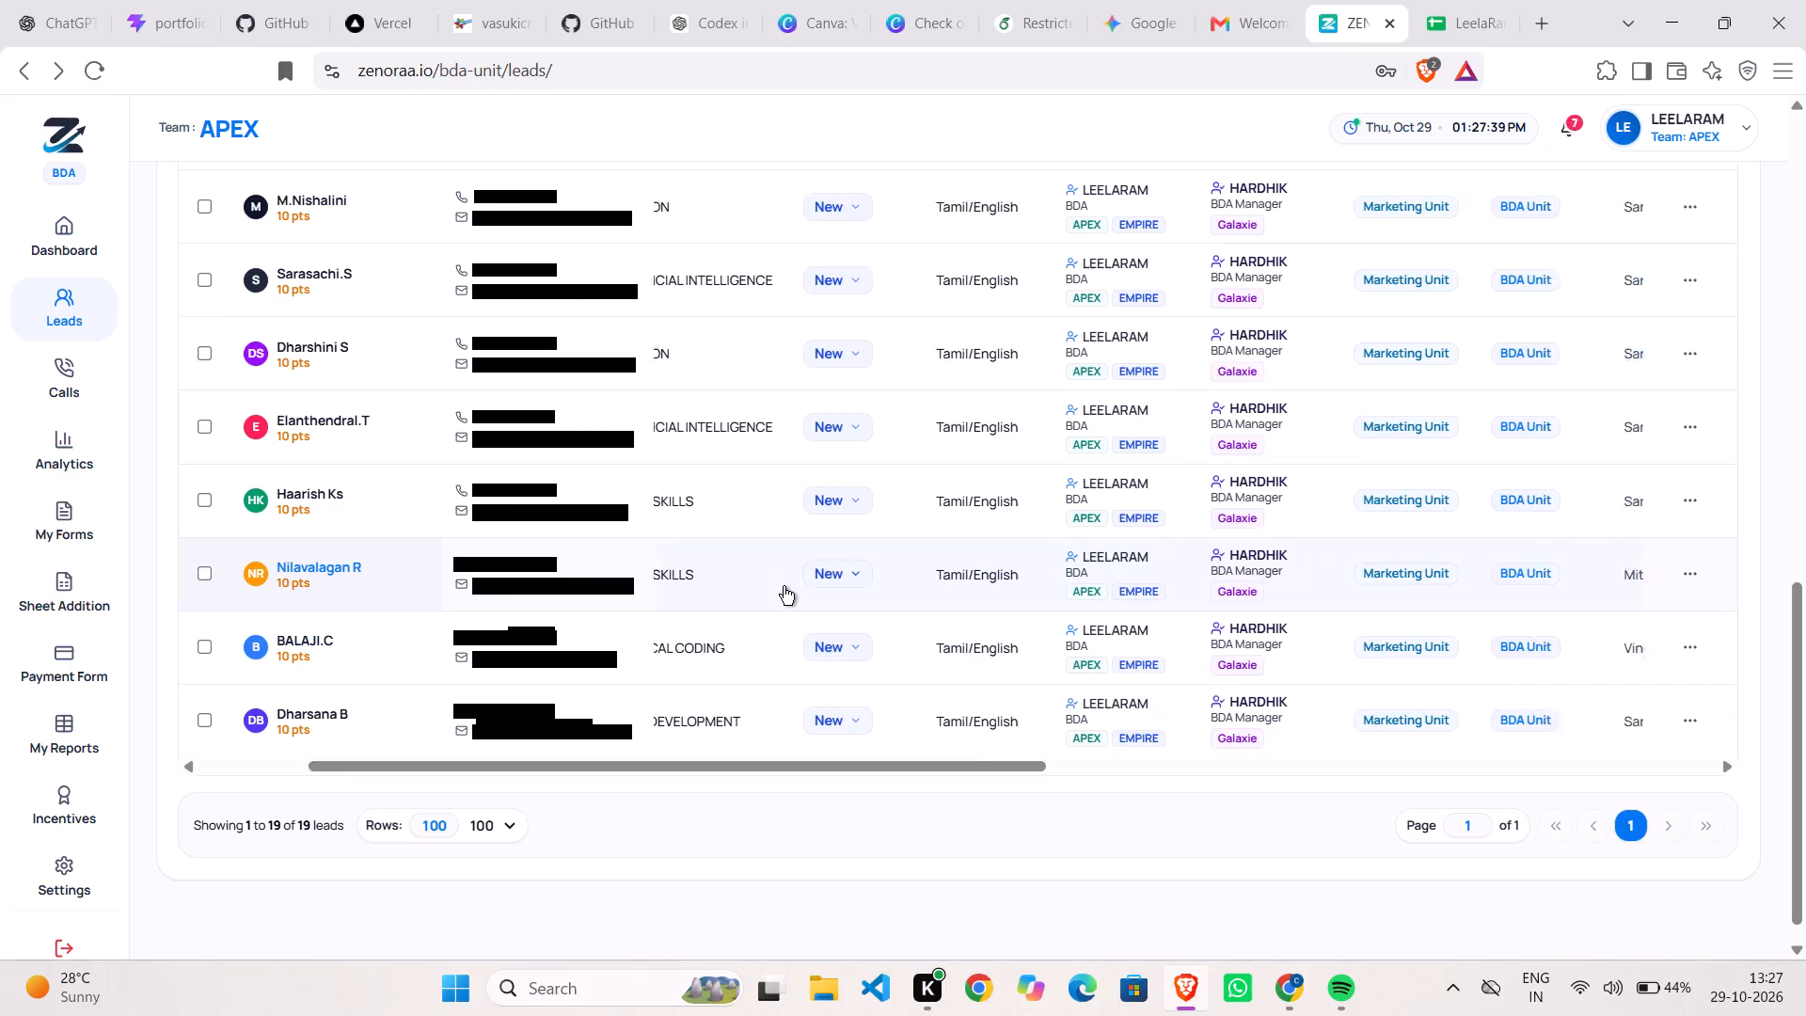
scroll(784, 586, "left", 1)
scroll(784, 586, "up", 2)
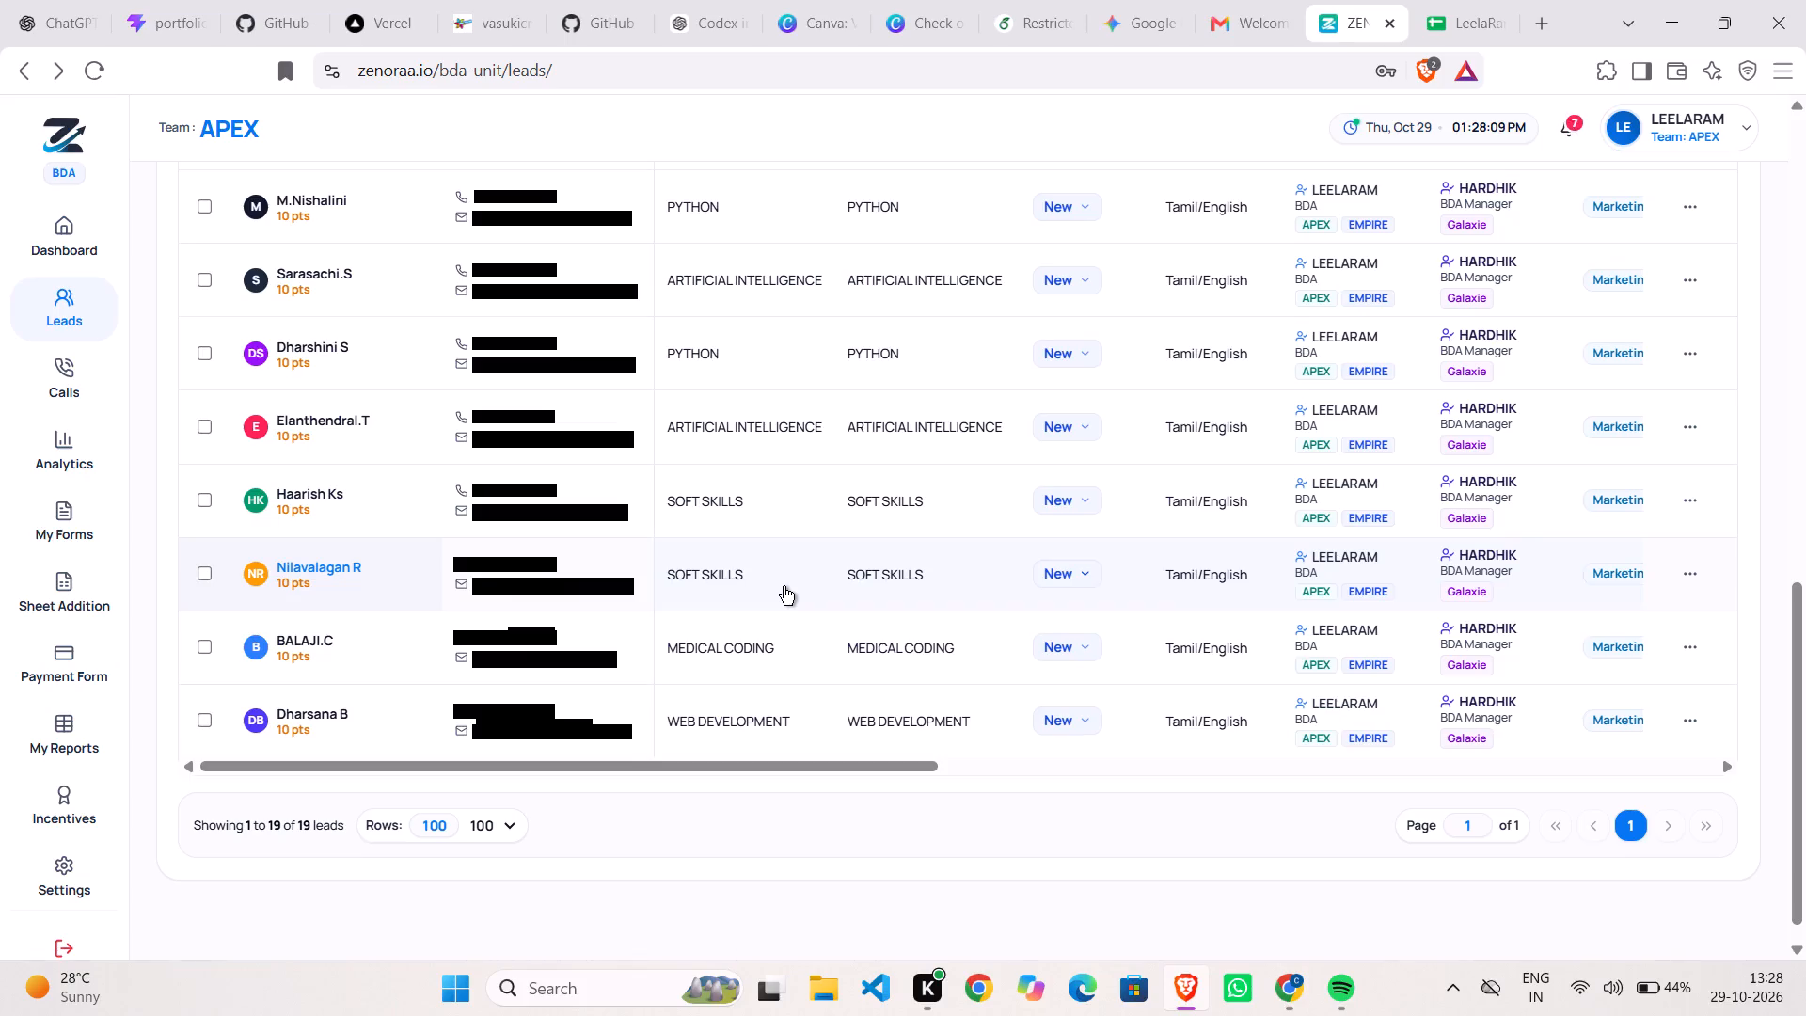
Examine the remaining details of the leads at the table's end, including college, department, year and date columns.
scroll(784, 586, "left", 3)
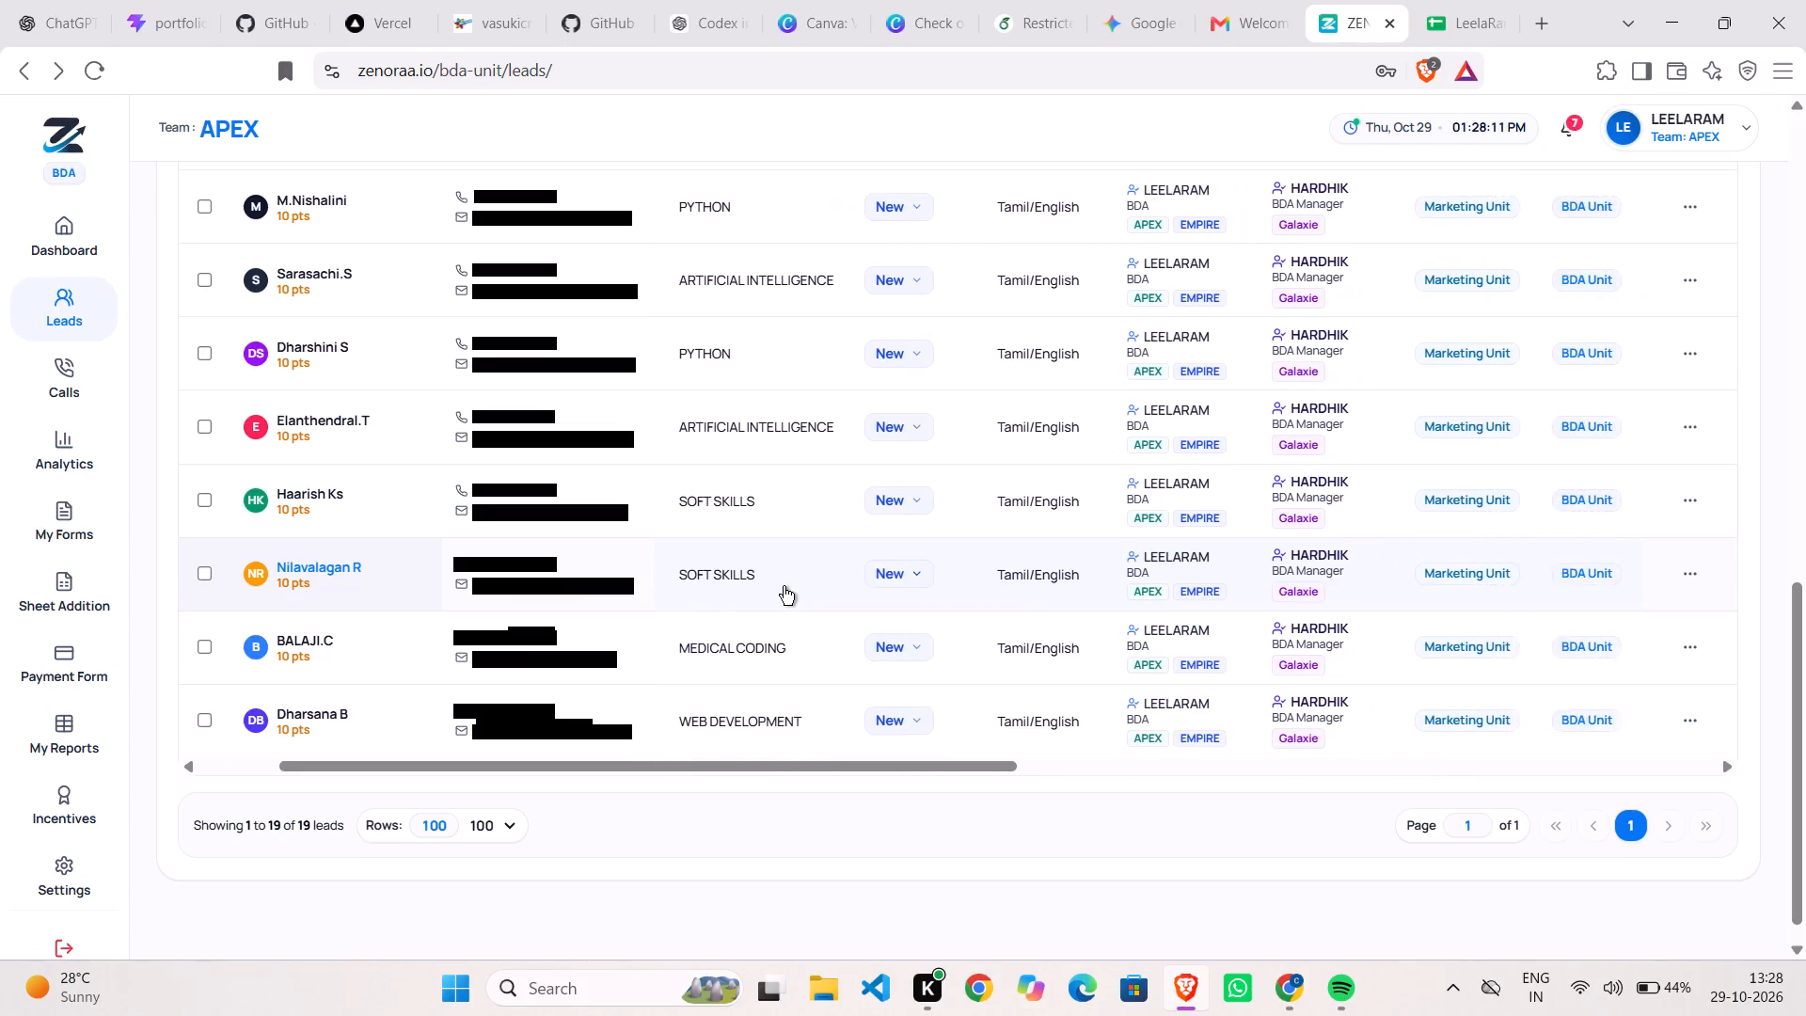
scroll(784, 586, "left", 4)
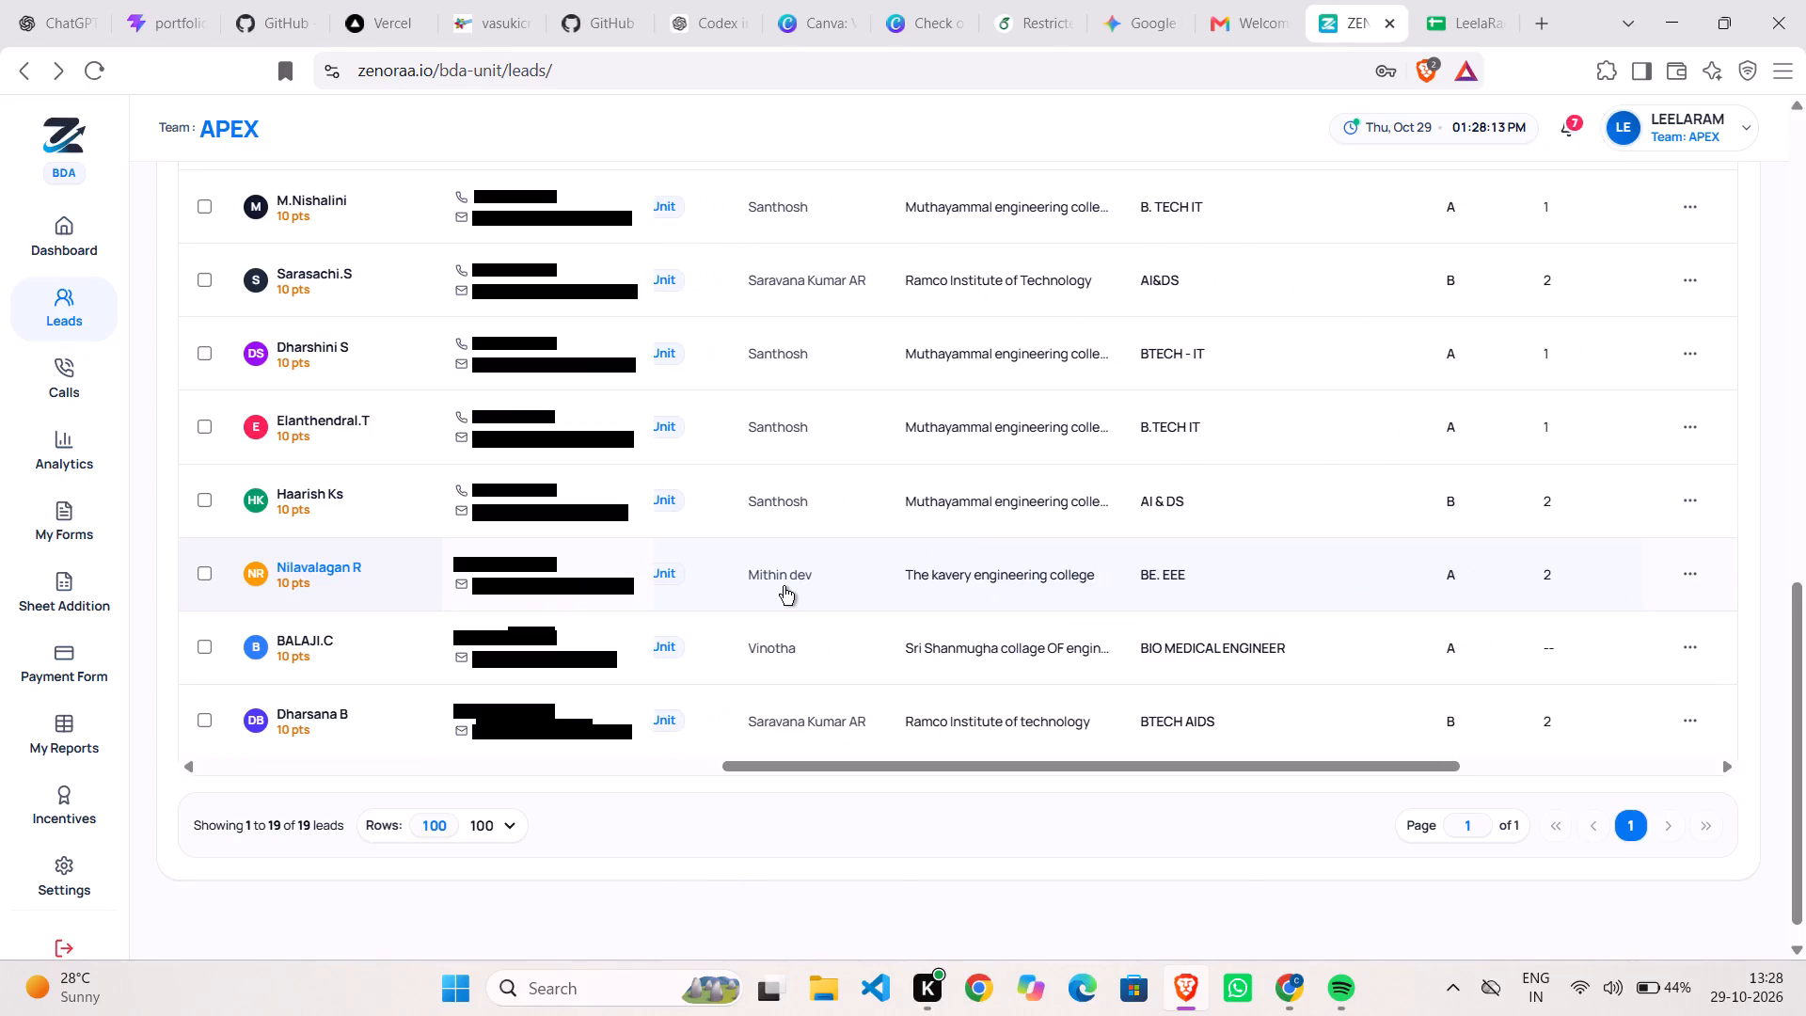
scroll(784, 586, "left", 3)
scroll(784, 586, "right", 1)
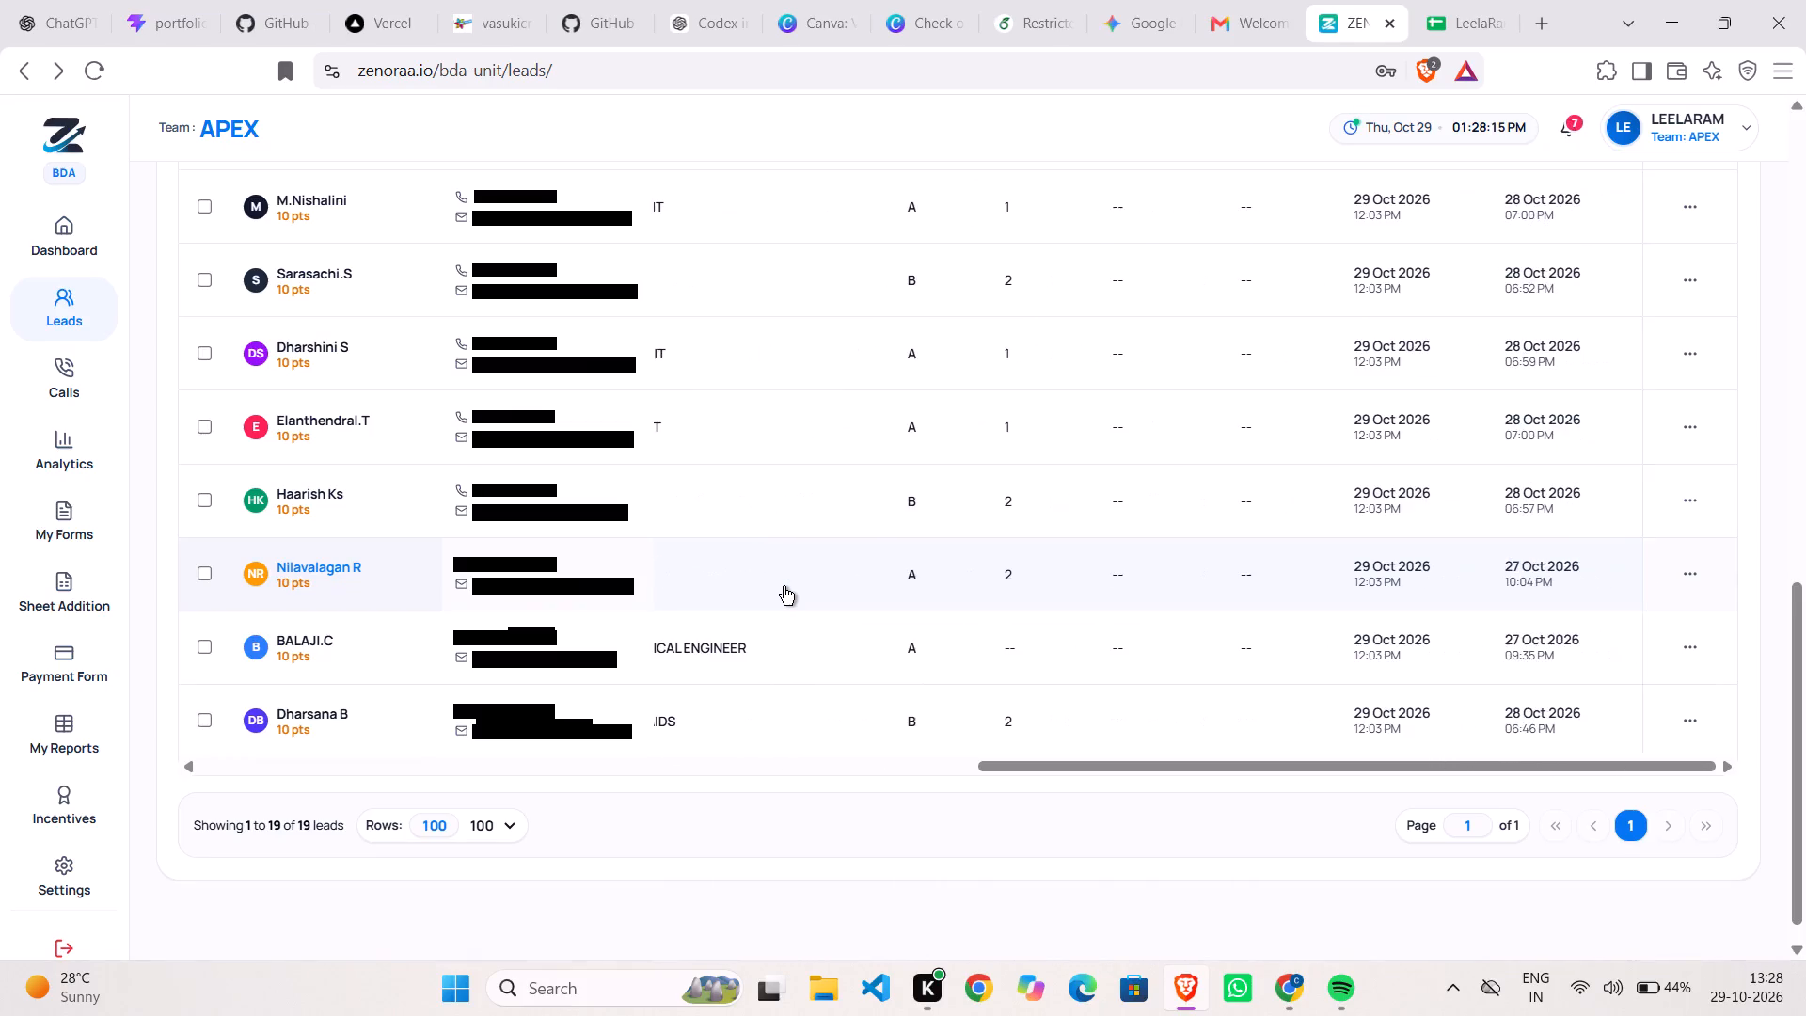
scroll(784, 586, "right", 2)
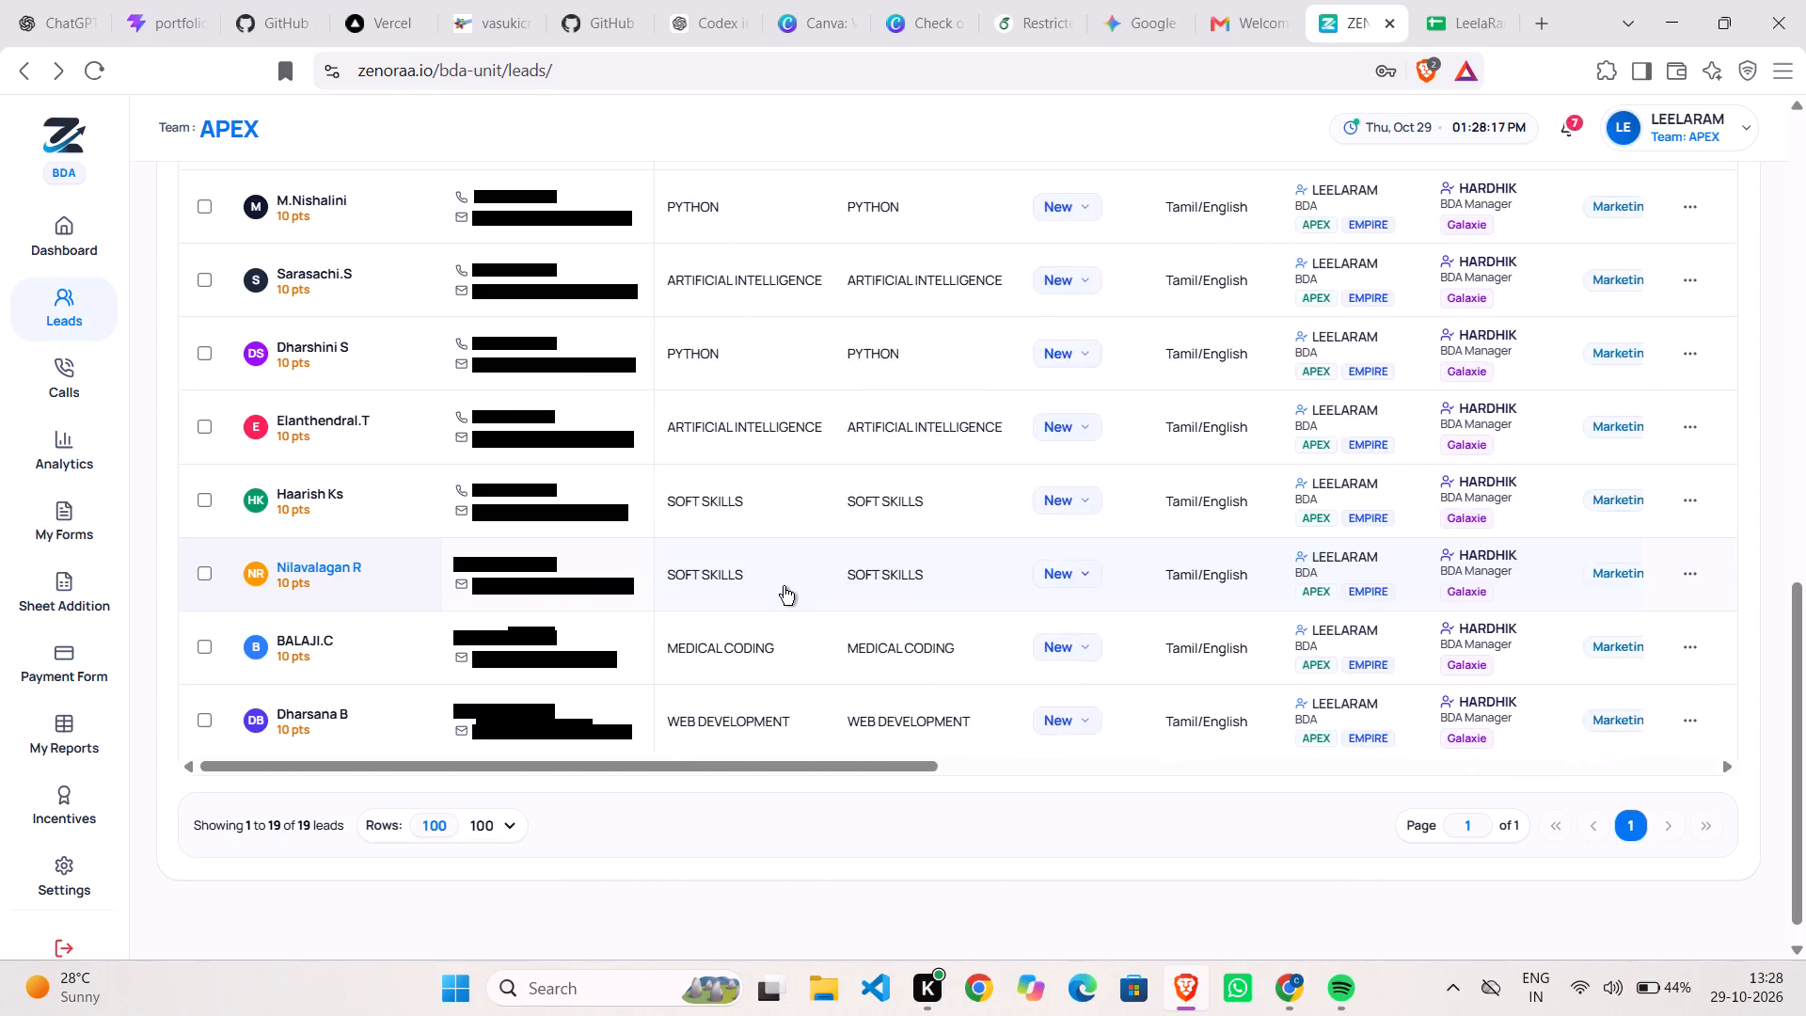
scroll(784, 586, "right", 1)
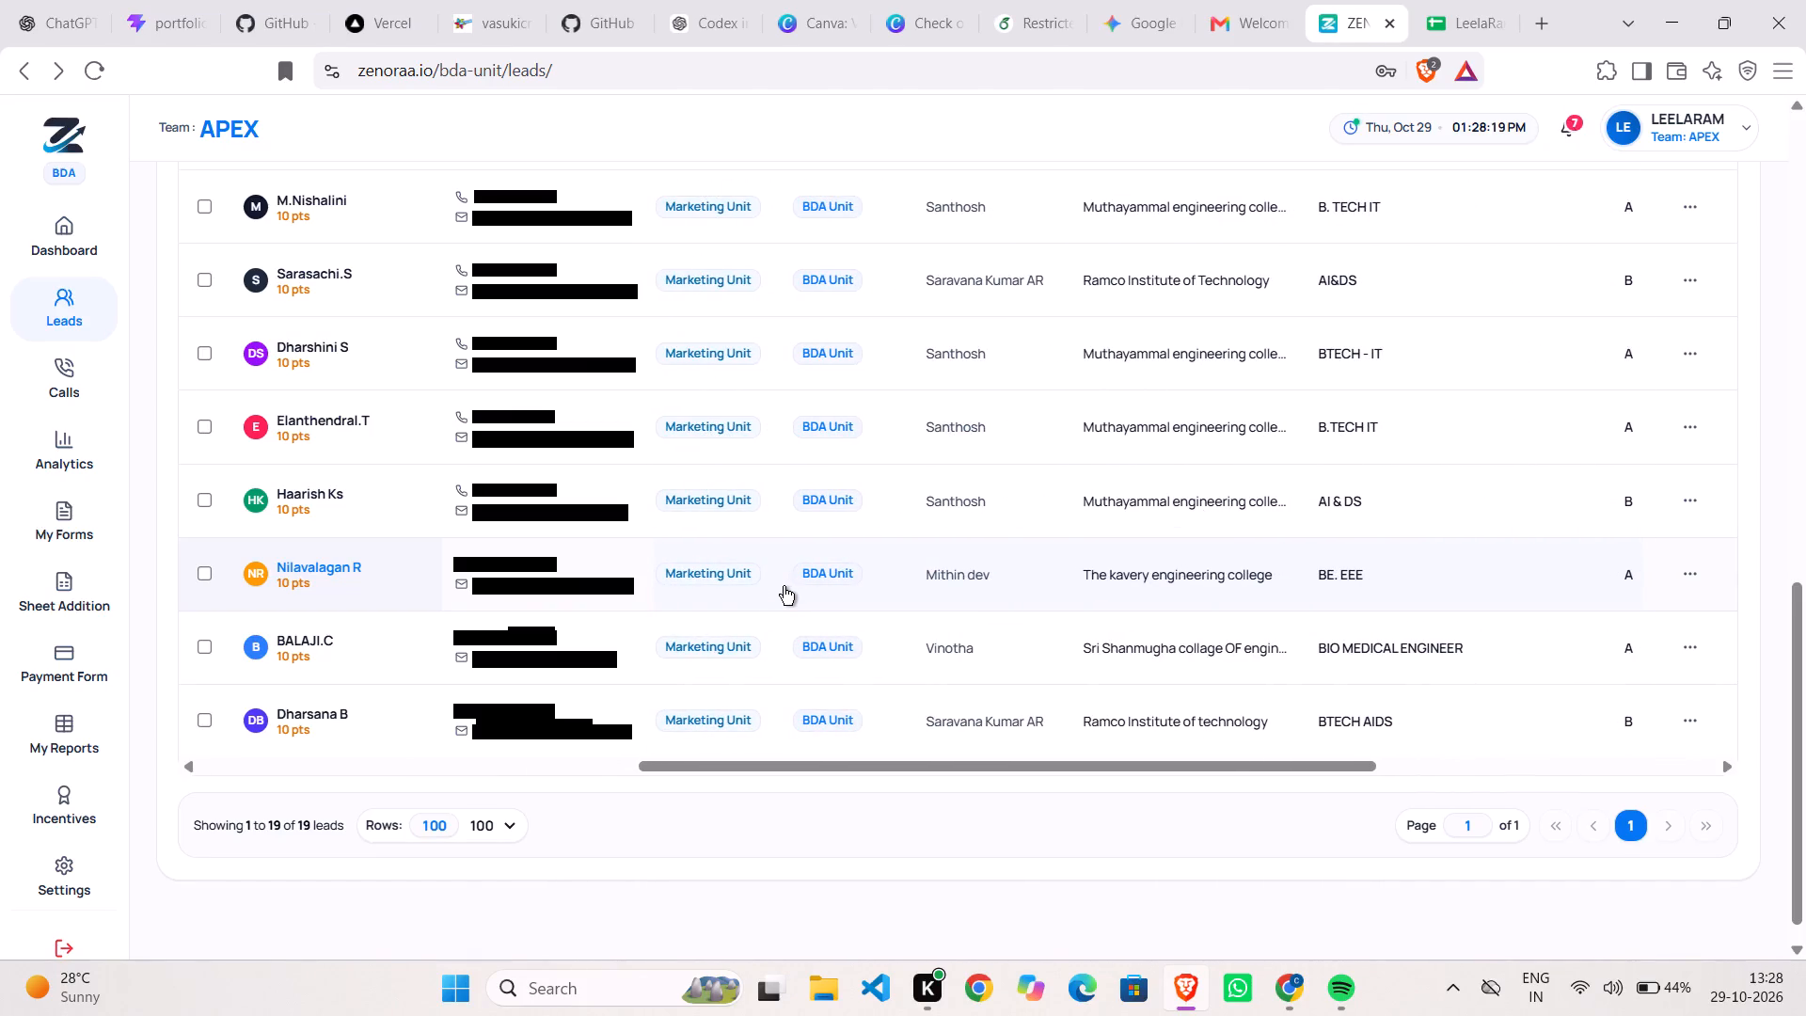
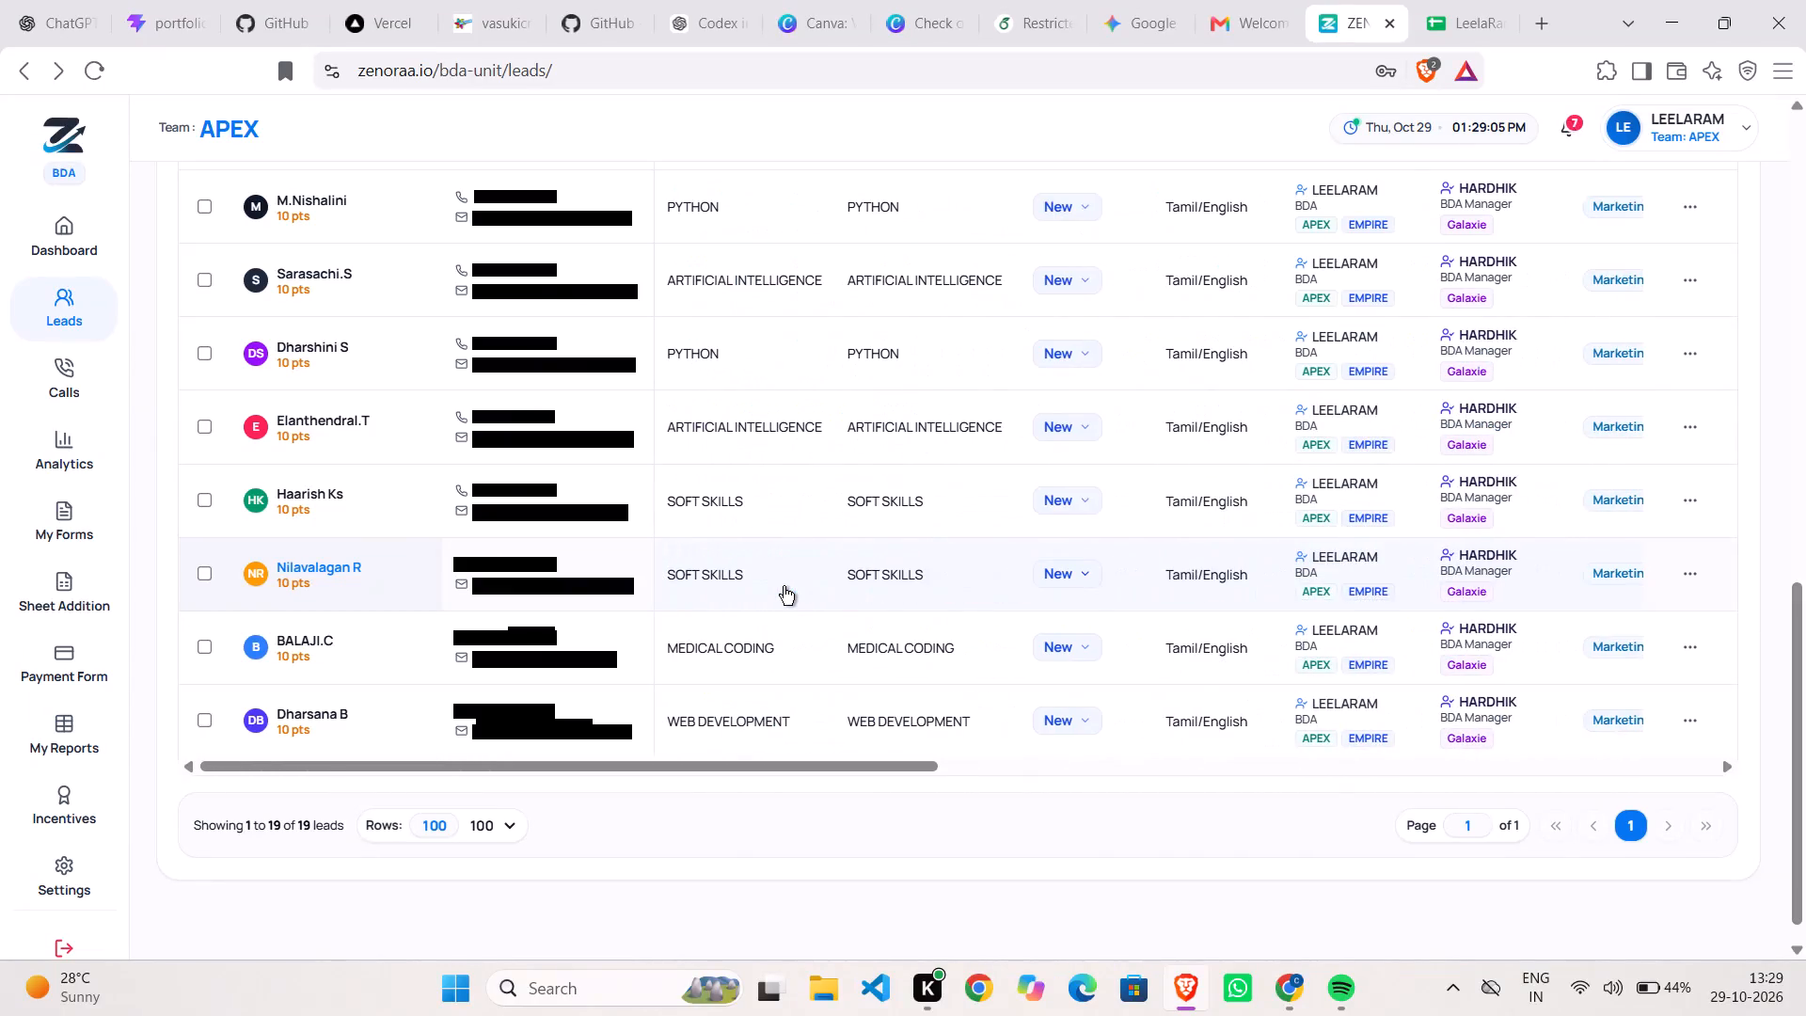
Examine the last leads' unit, college, department, section and year columns, returning to their course and status columns.
scroll(784, 586, "left", 4)
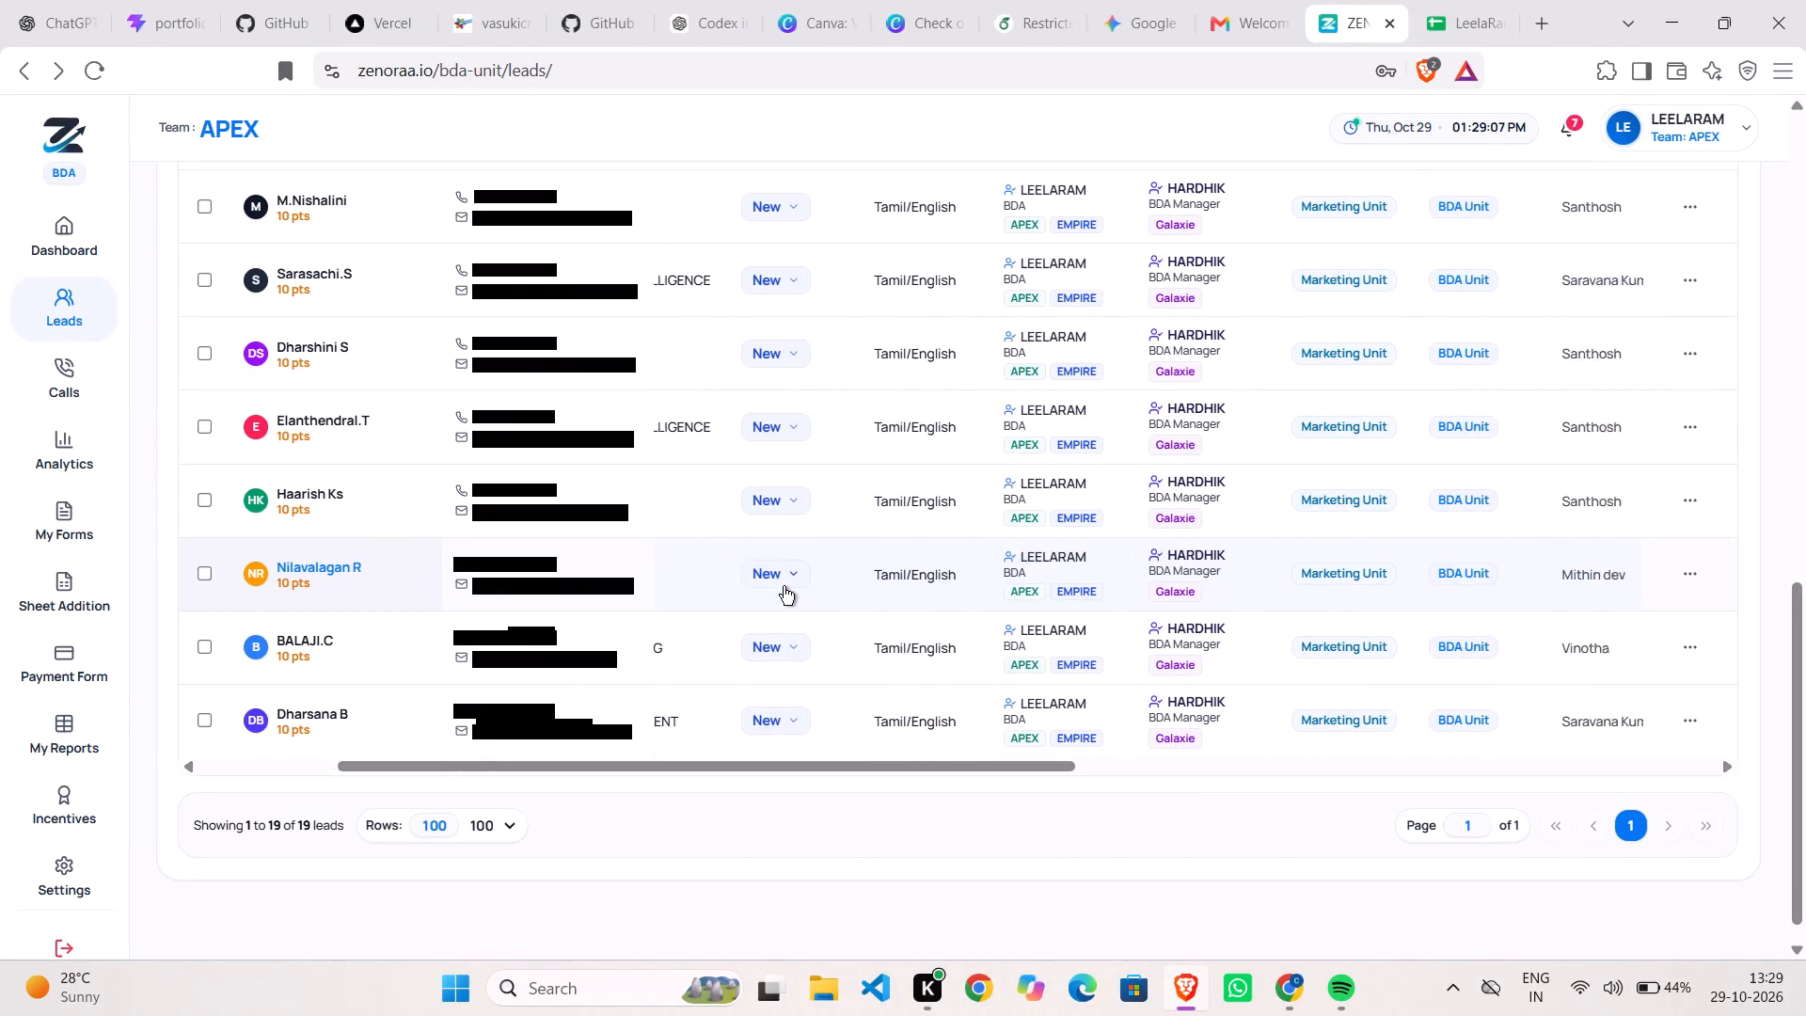
scroll(784, 586, "left", 10)
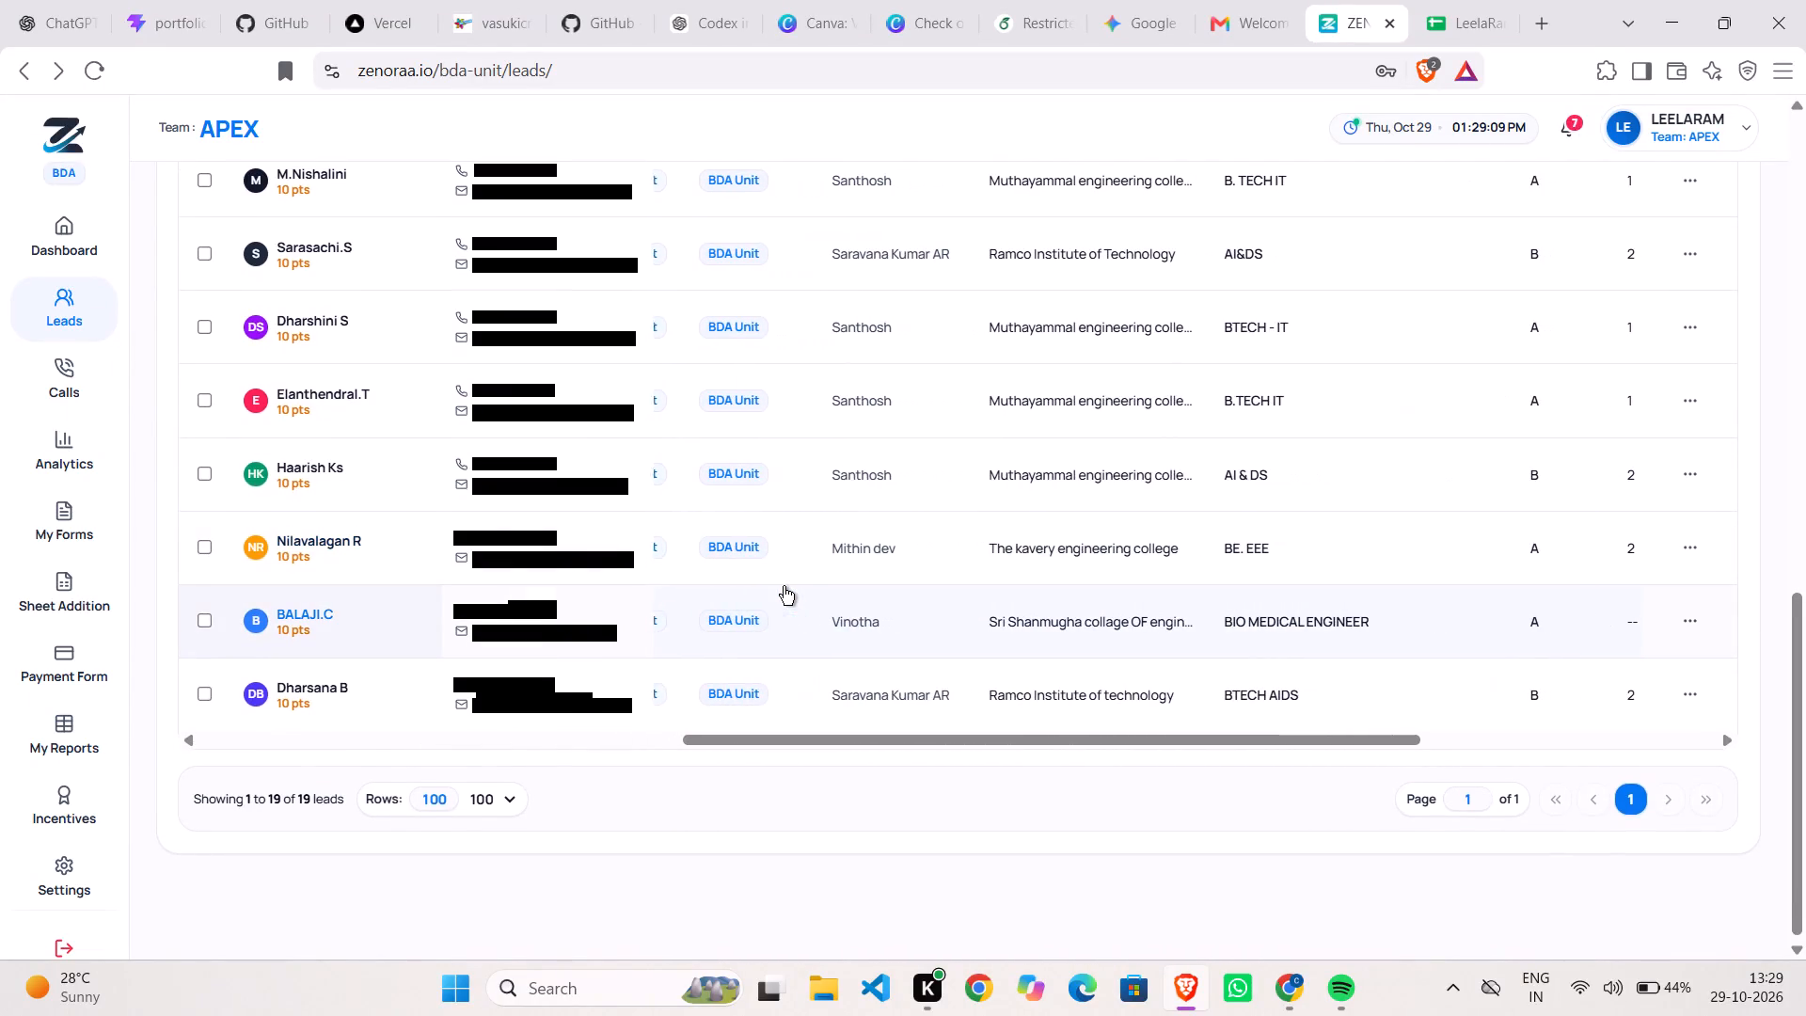
scroll(784, 586, "right", 5)
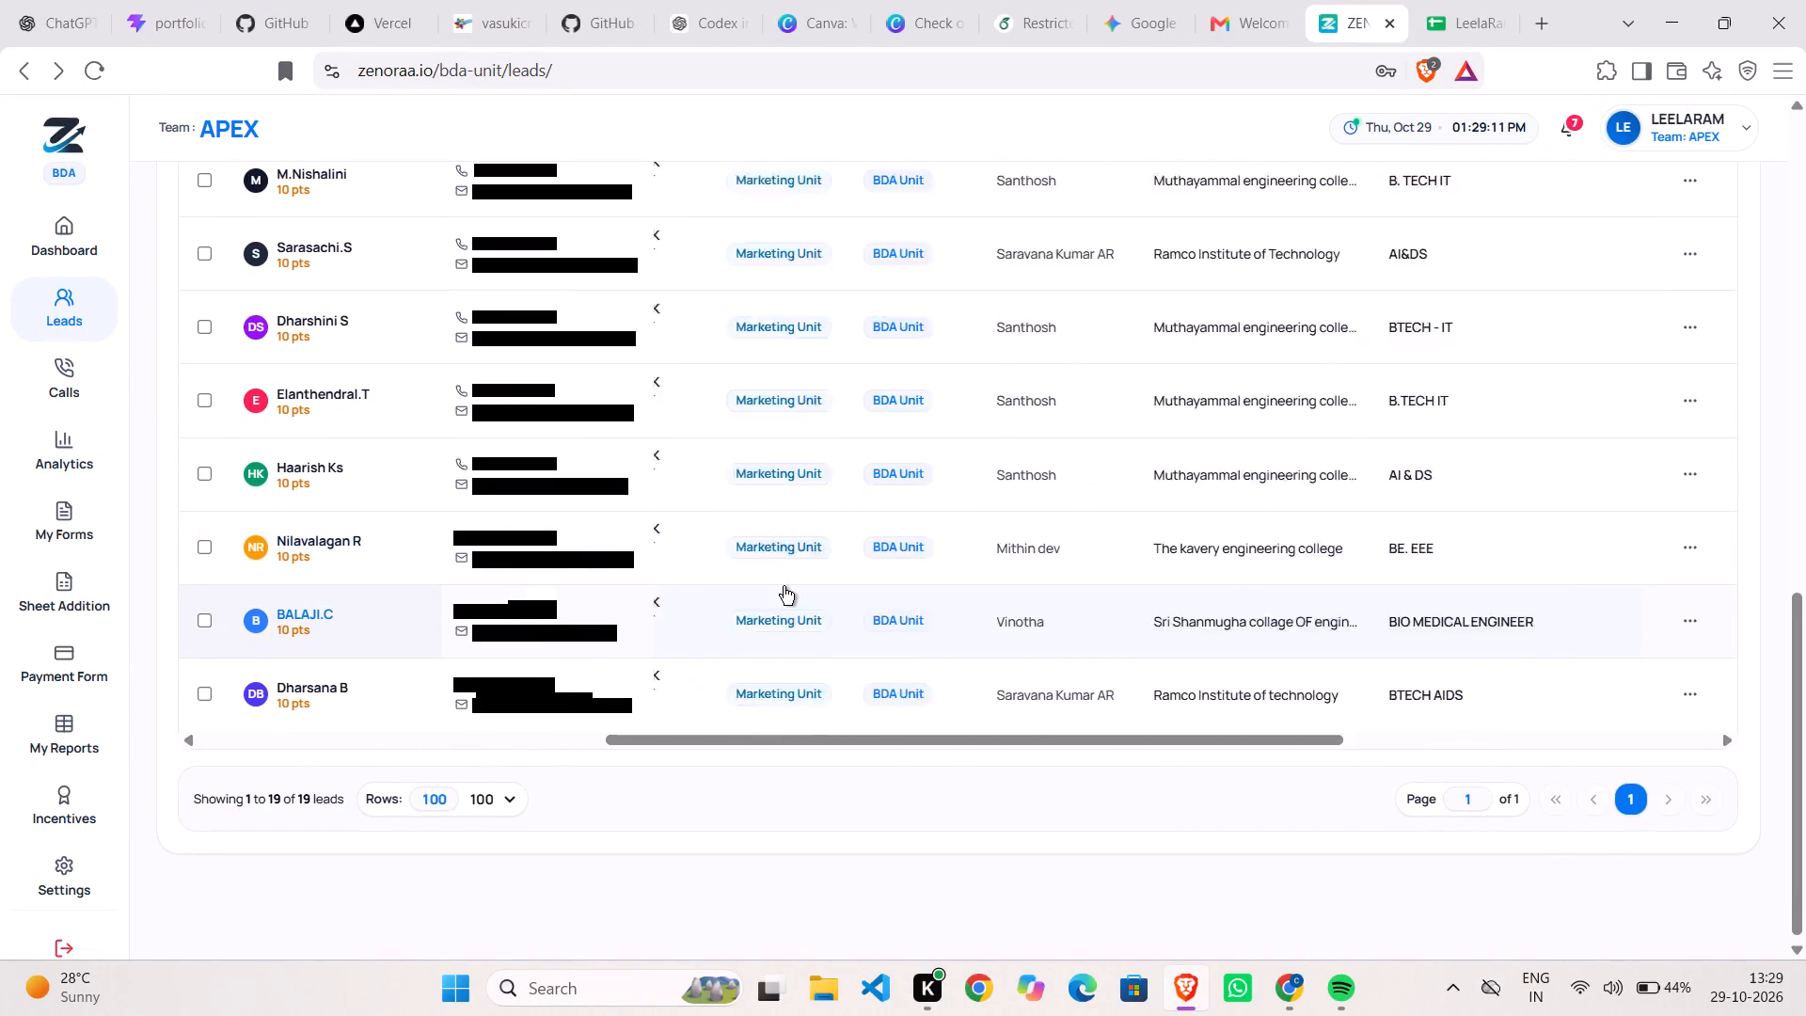
scroll(784, 586, "right", 1)
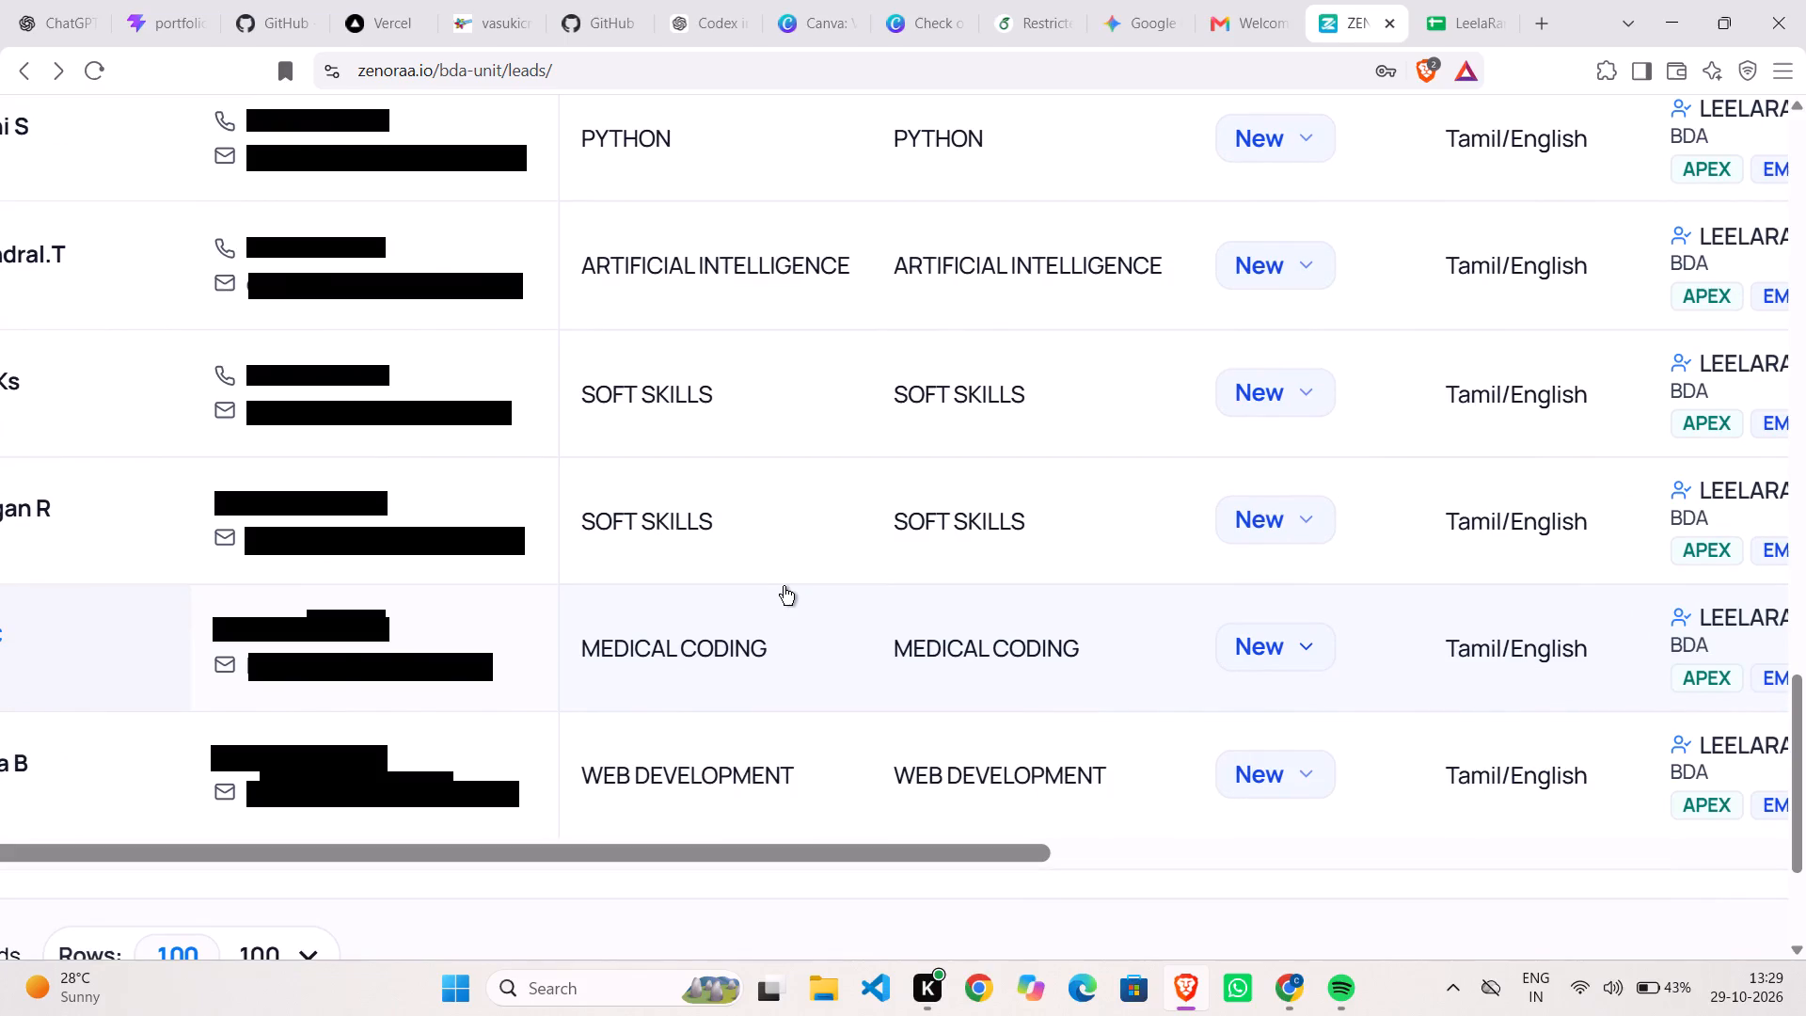
scroll(784, 586, "right", 7)
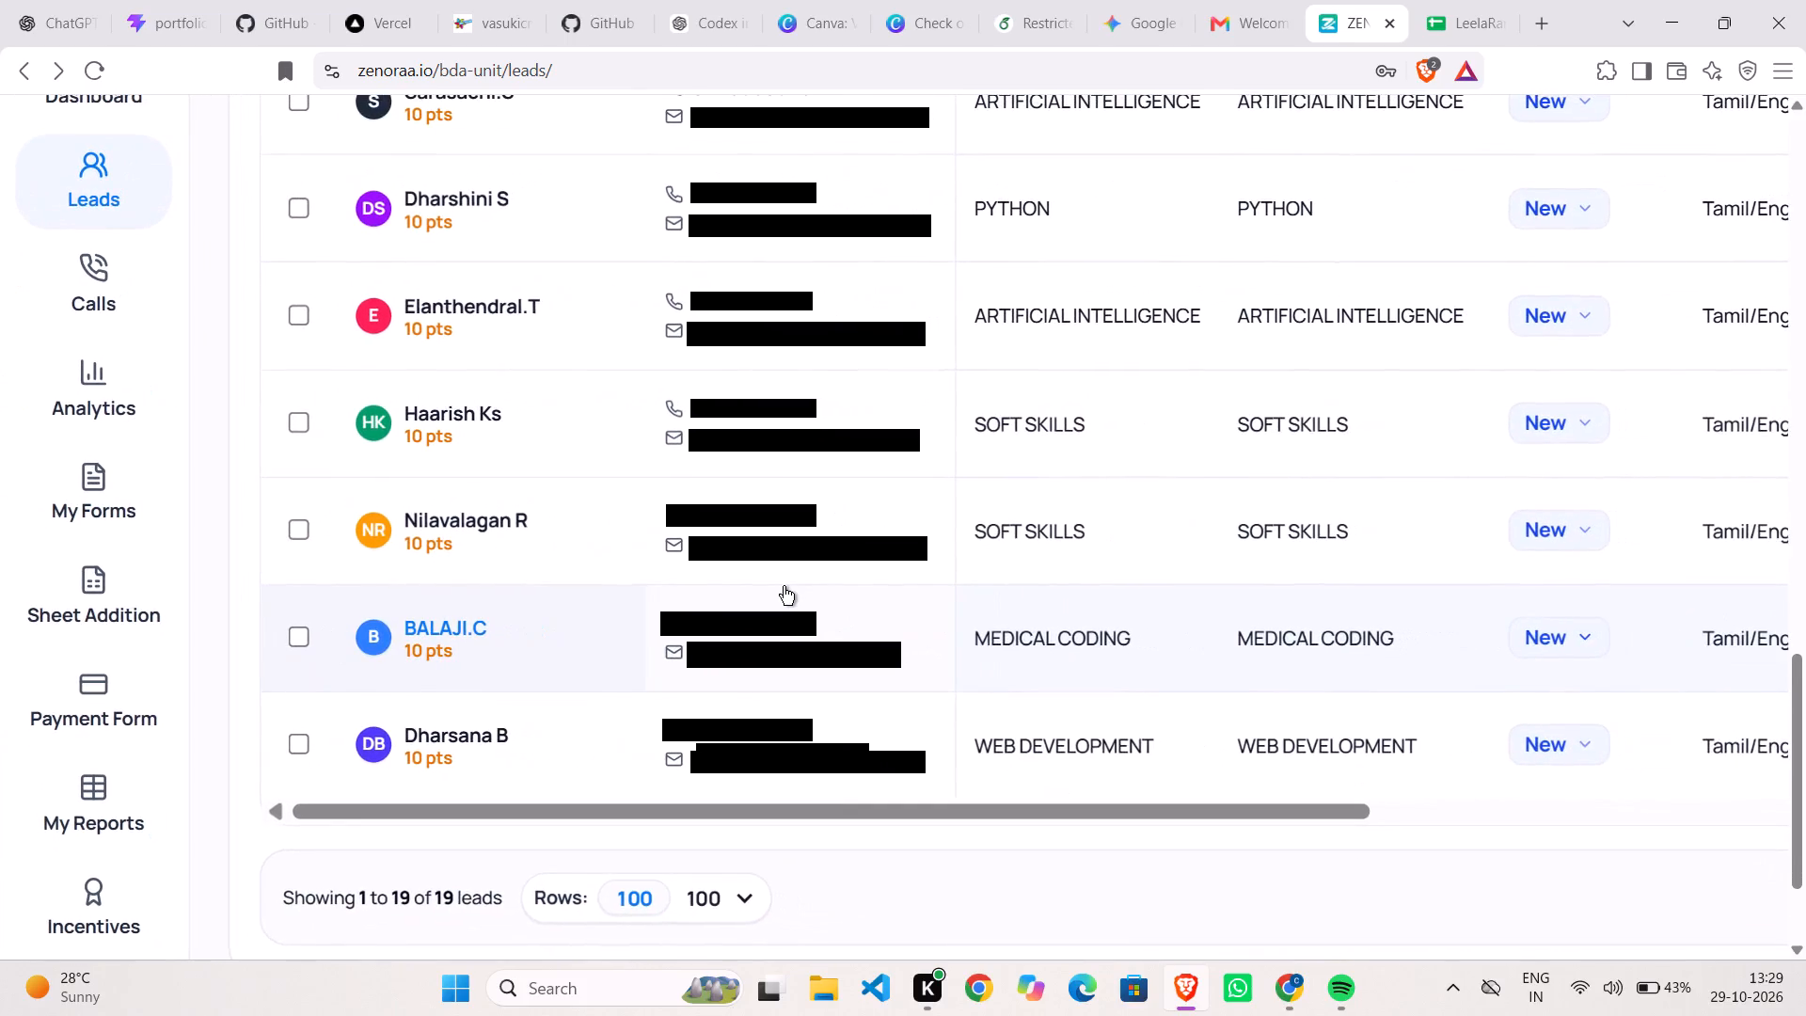
Examine the language, assigned BDA, BDA manager and unit columns of the last leads in the enlarged table.
scroll(784, 586, "left", 2)
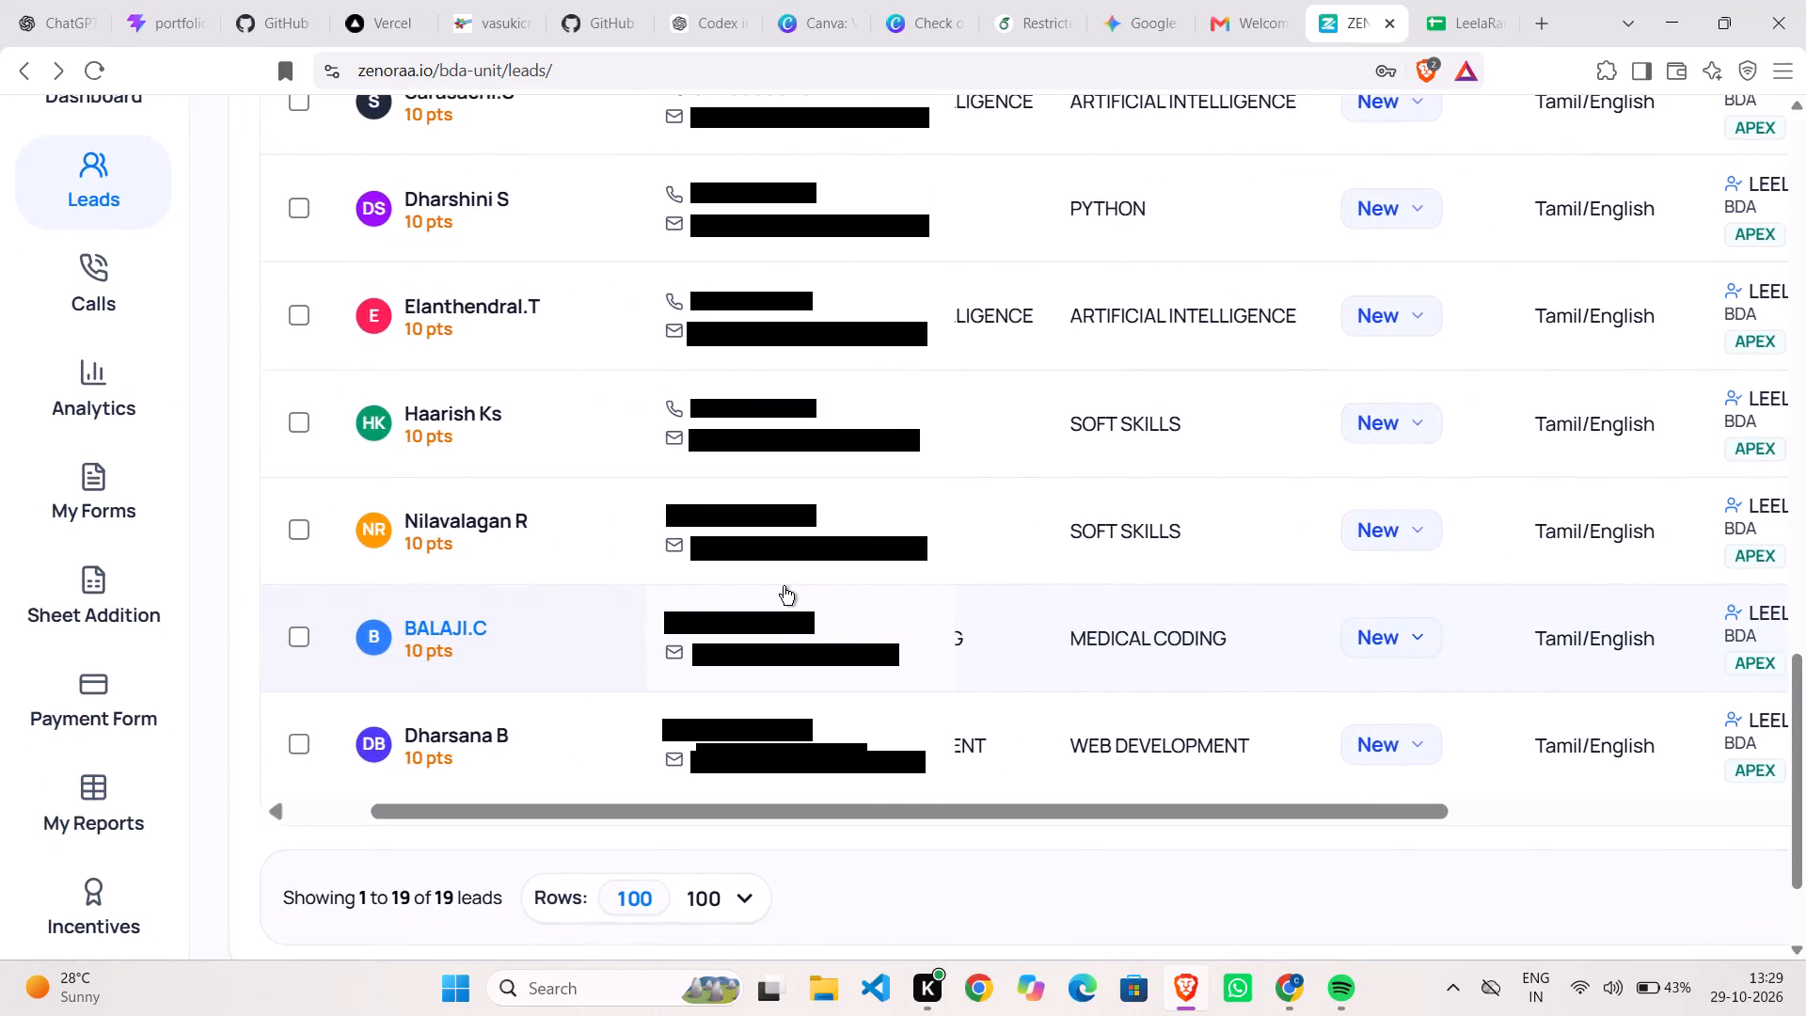
scroll(784, 586, "left", 3)
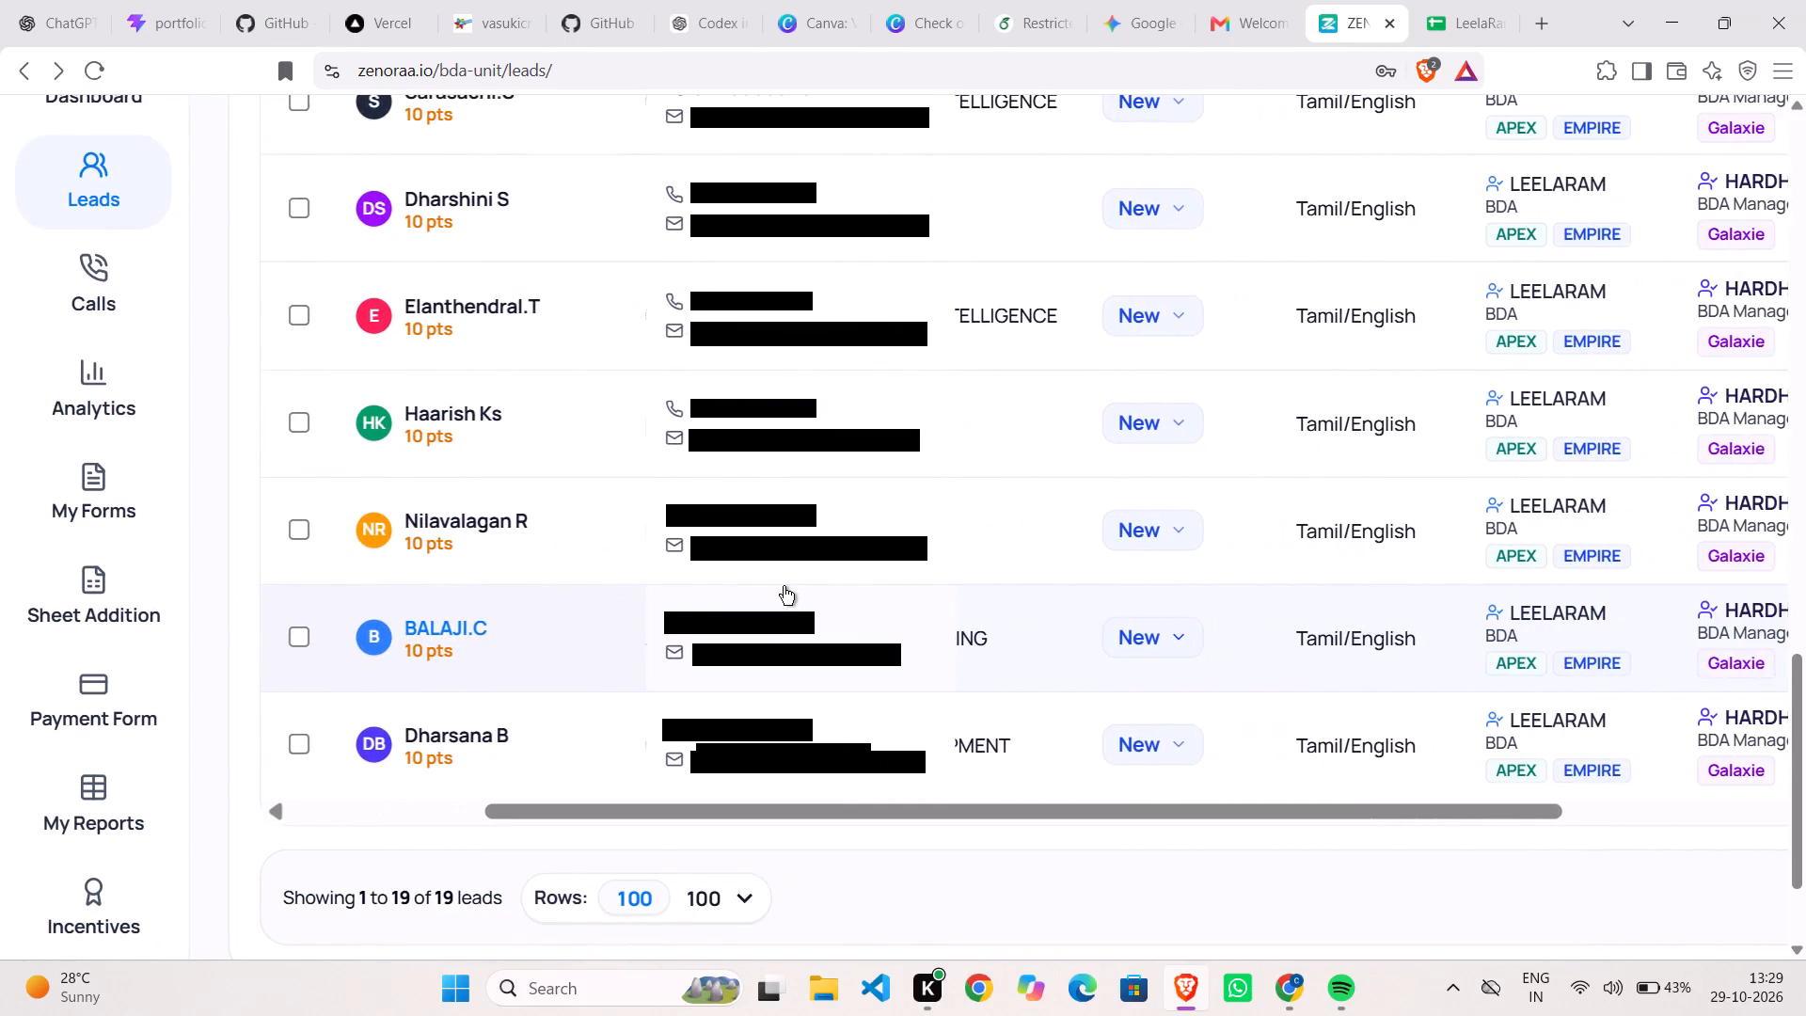
scroll(784, 586, "left", 2)
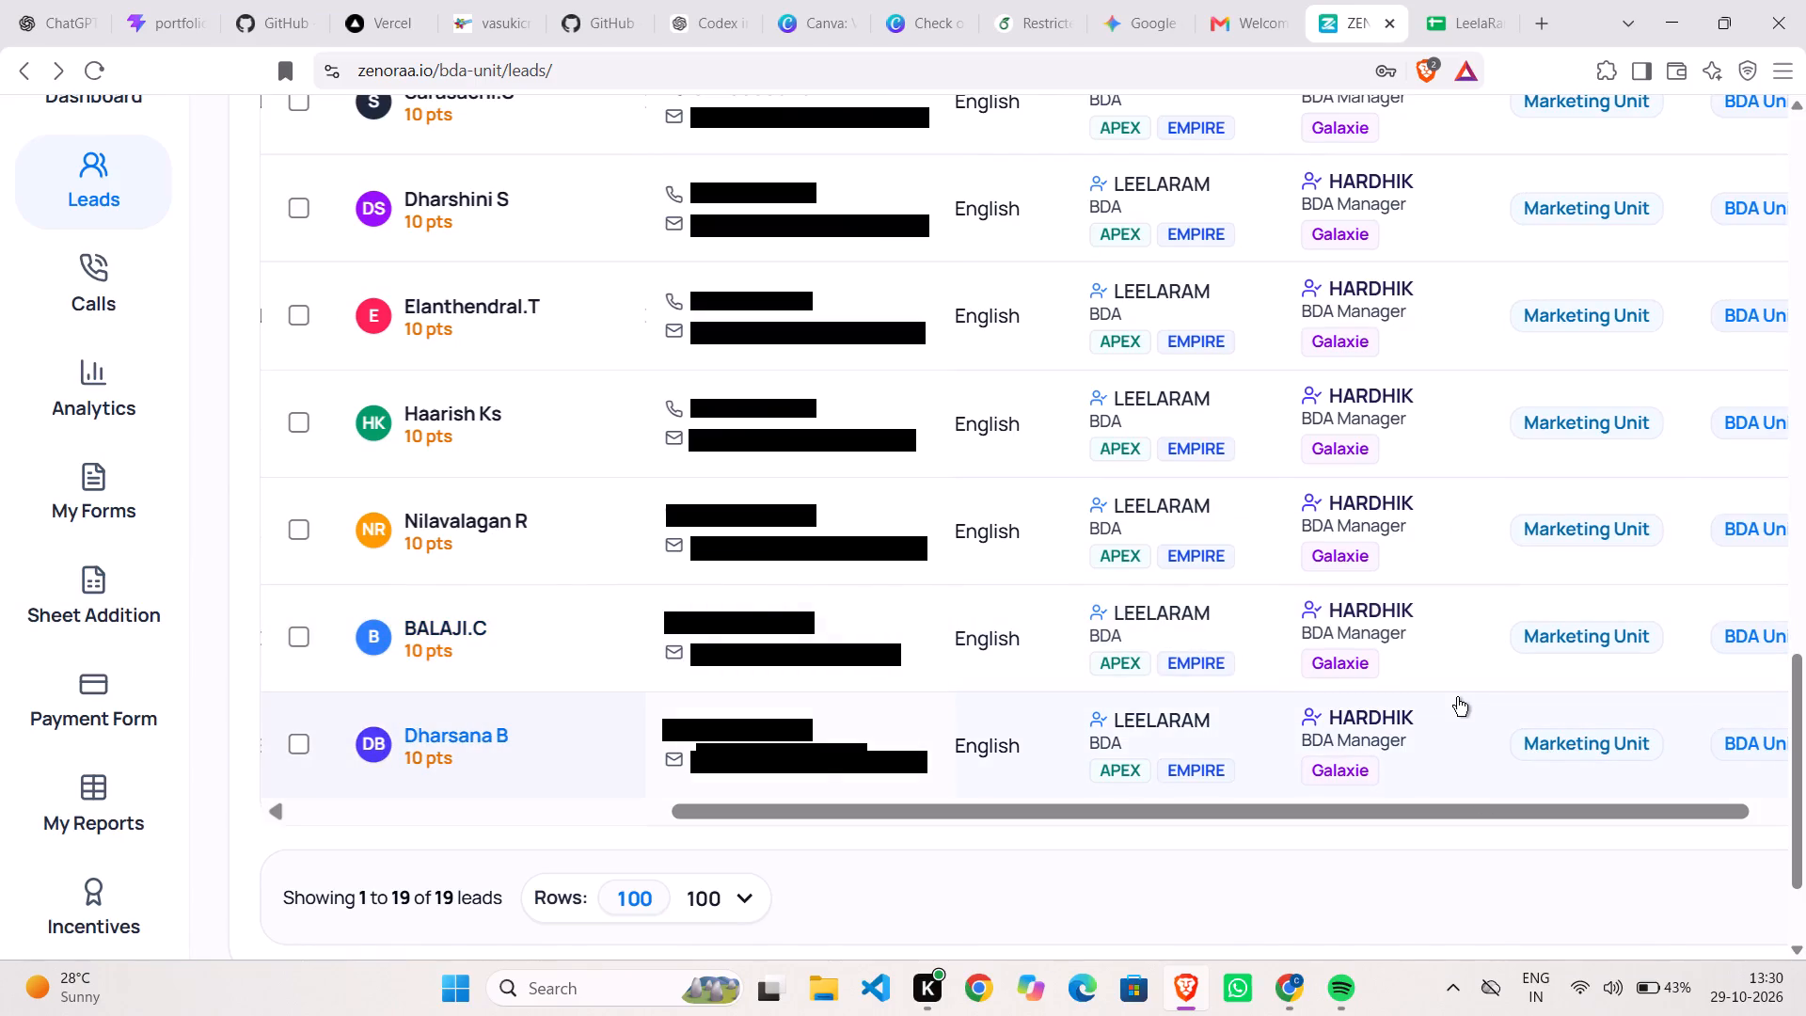
scroll(1457, 697, "right", 8)
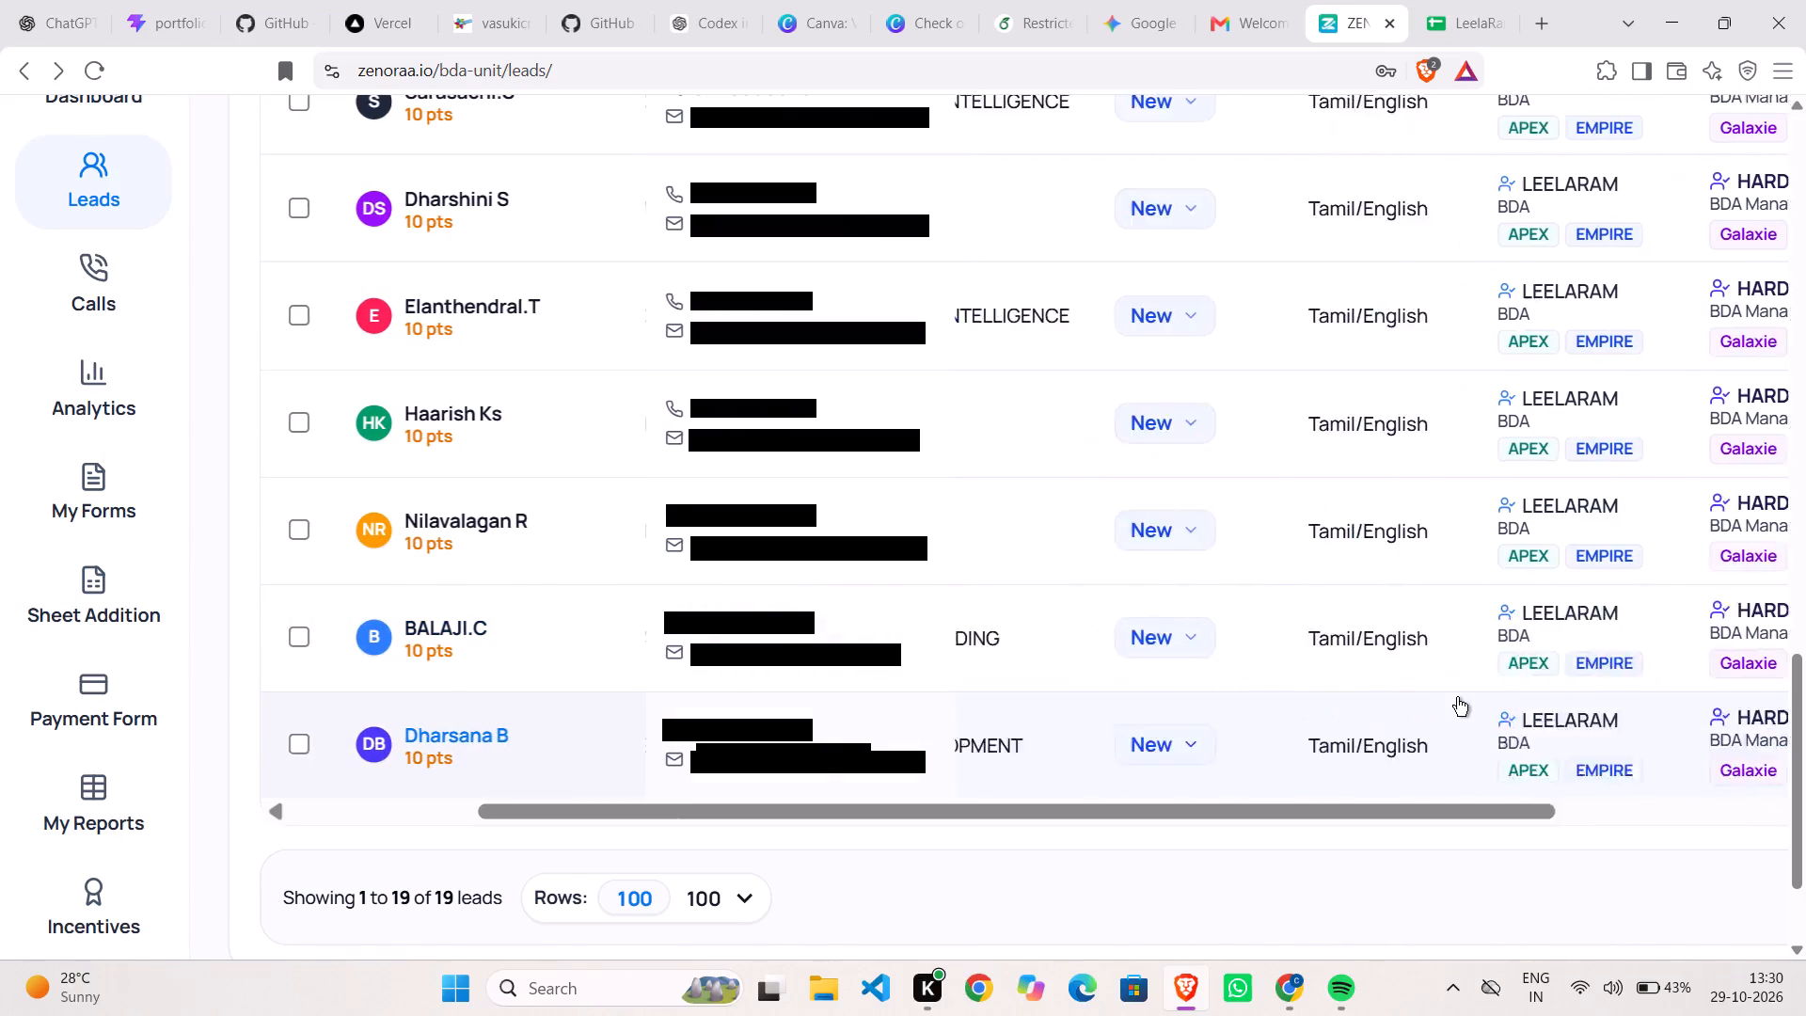
scroll(1457, 697, "right", 3)
scroll(1457, 697, "left", 1)
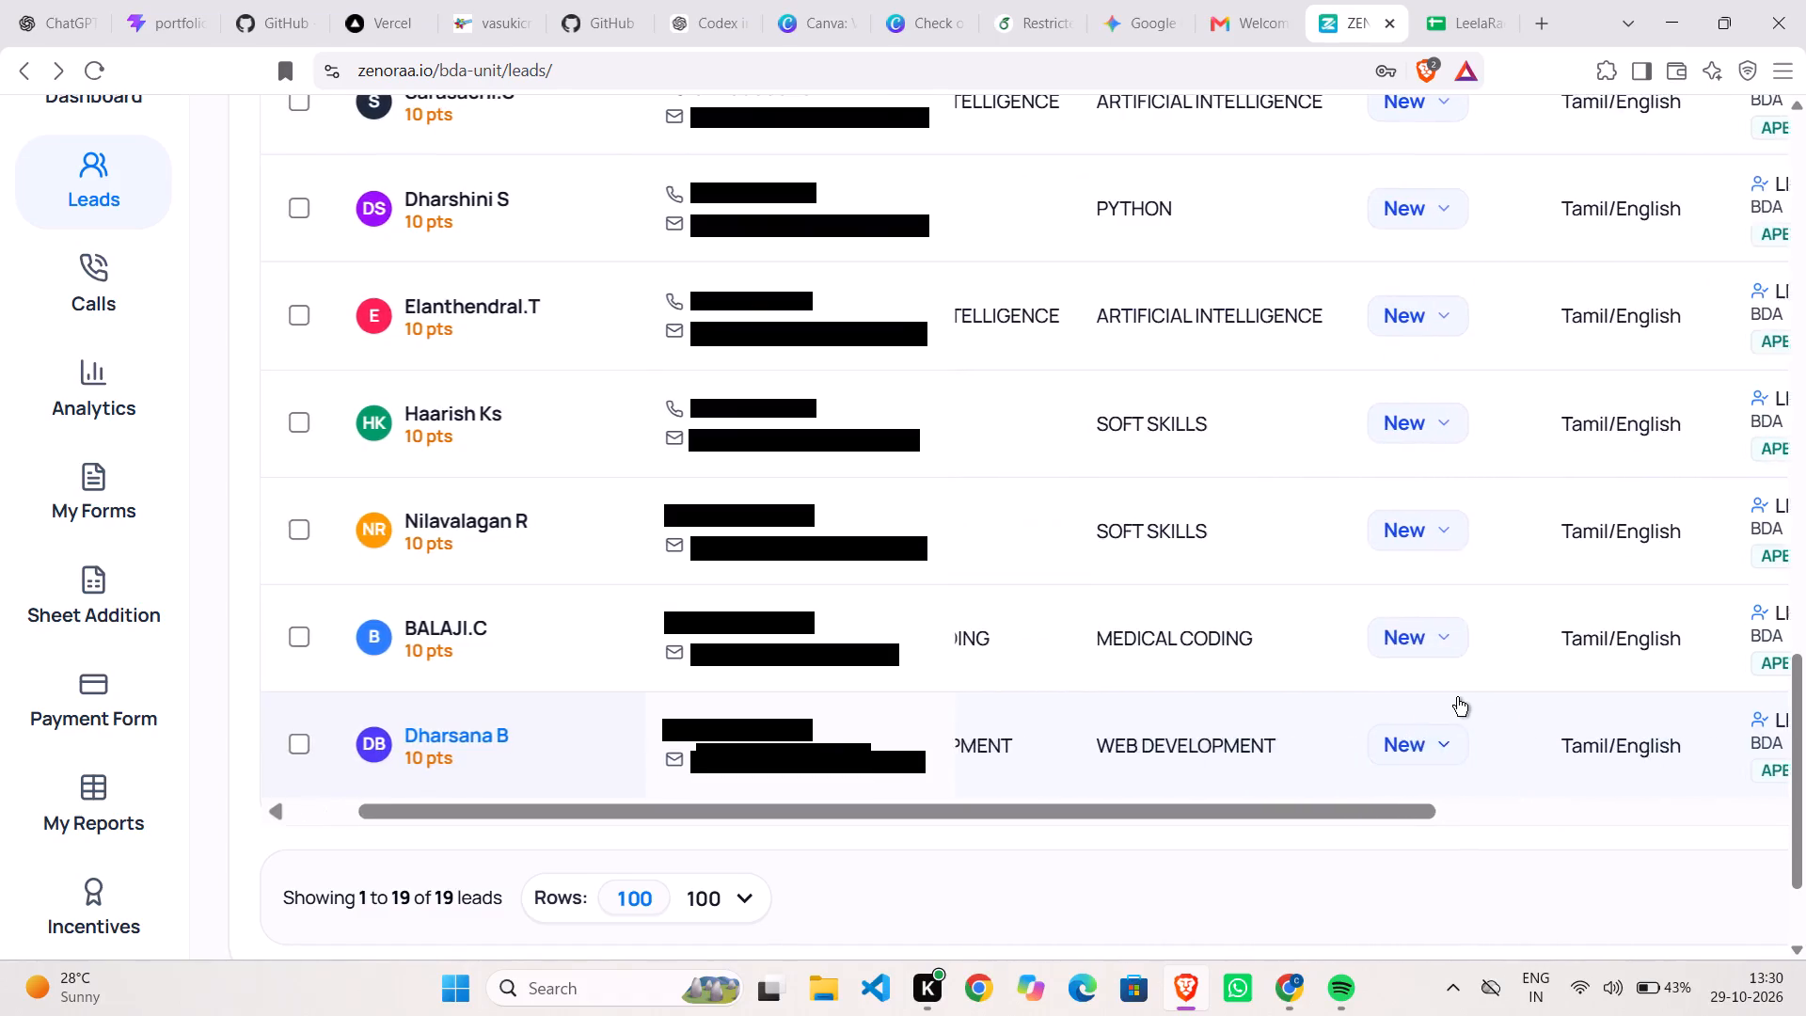
scroll(1457, 697, "left", 1)
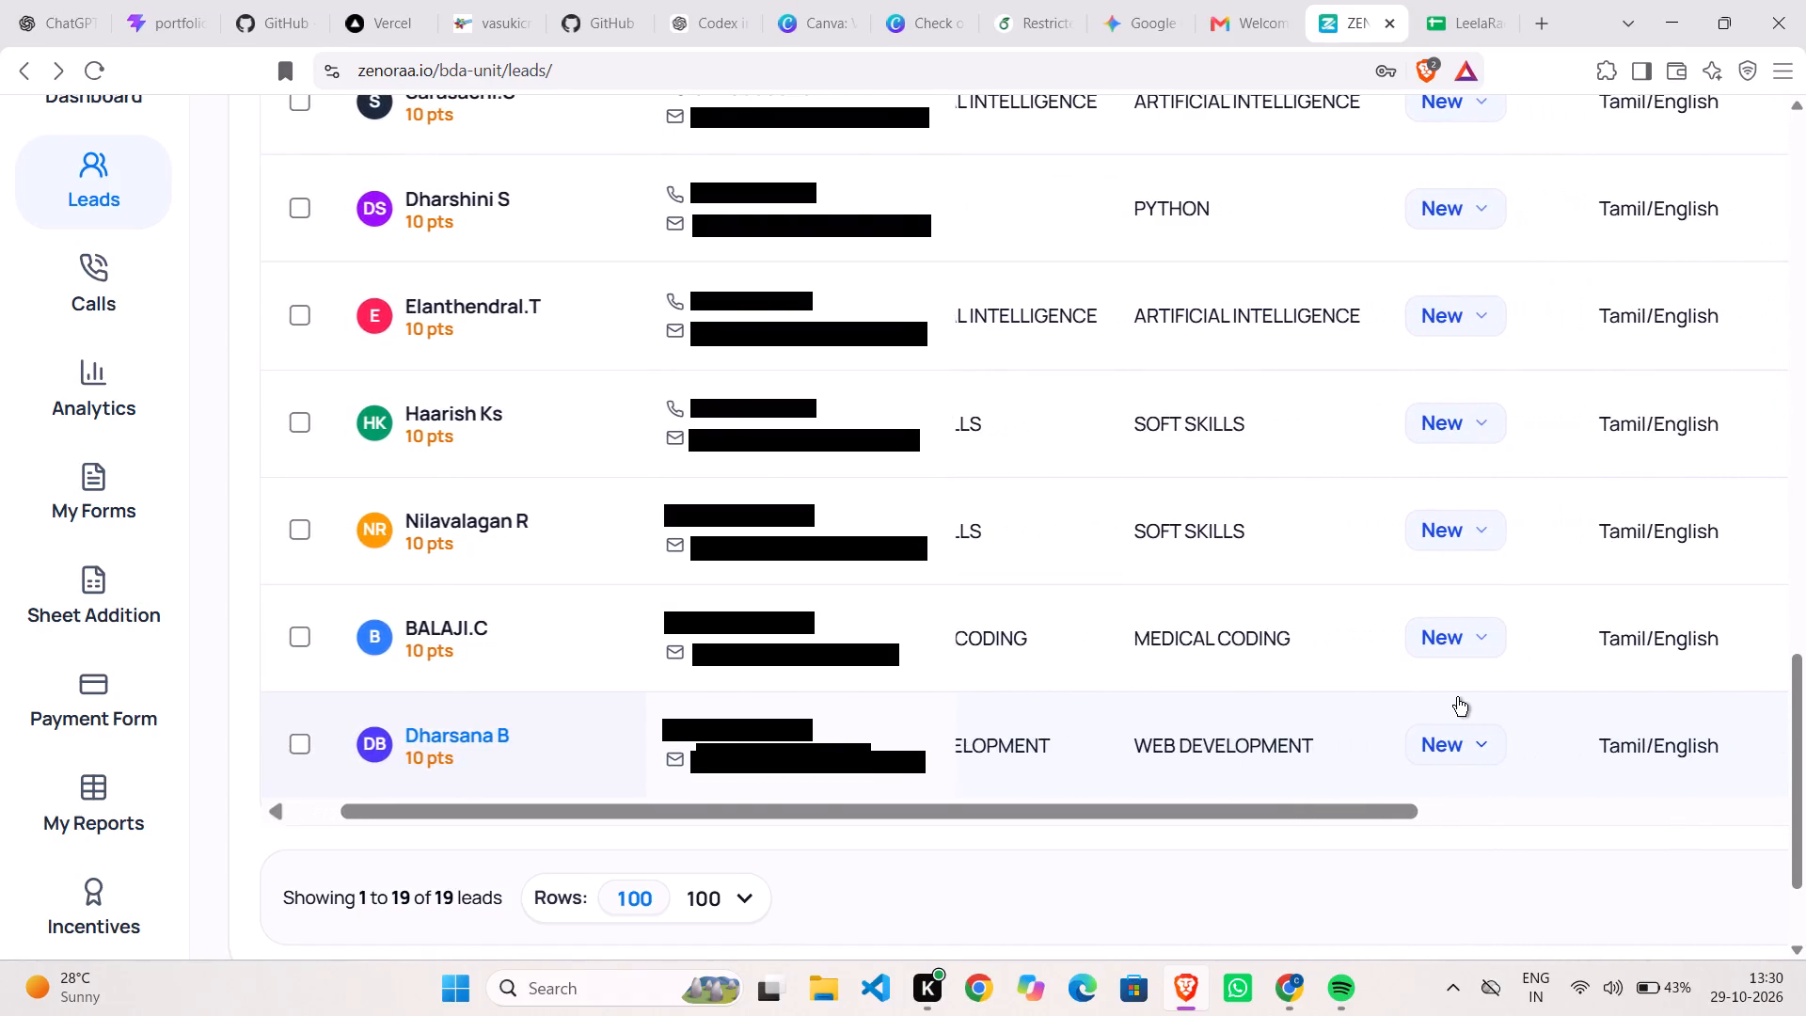
scroll(1457, 697, "left", 3)
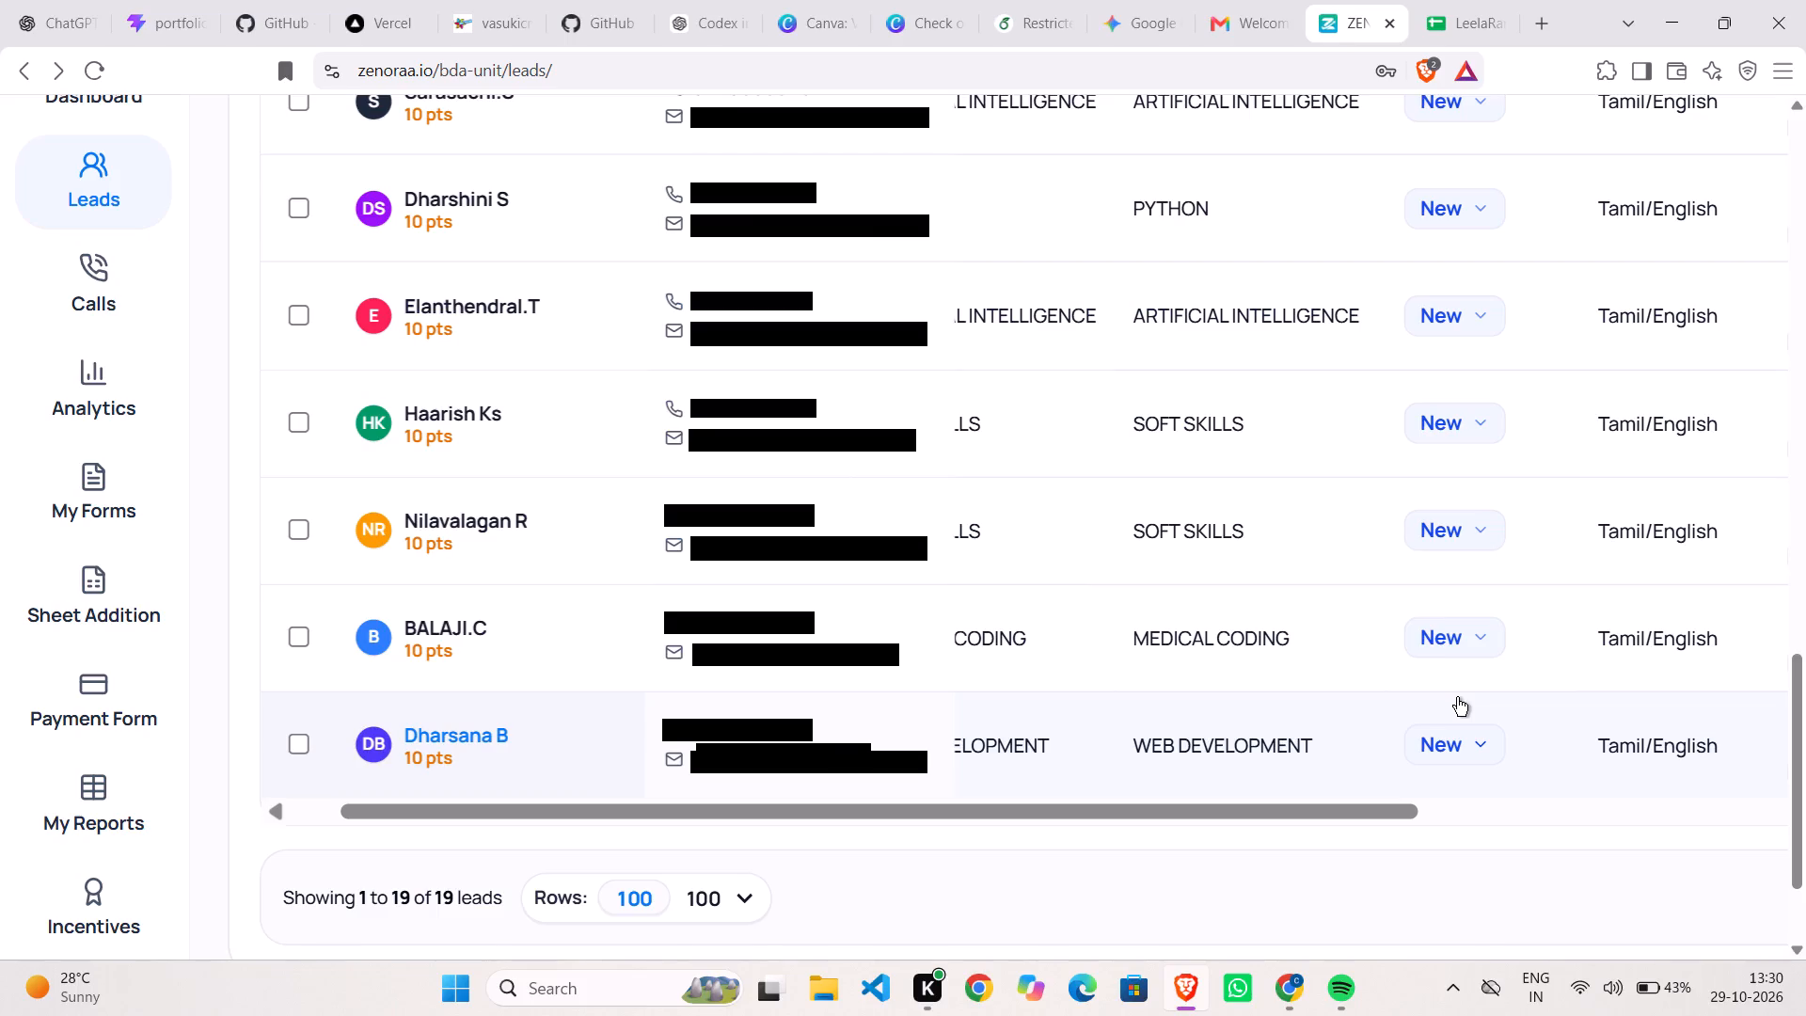
scroll(1457, 697, "left", 9)
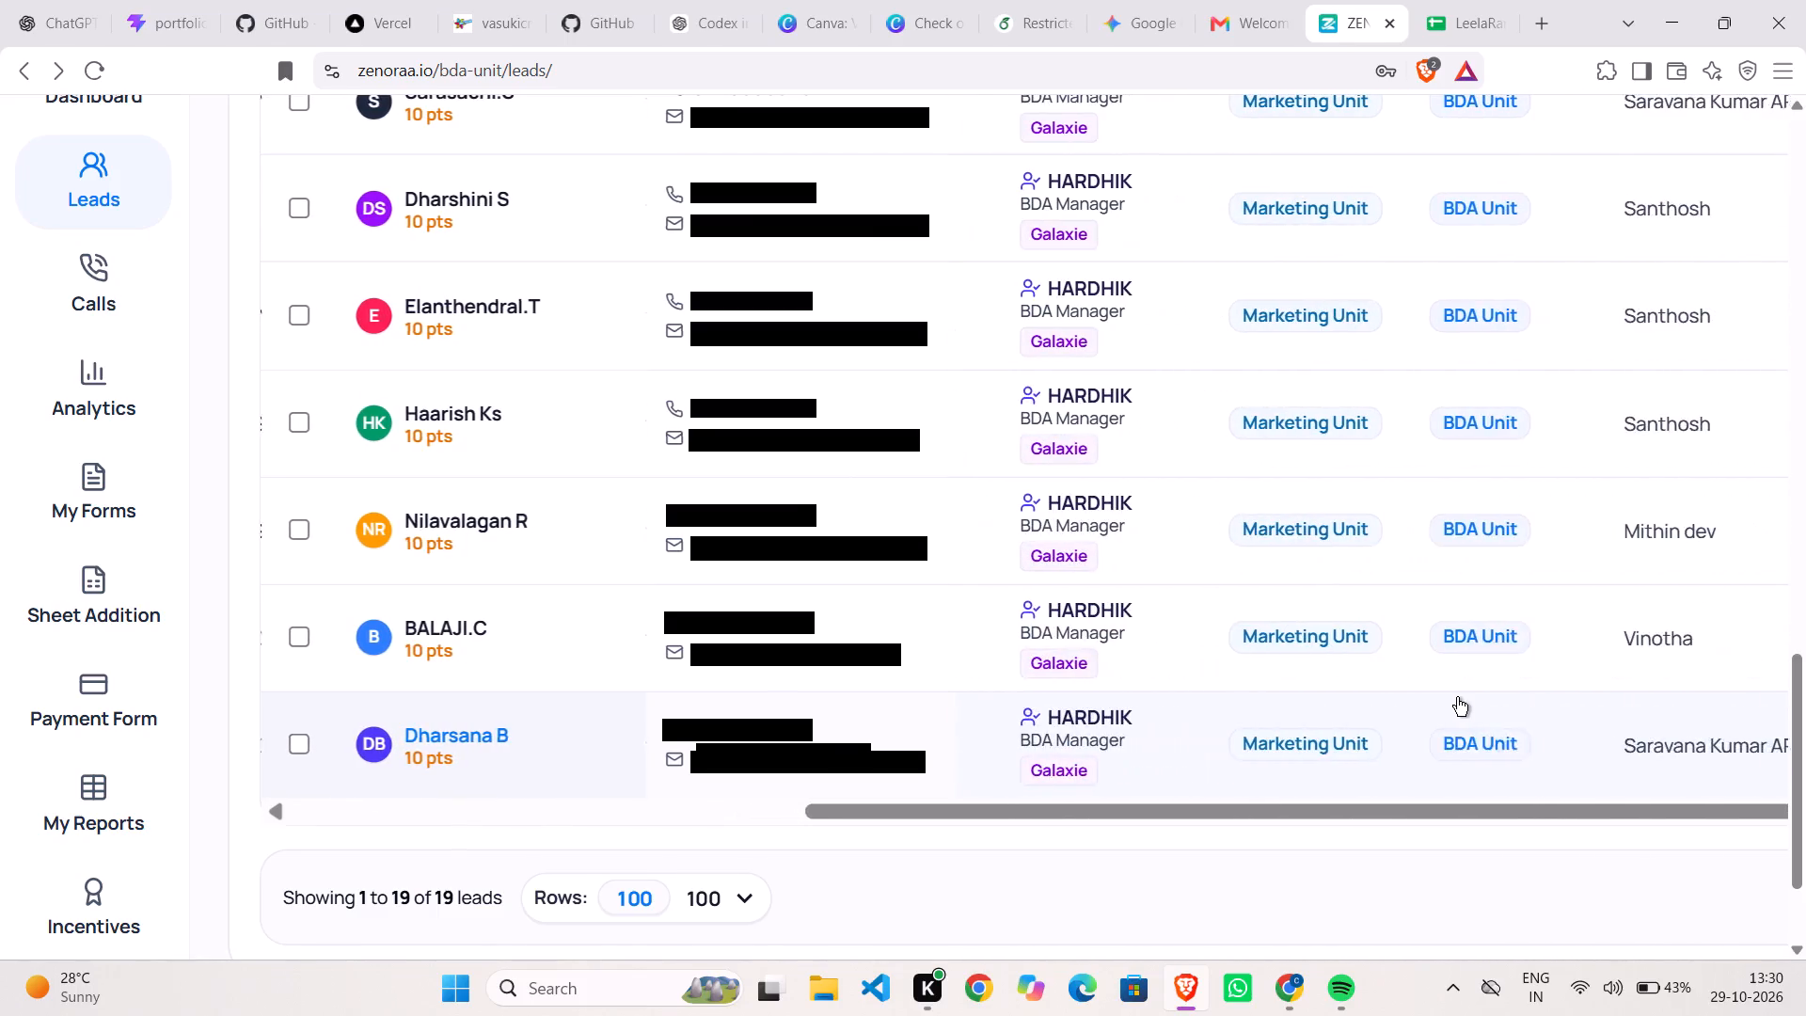
scroll(1457, 697, "right", 8)
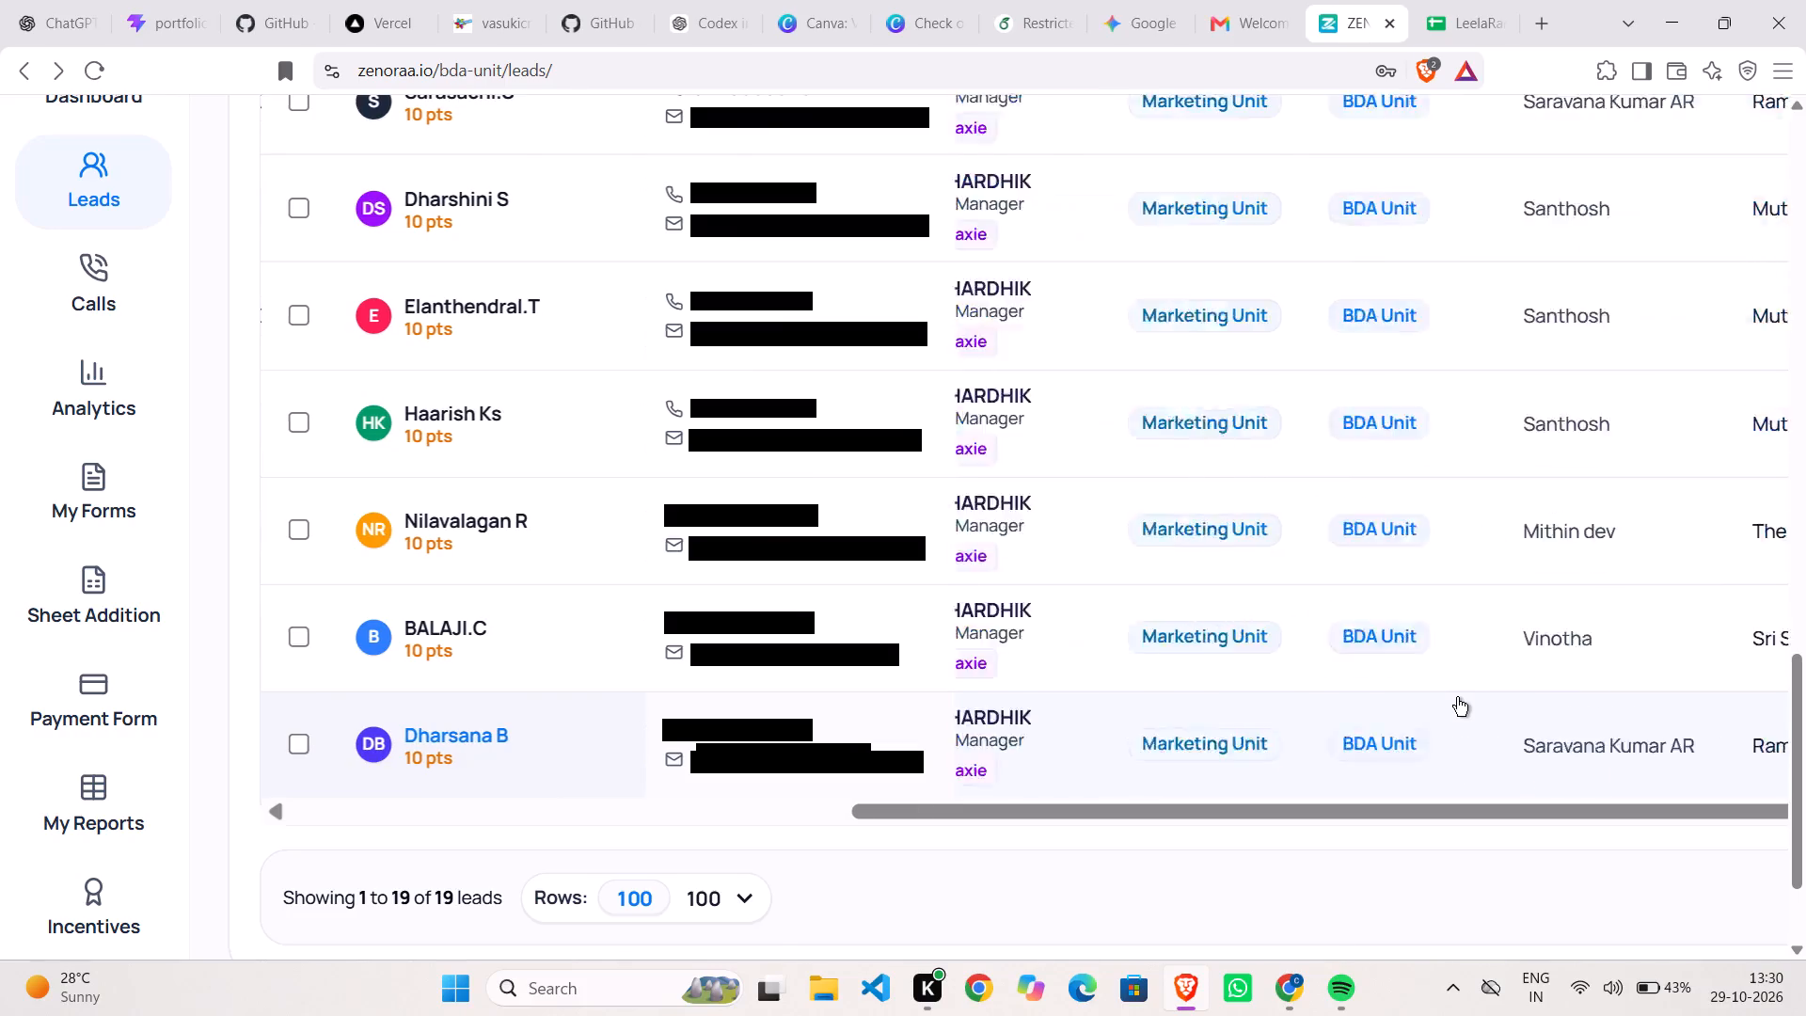
scroll(1457, 697, "right", 1)
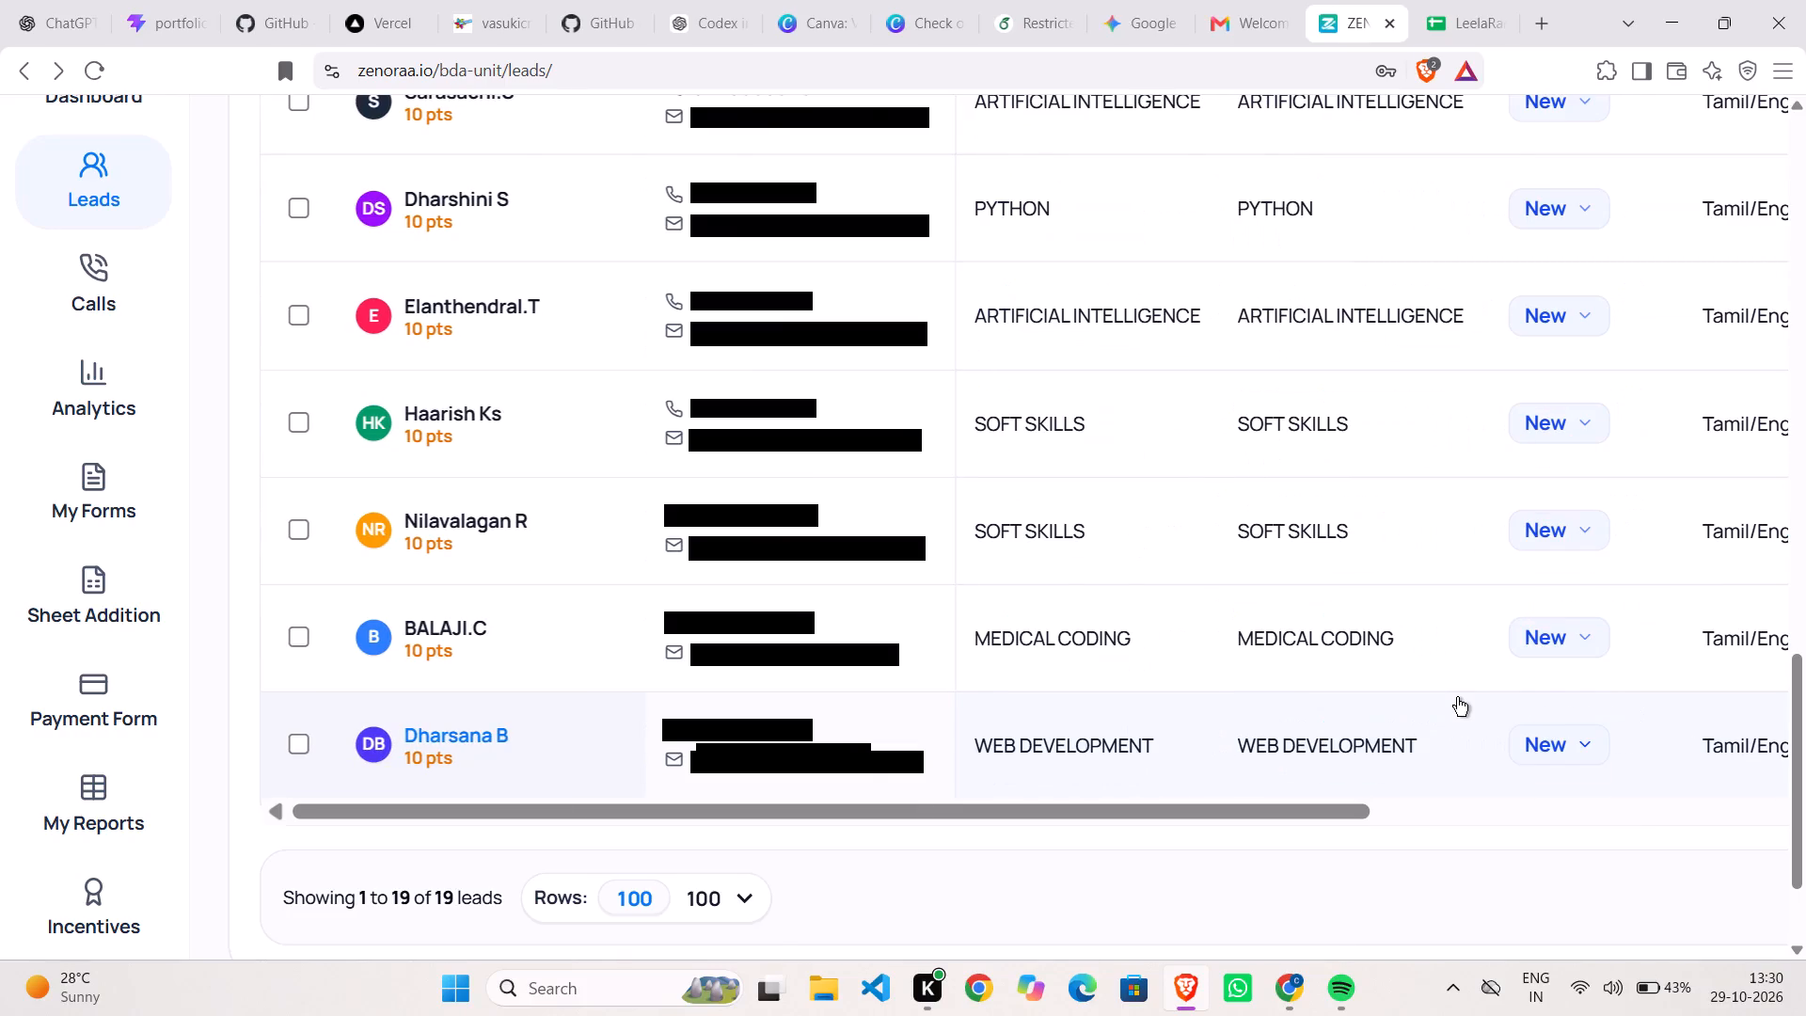
Read across the last leads' rows from the course columns through manager, unit and college to department and year.
scroll(1457, 697, "left", 1)
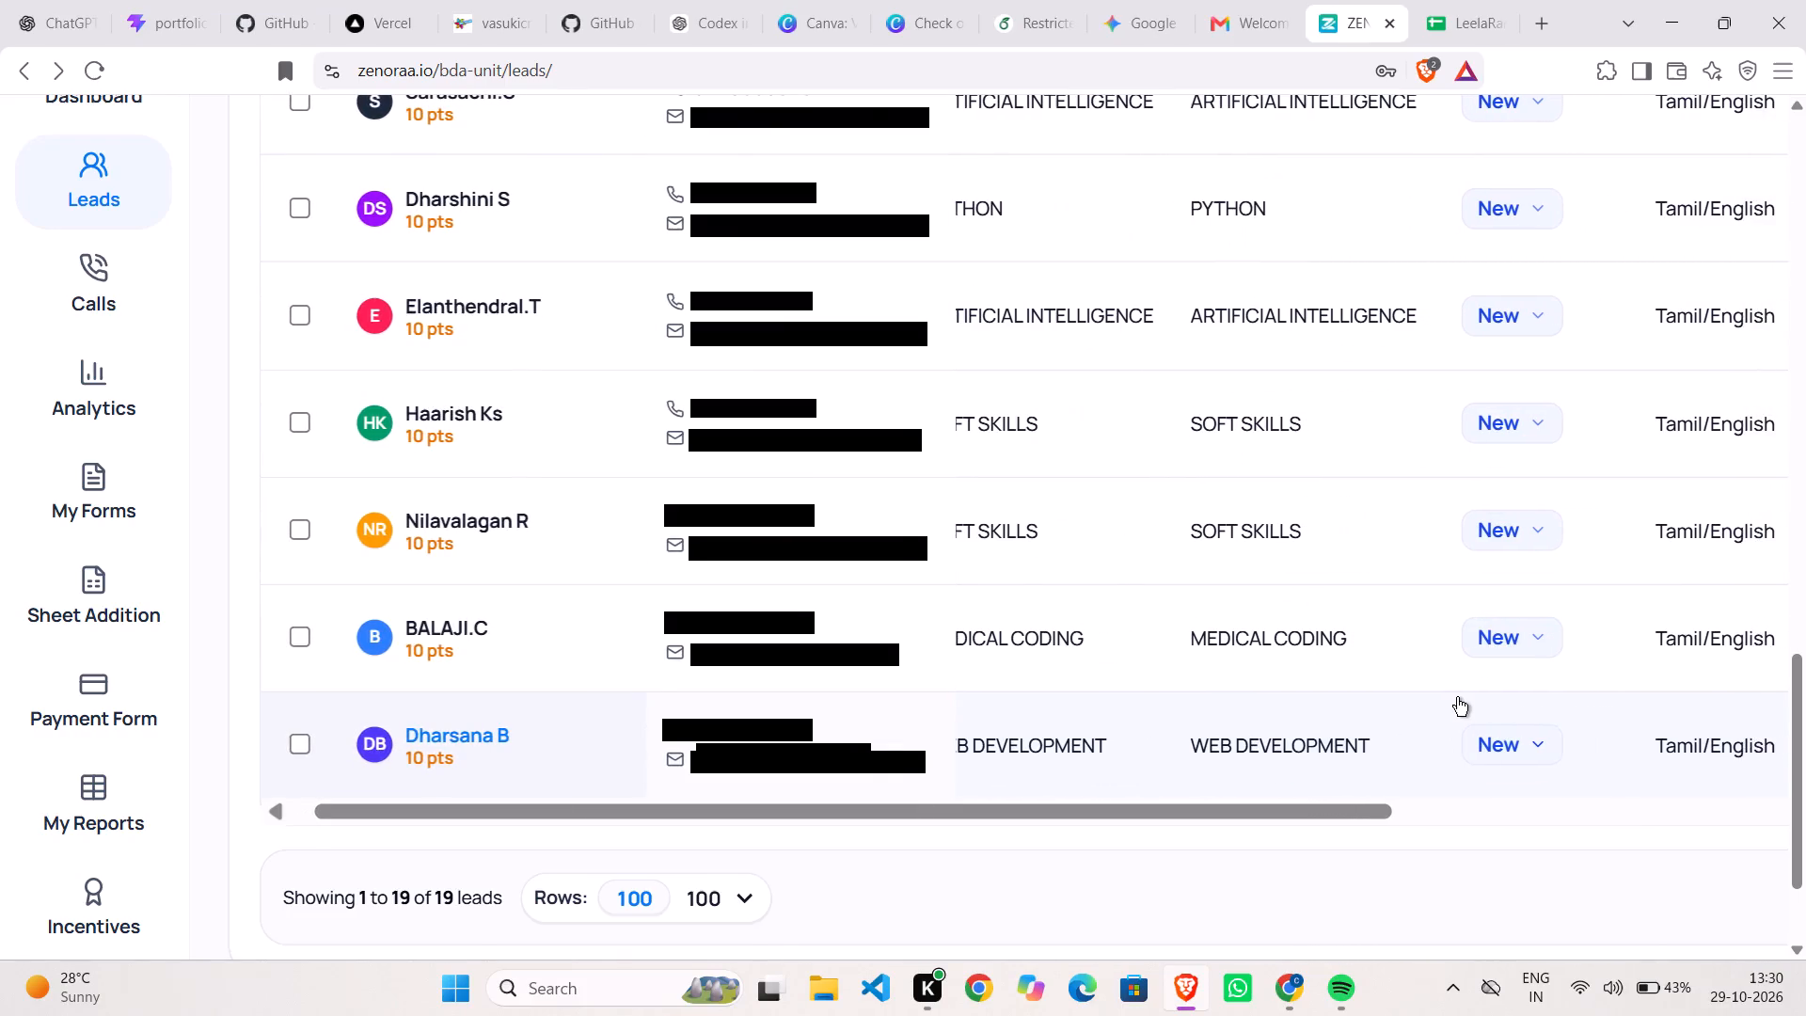
scroll(1457, 697, "left", 7)
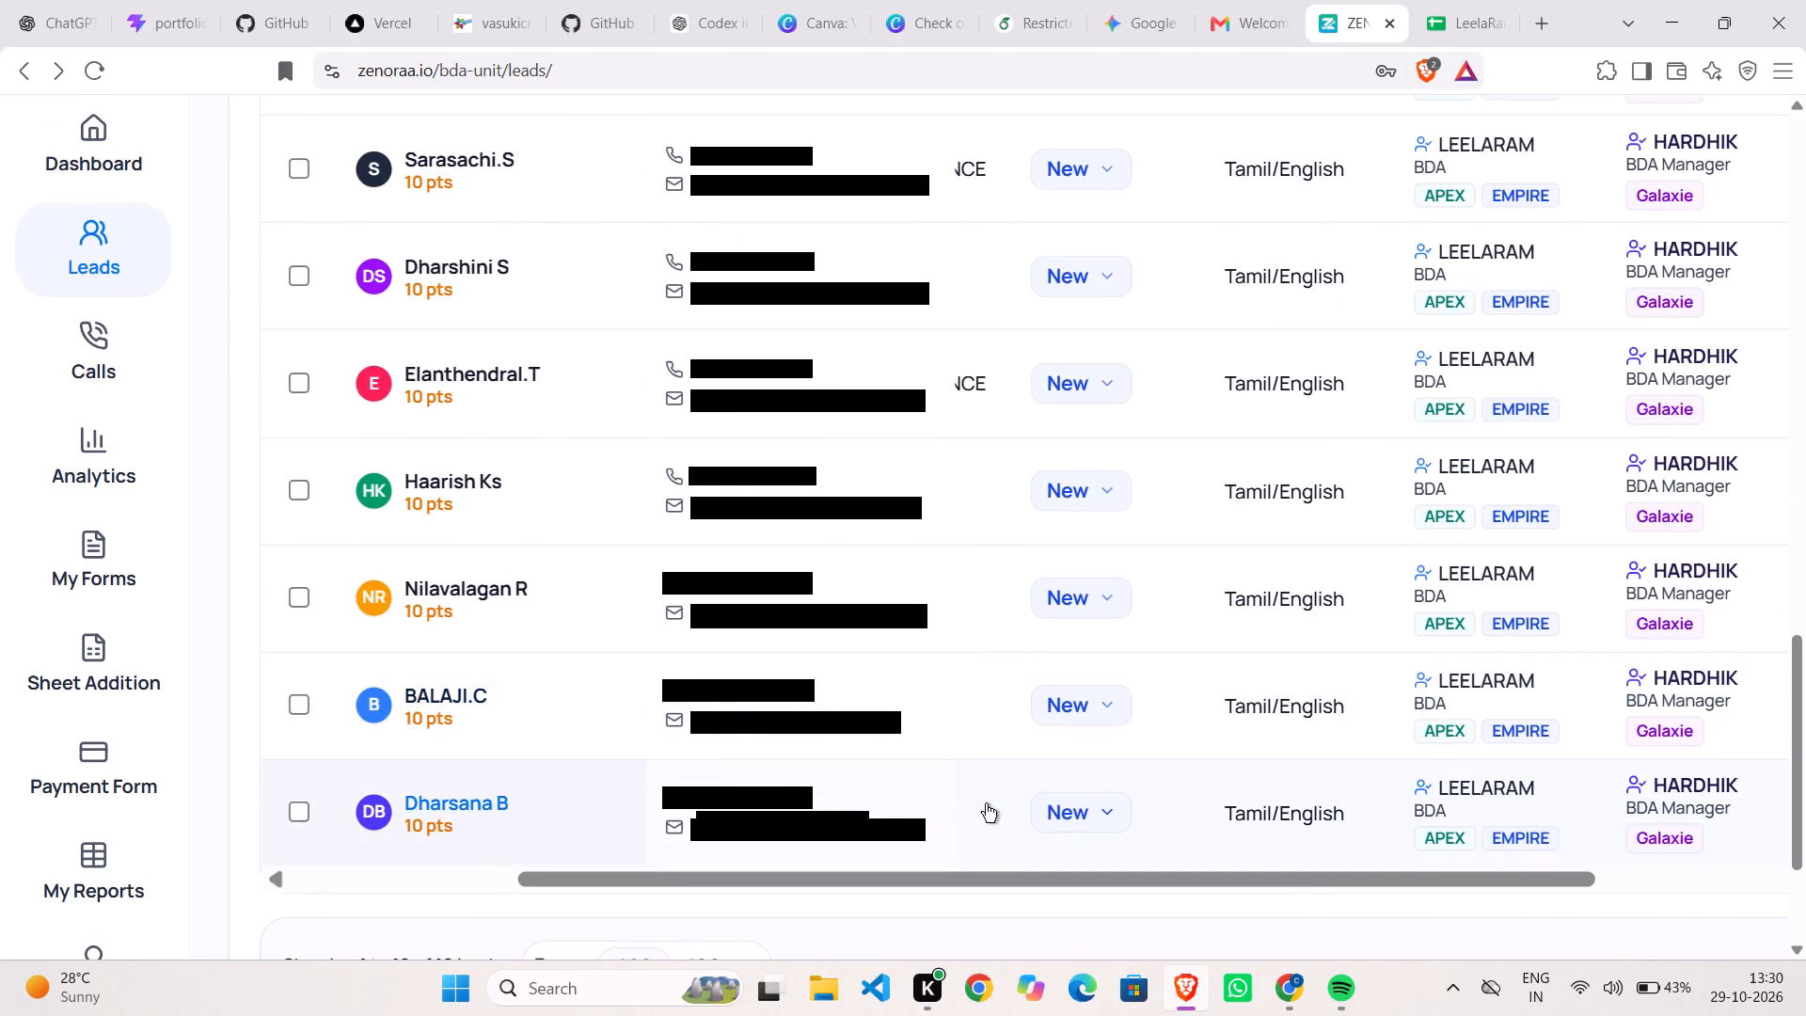
scroll(986, 803, "left", 8)
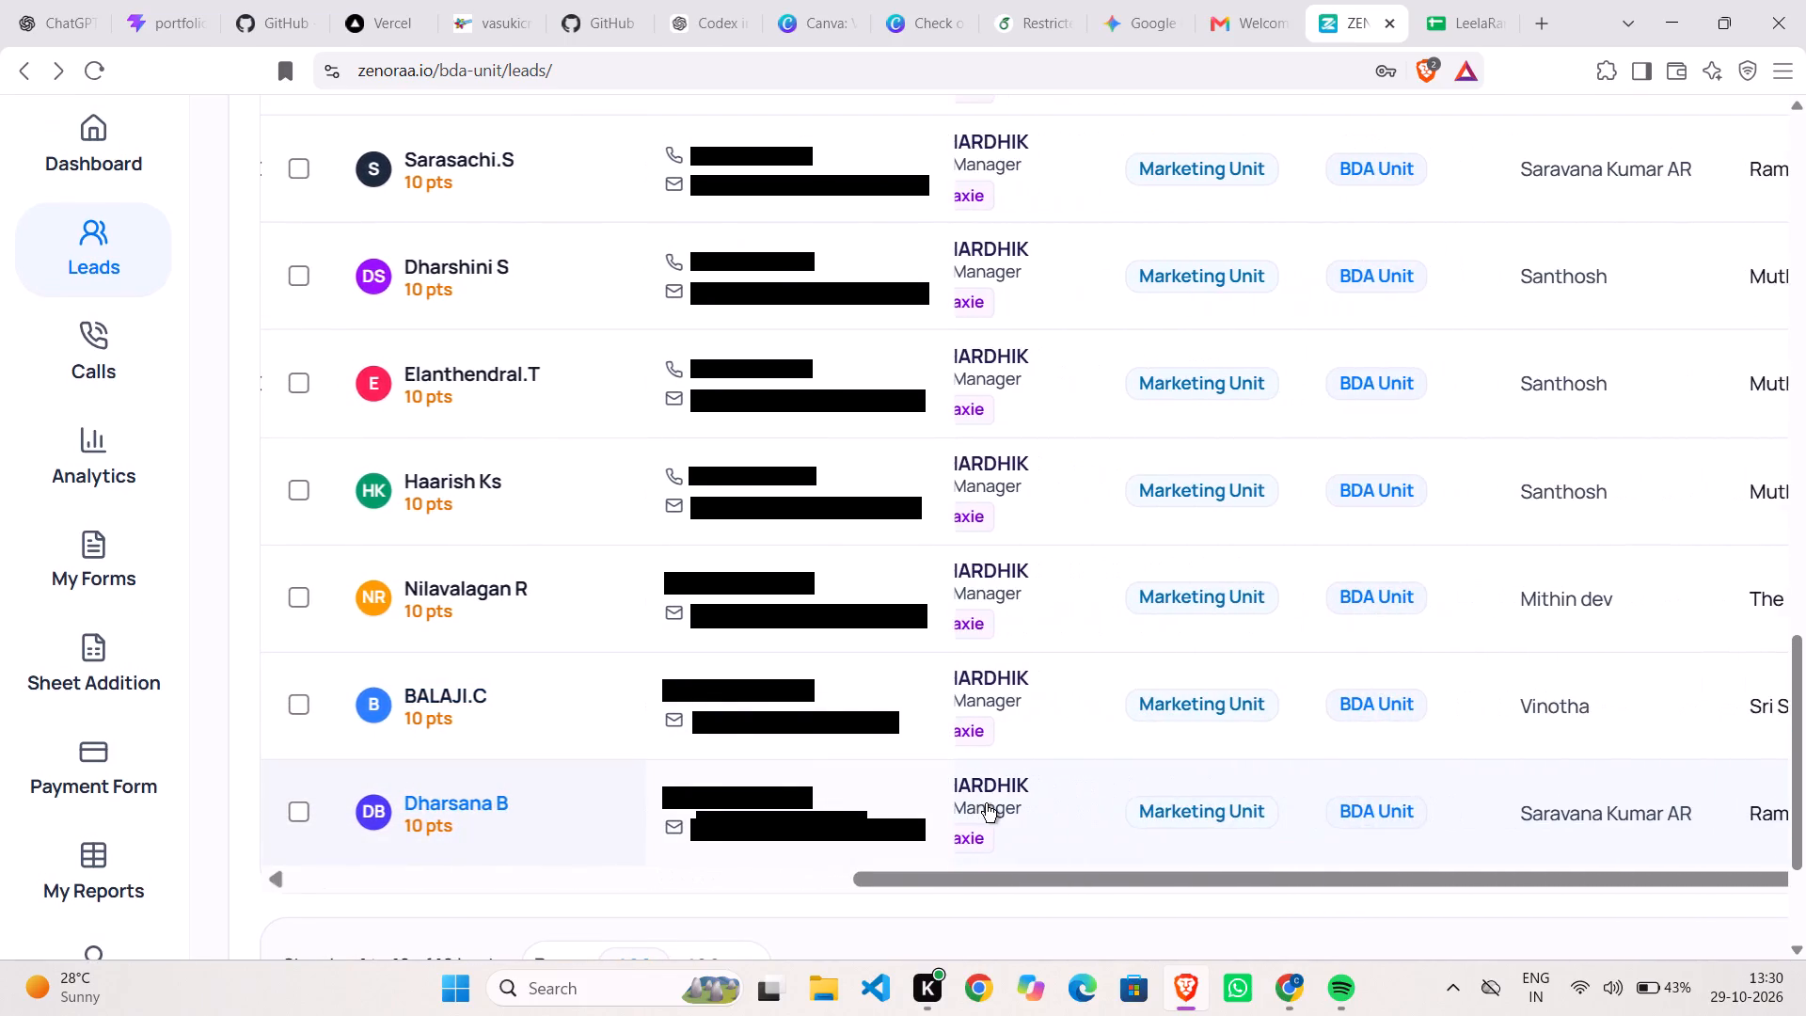
scroll(986, 803, "left", 6)
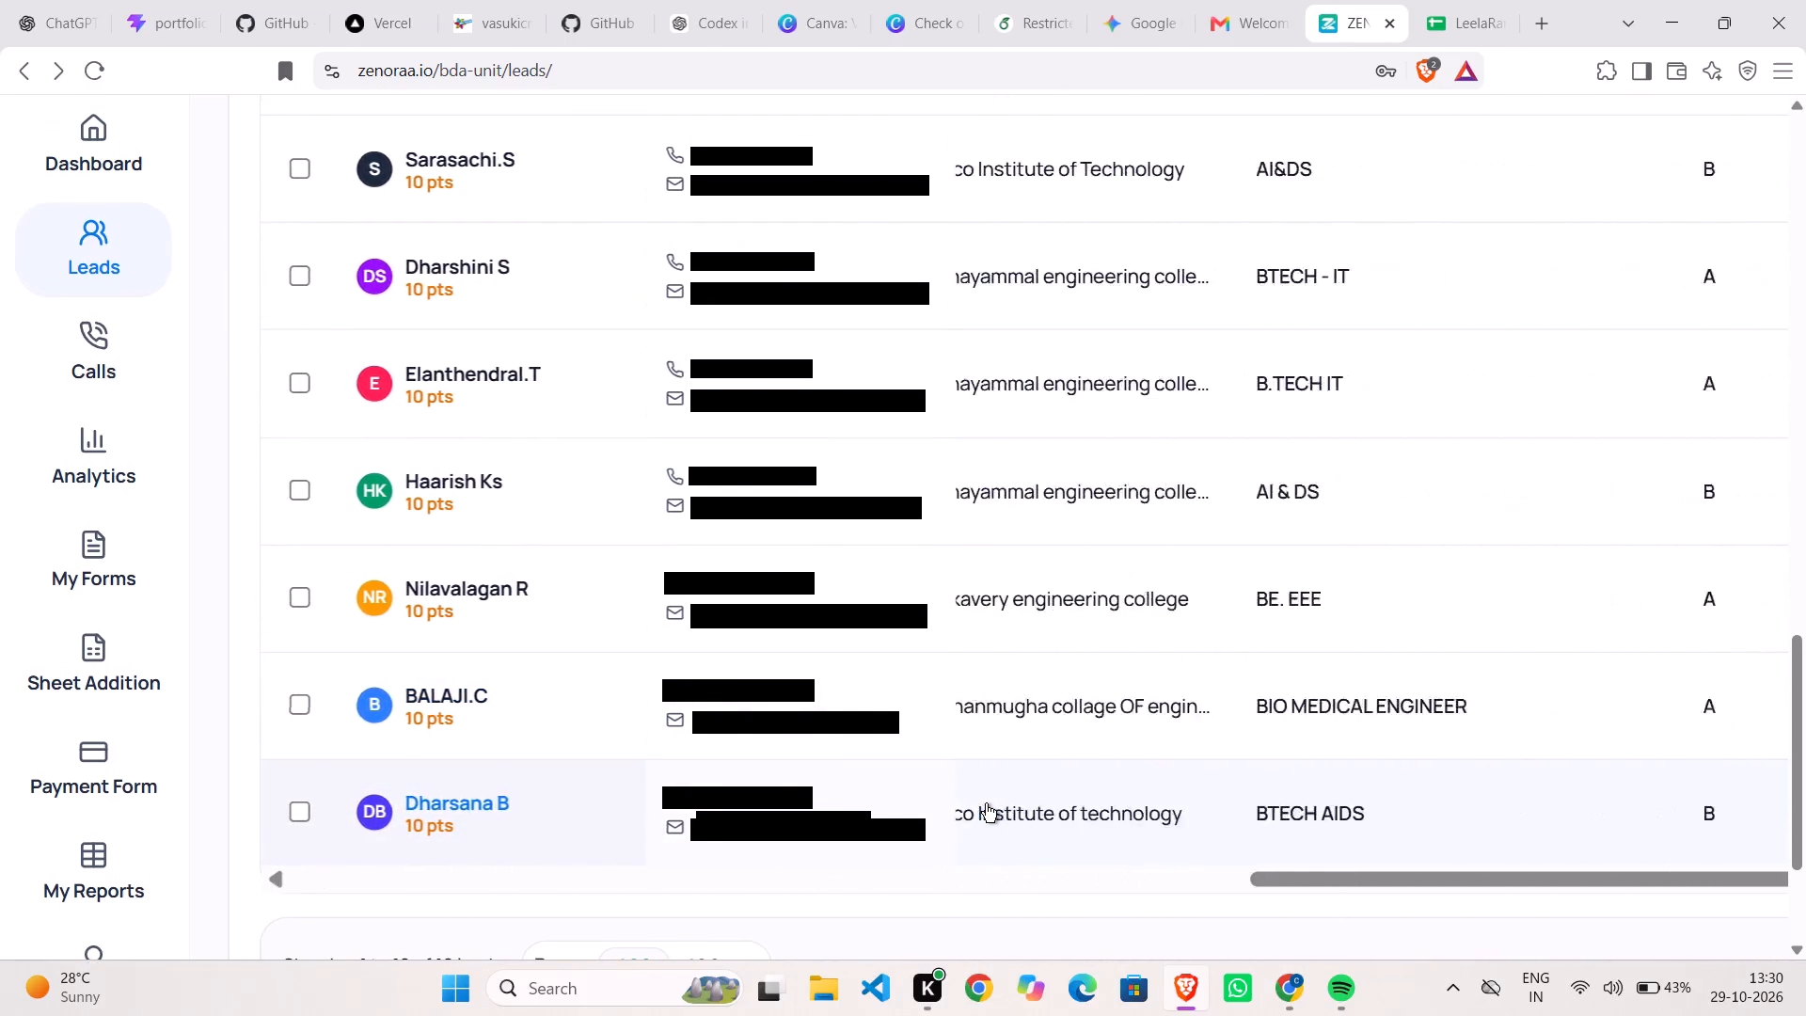
scroll(986, 803, "left", 6)
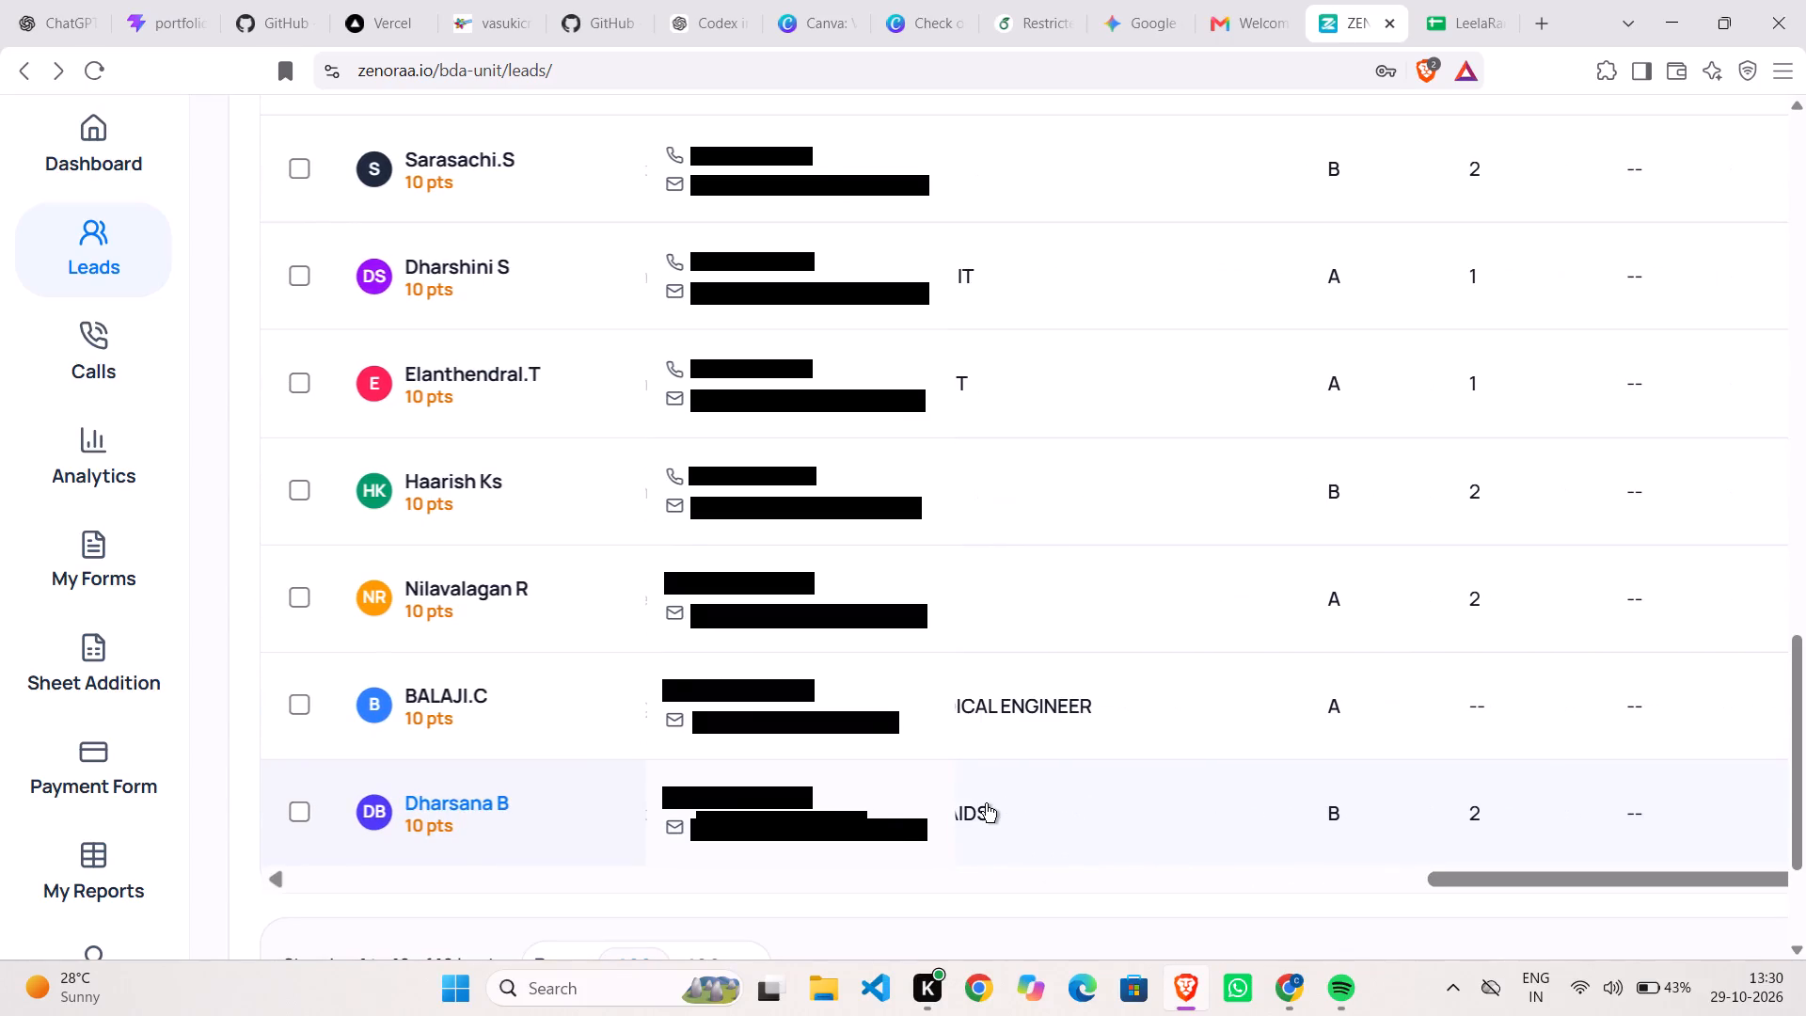
scroll(986, 803, "right", 6)
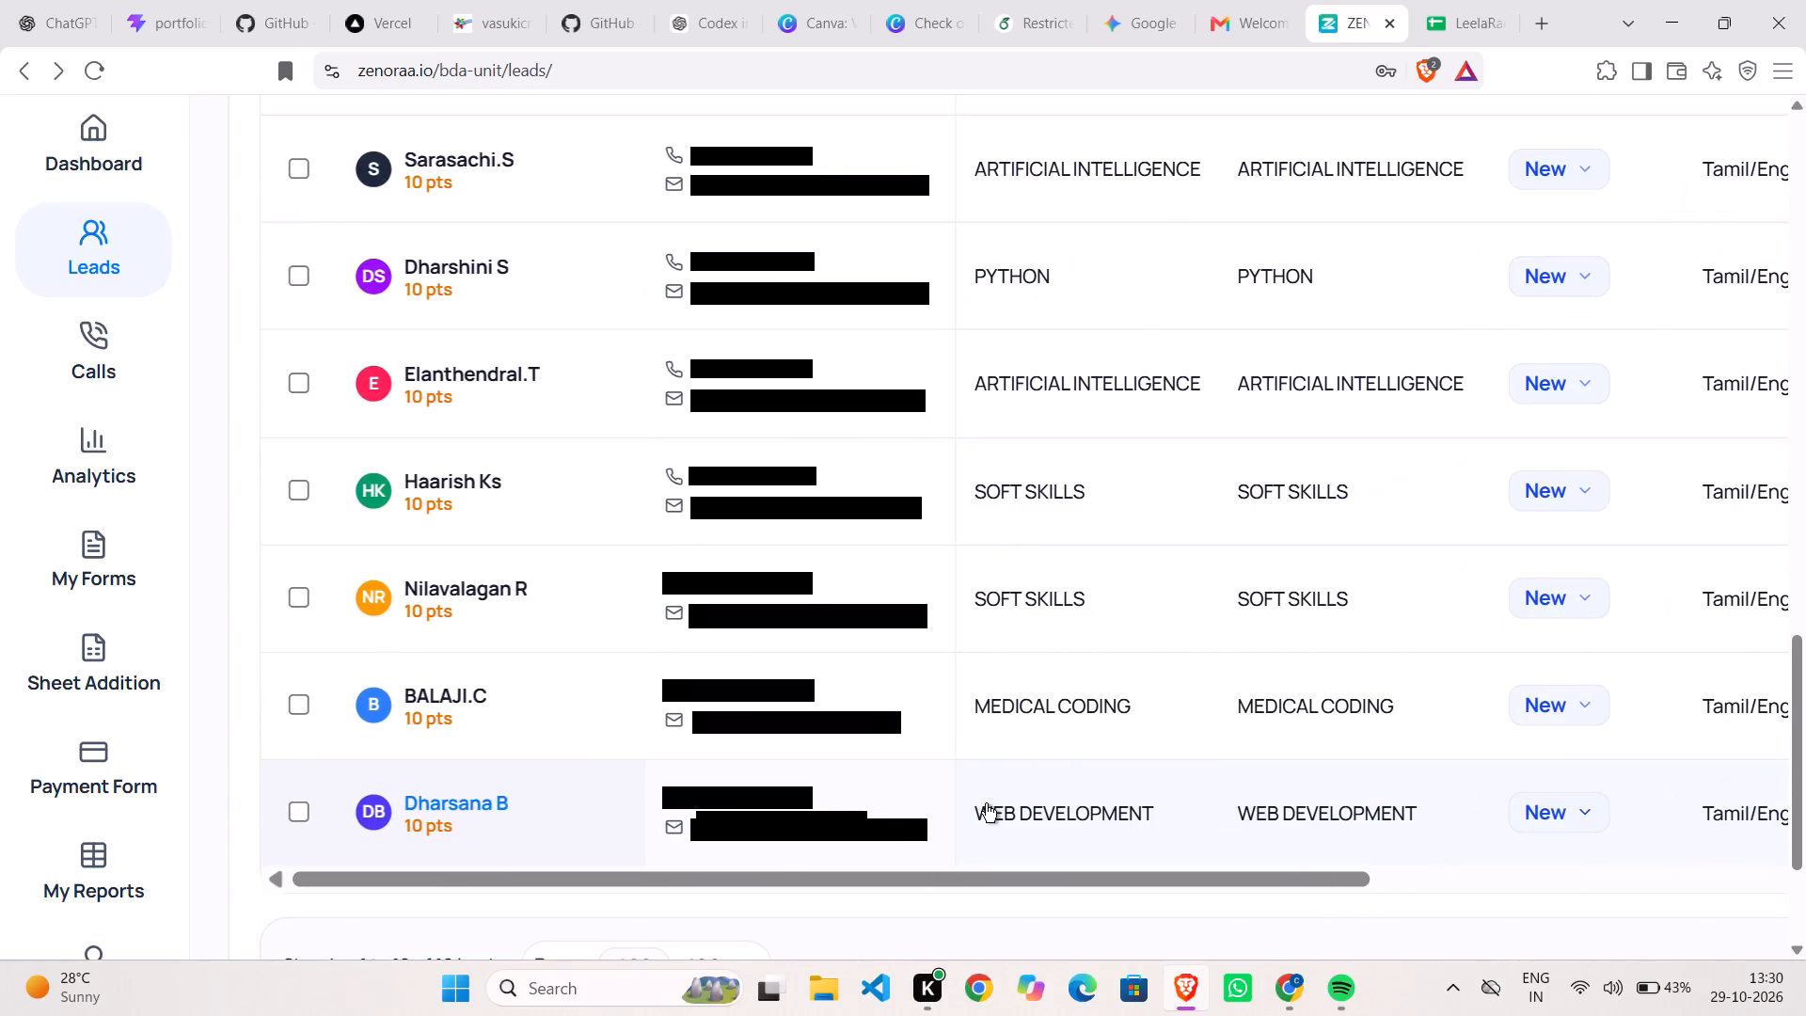
Recheck the last leads' status, language, assignment, college, department and year details, returning to the course columns.
scroll(986, 803, "left", 3)
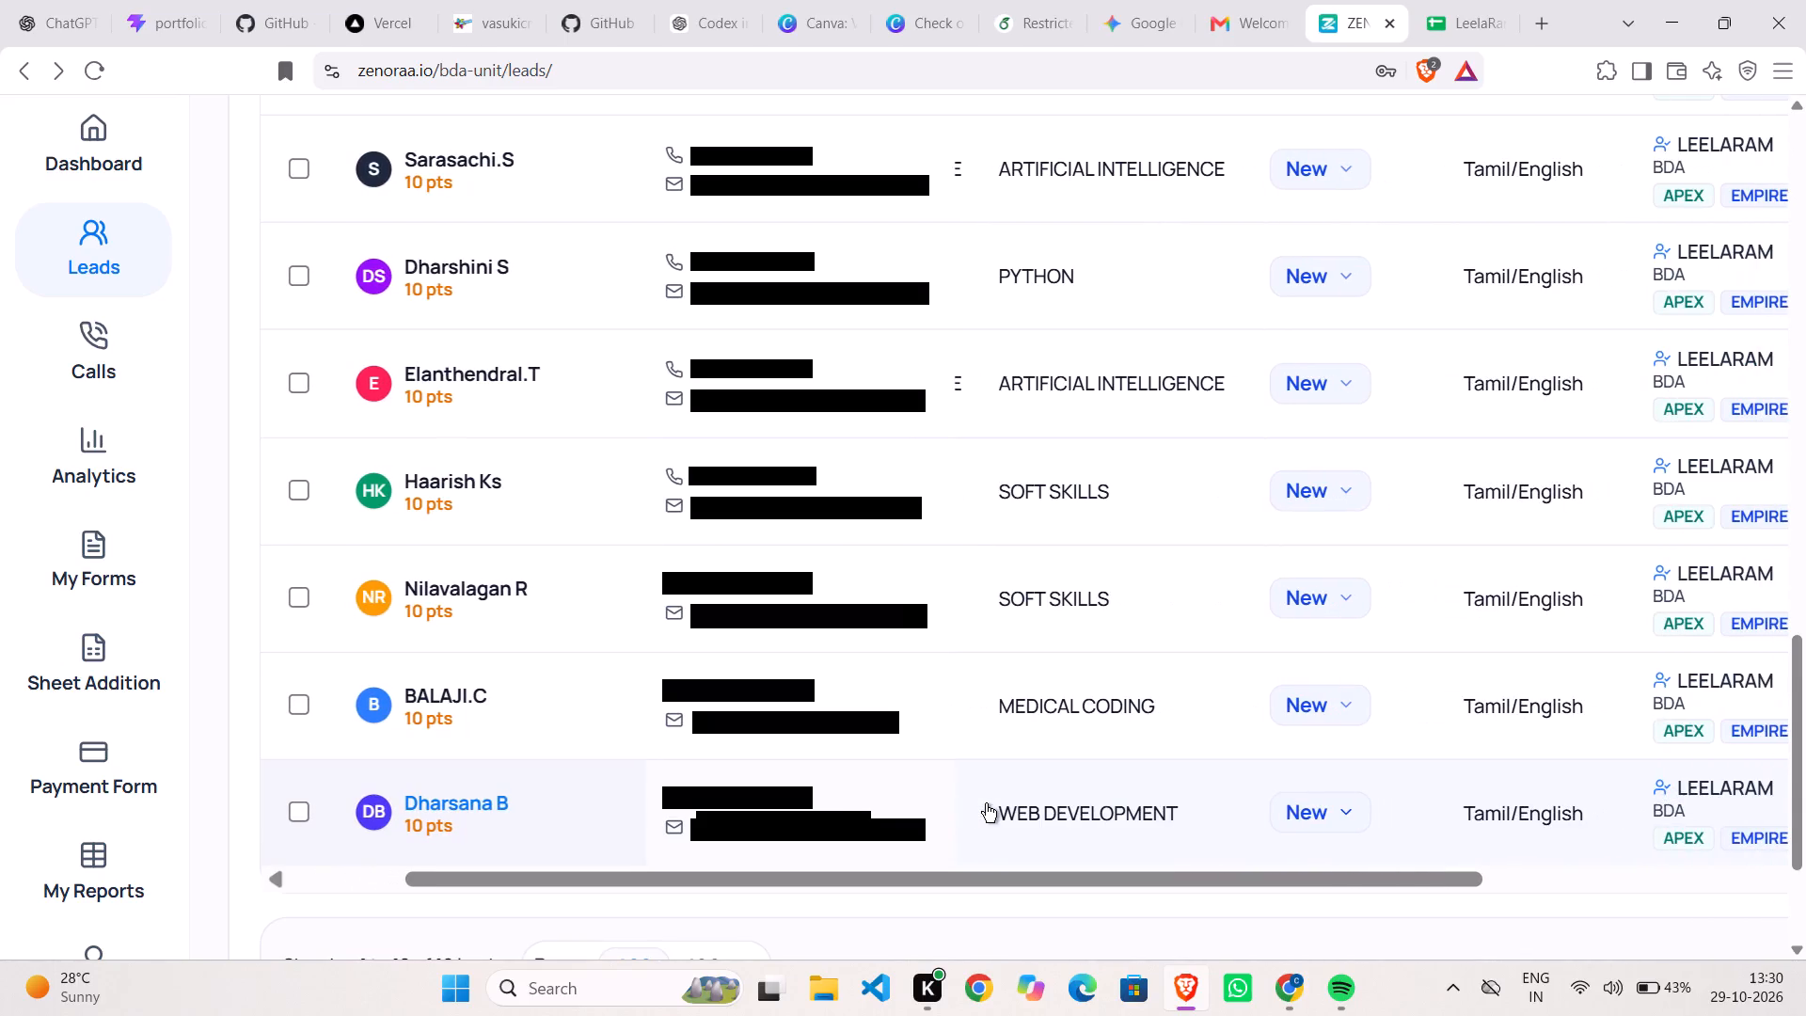
scroll(986, 803, "left", 4)
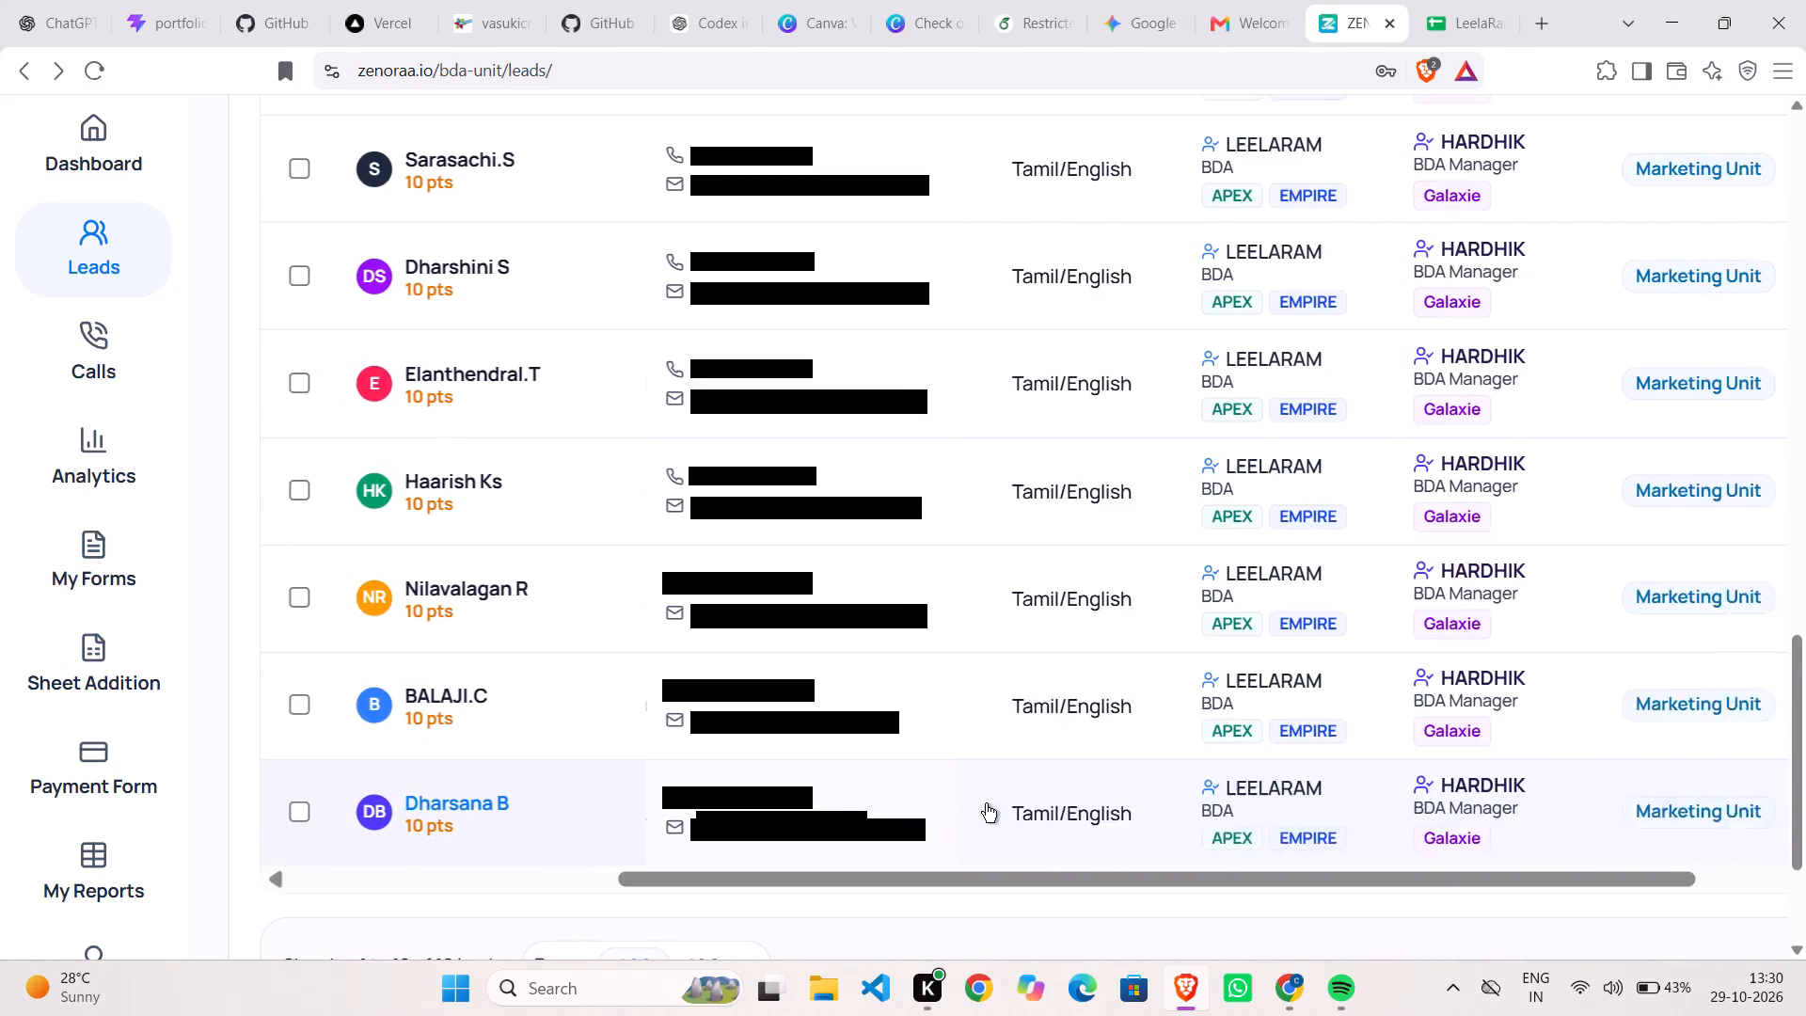
scroll(986, 803, "left", 2)
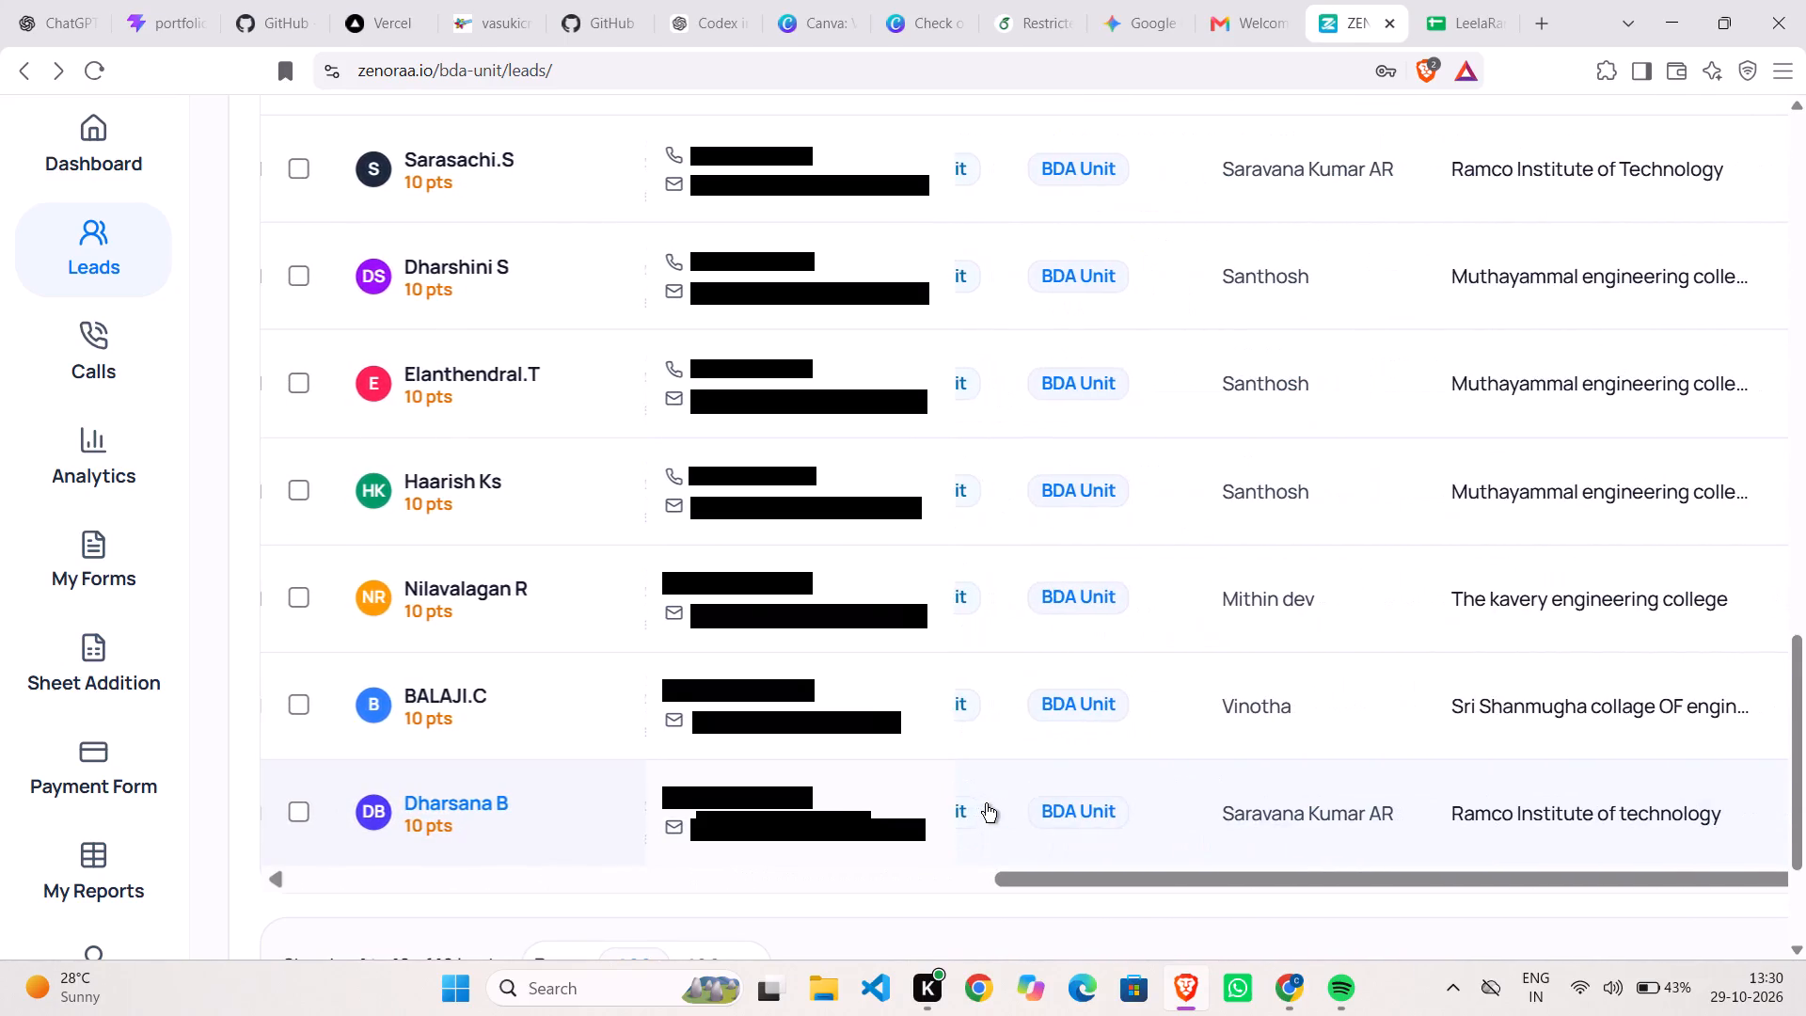
scroll(986, 803, "left", 1)
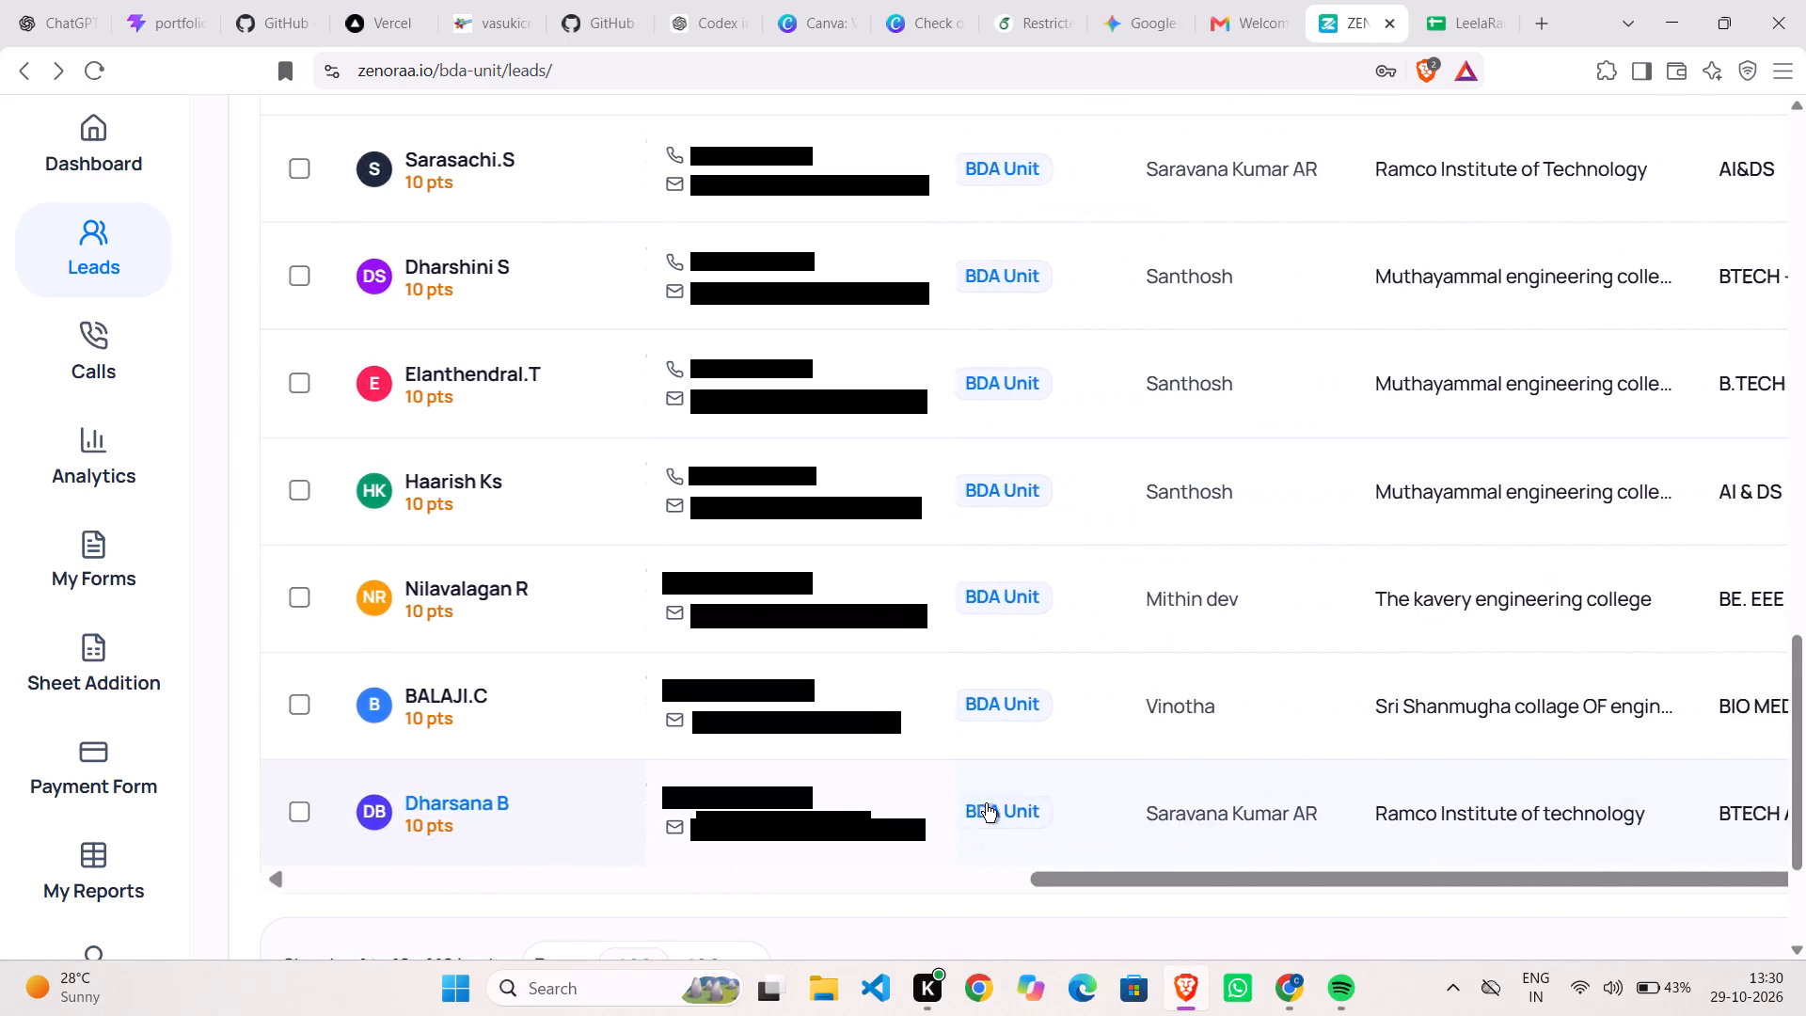
scroll(986, 803, "left", 6)
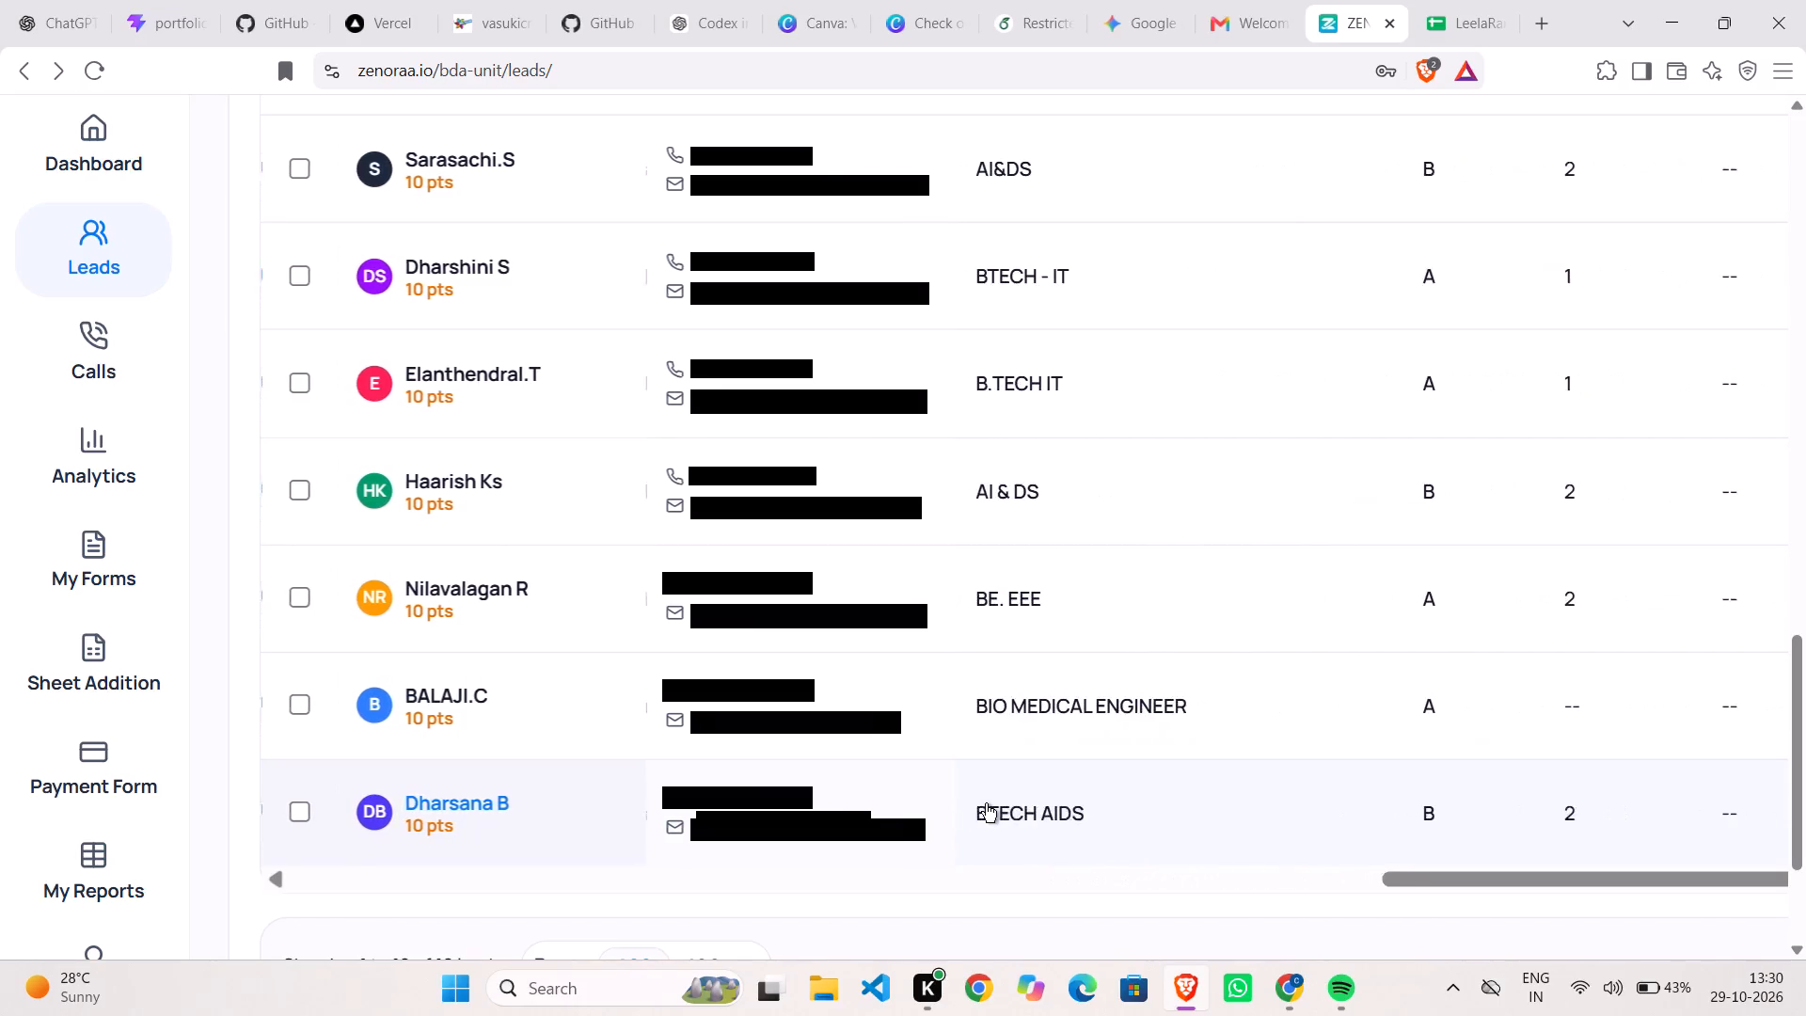
scroll(986, 803, "right", 9)
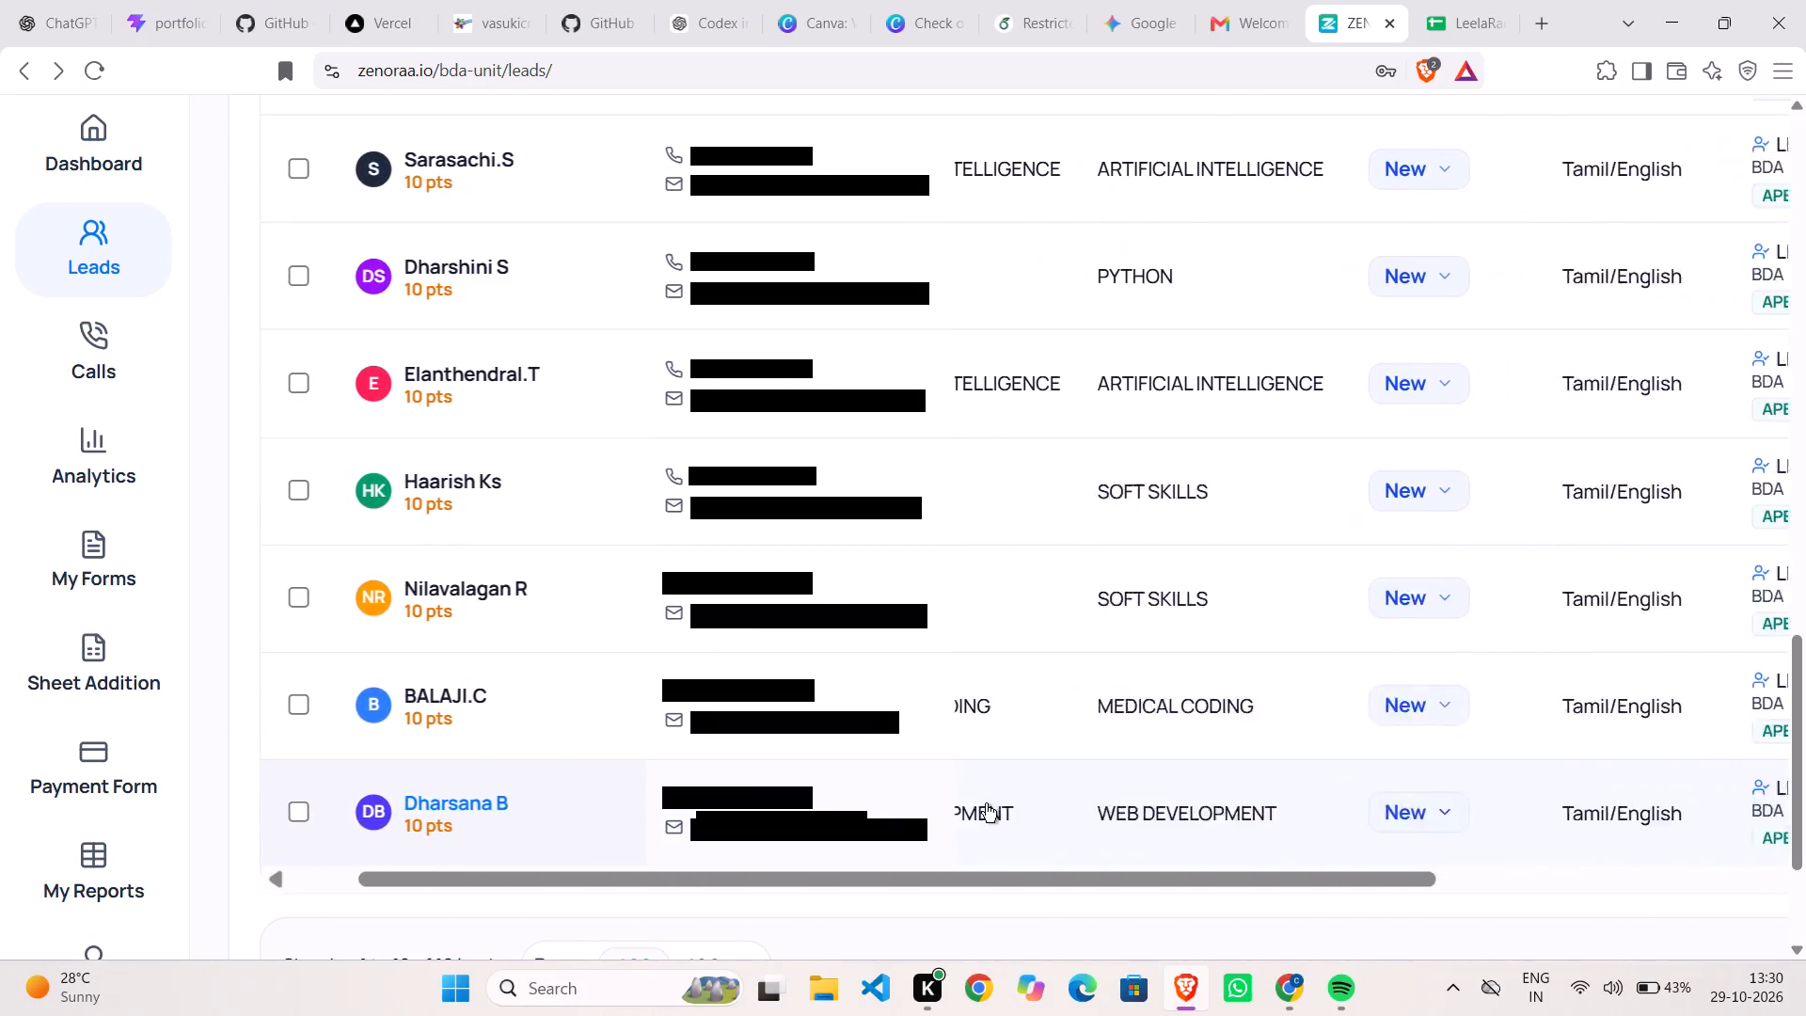
scroll(986, 803, "right", 1)
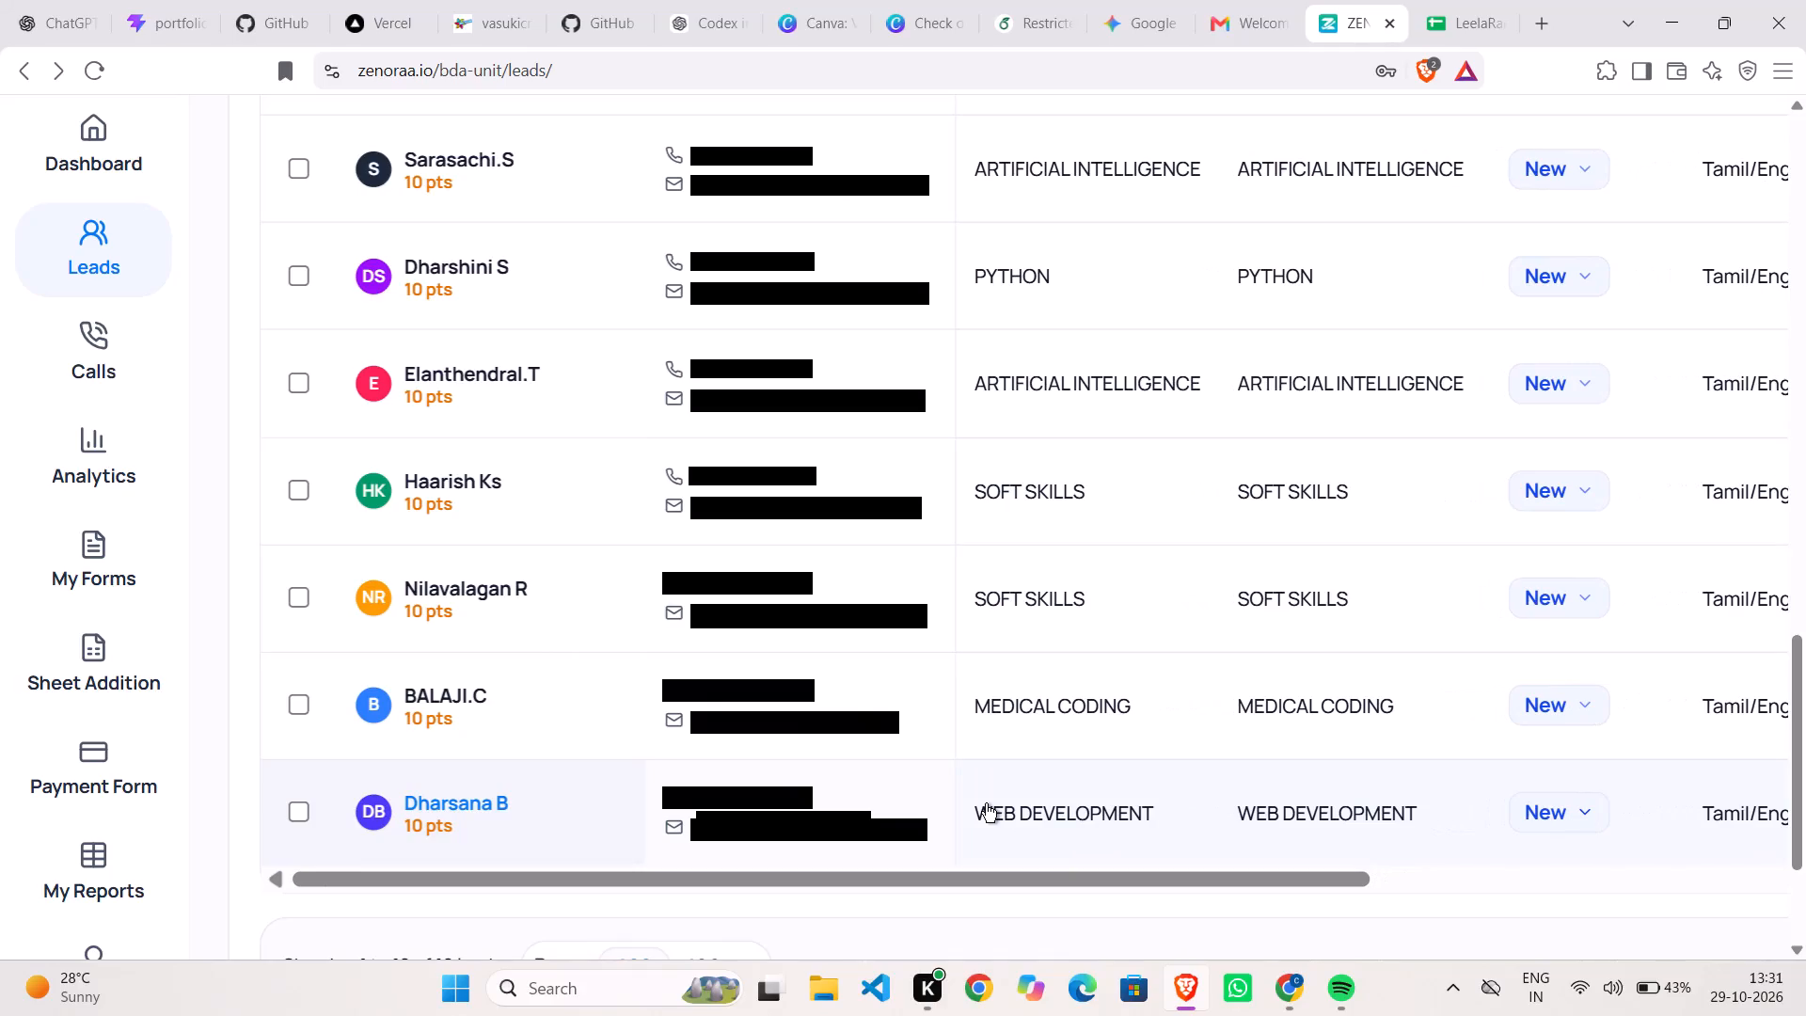
Check the date and time columns at the far end of the last leads' rows, returning to their names and courses.
scroll(986, 803, "left", 9)
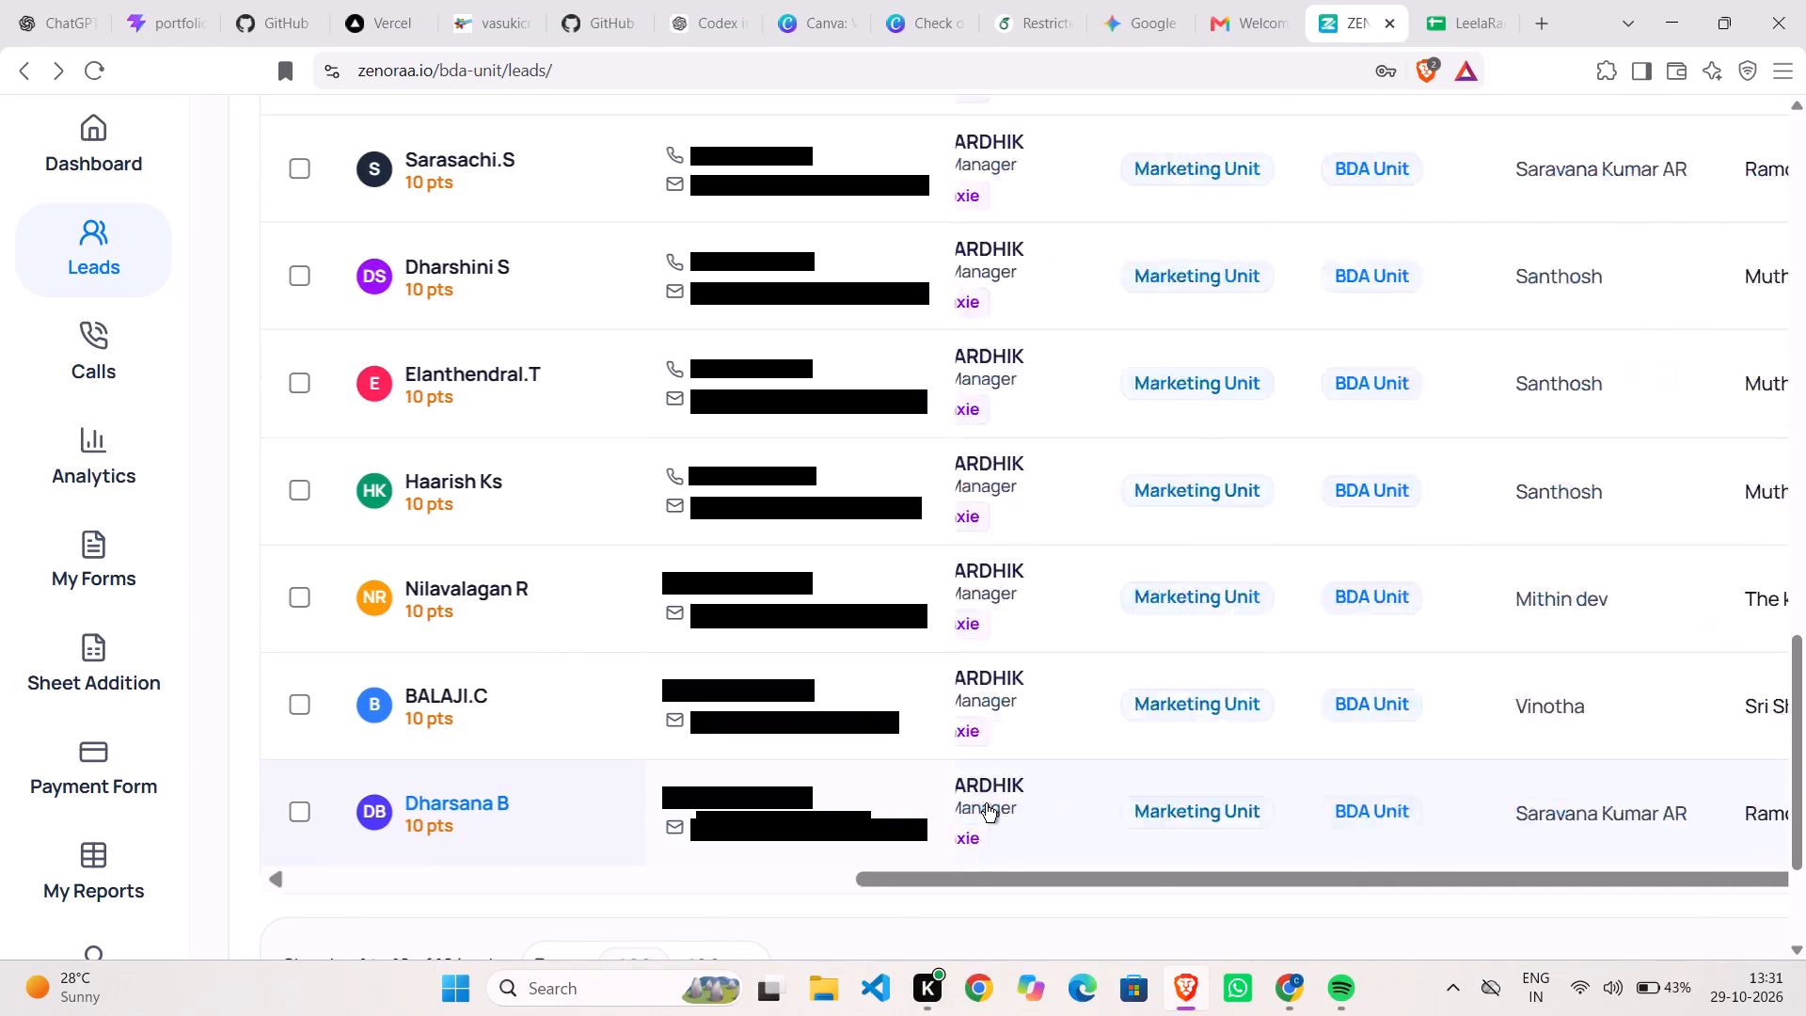
scroll(986, 803, "left", 5)
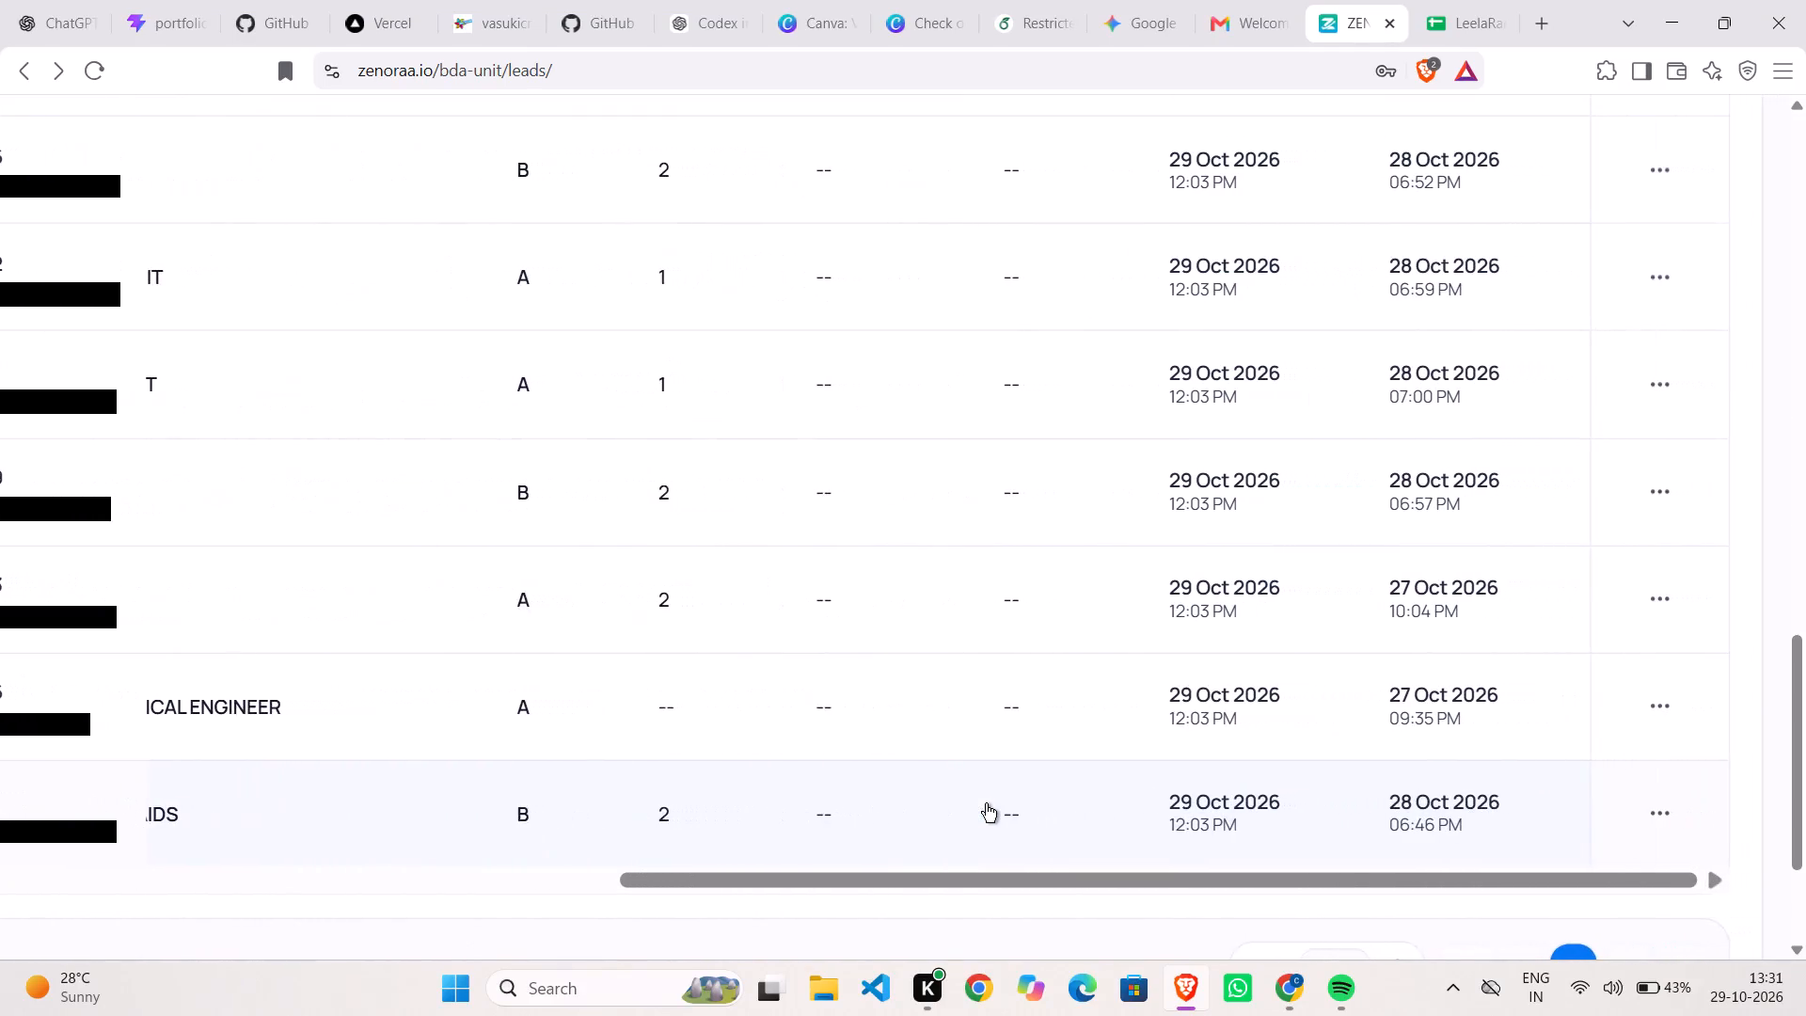
scroll(986, 803, "left", 5)
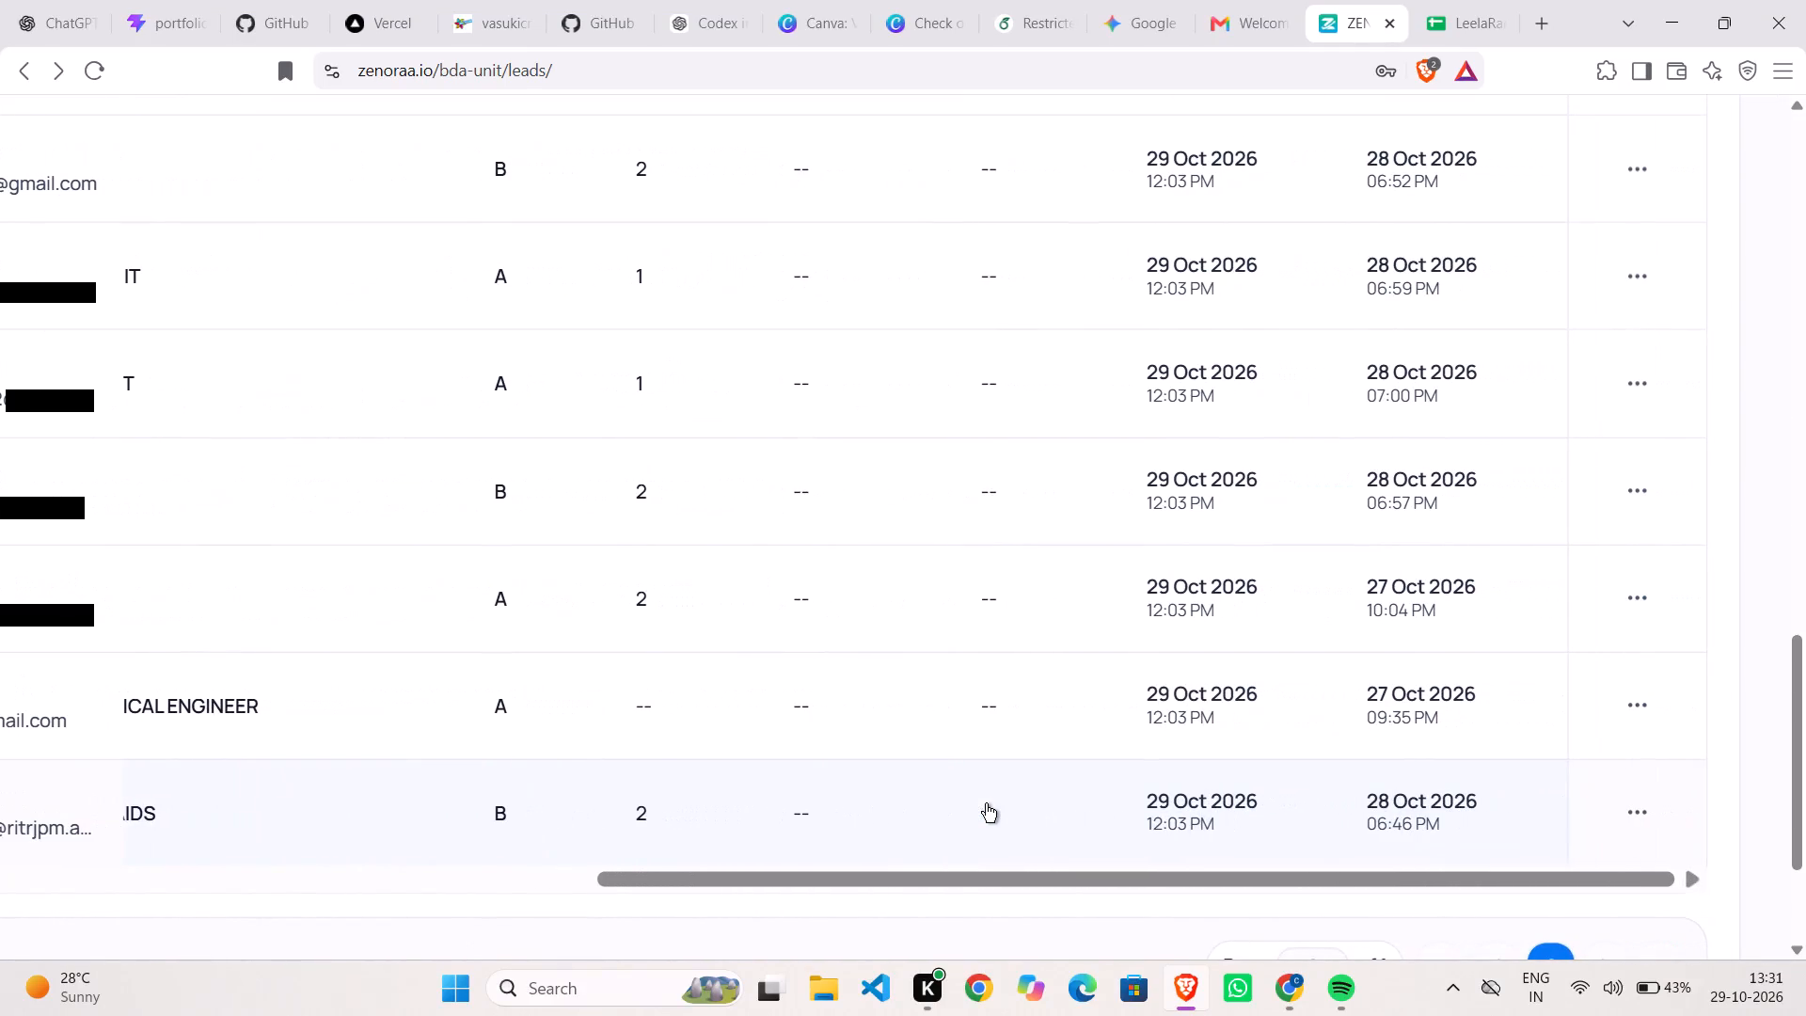
scroll(986, 803, "right", 1)
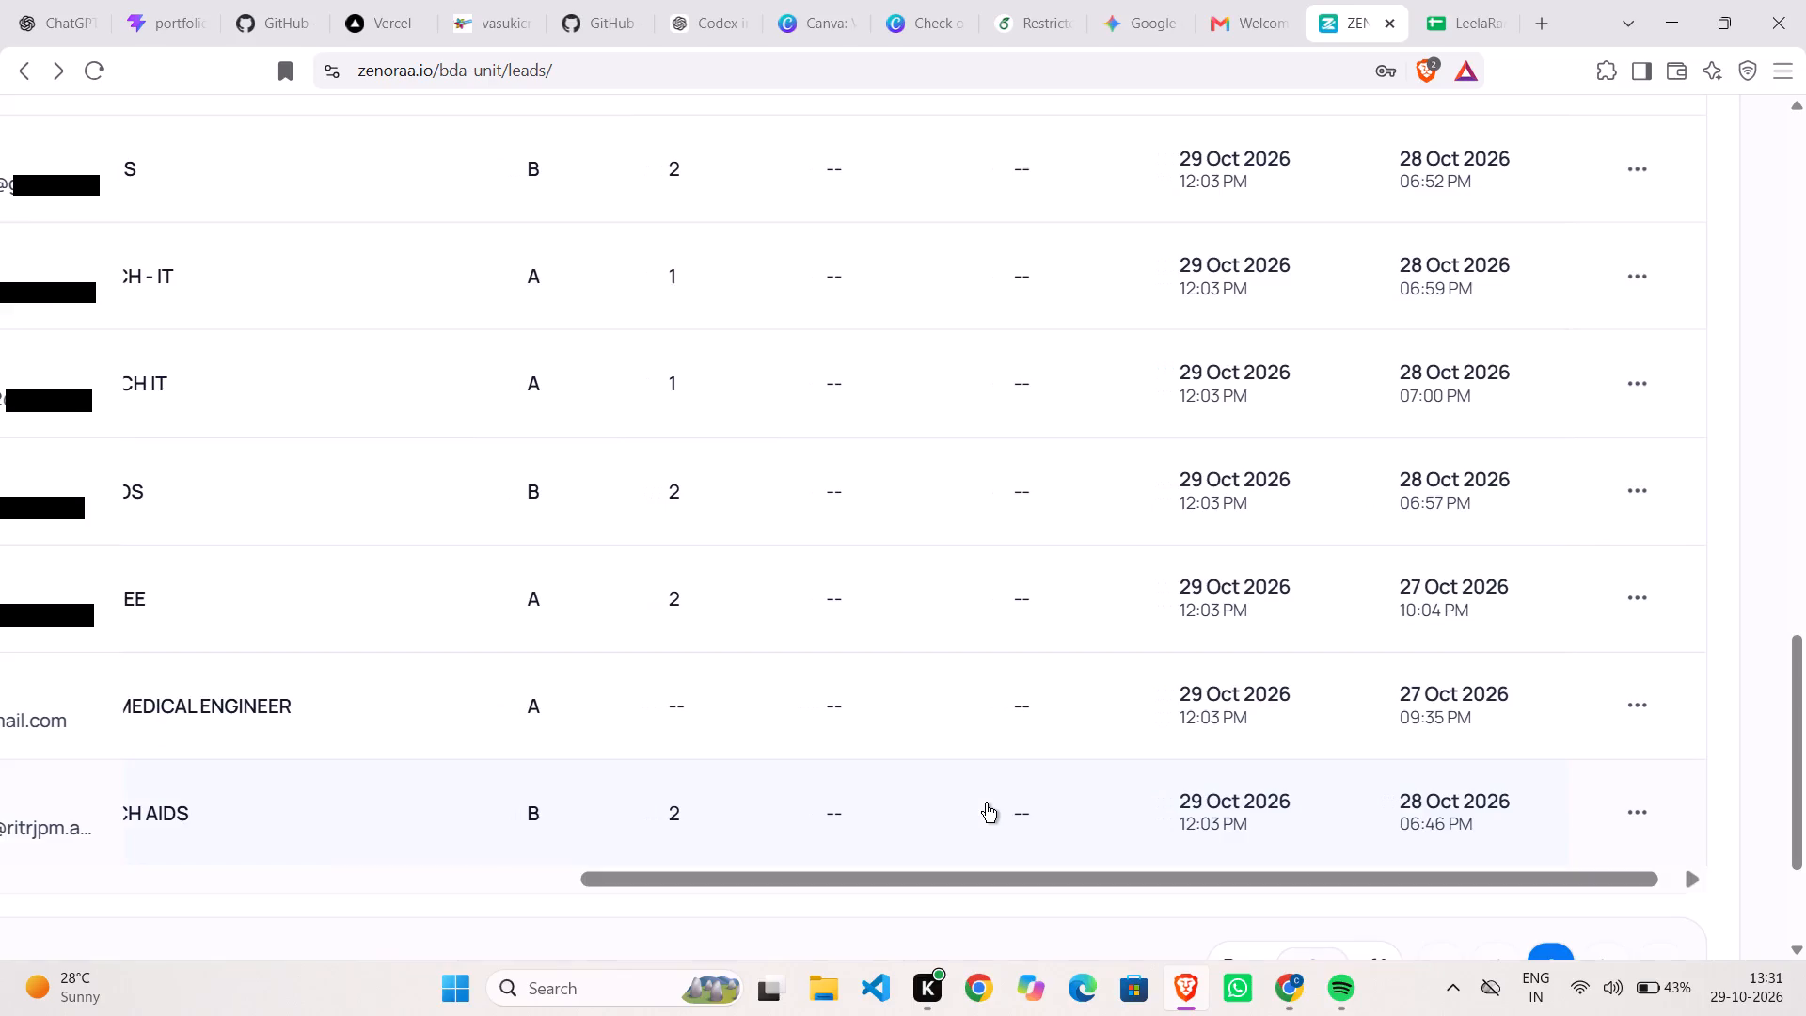
scroll(986, 803, "right", 20)
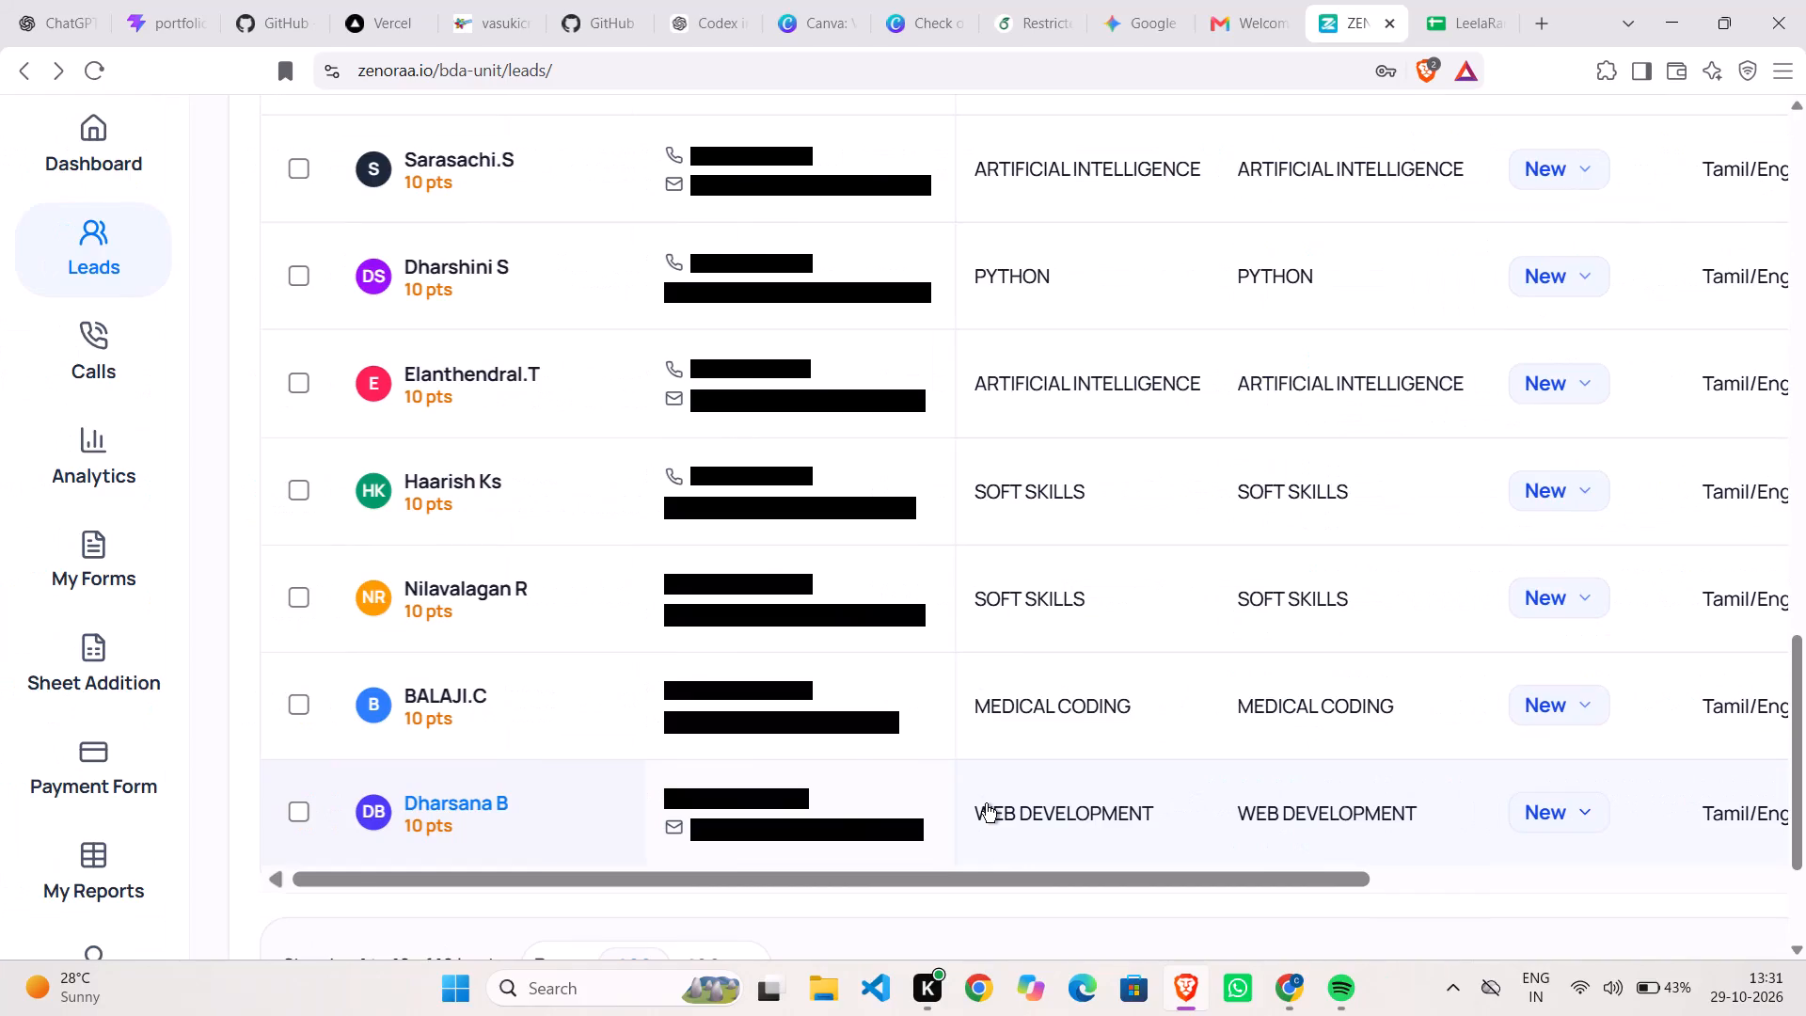
scroll(986, 803, "up", 1)
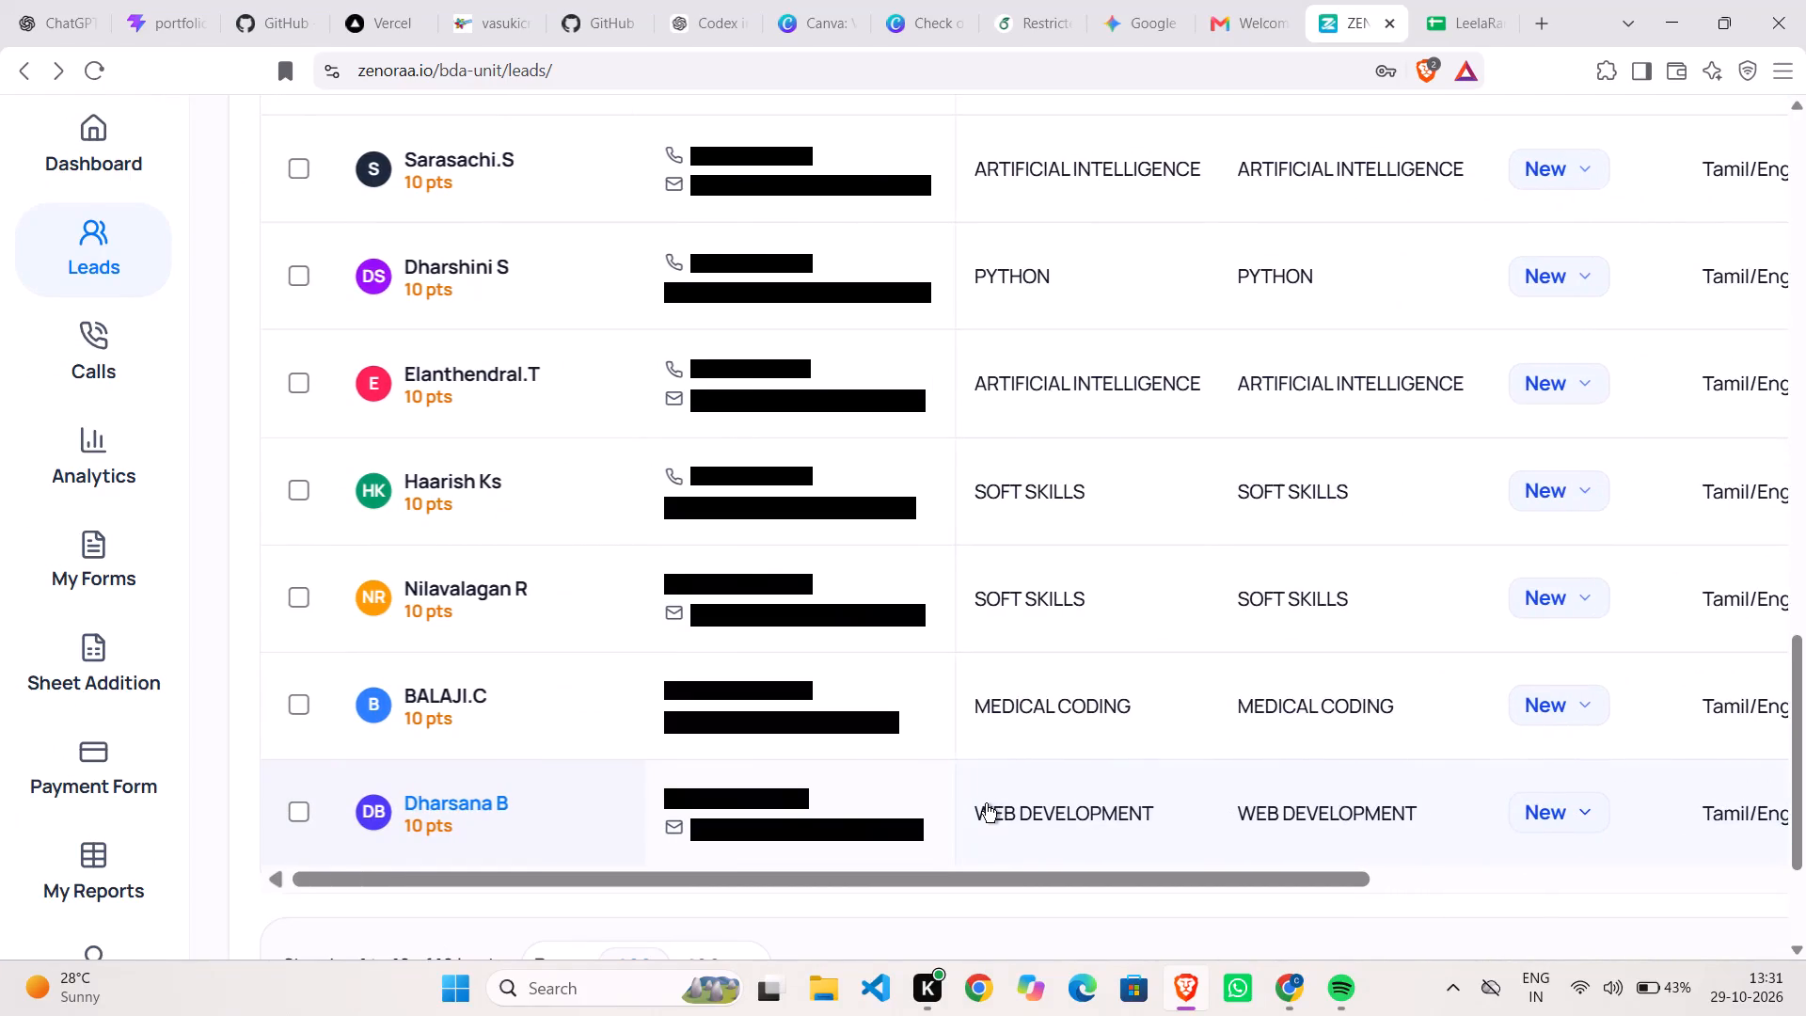
scroll(986, 803, "right", 1)
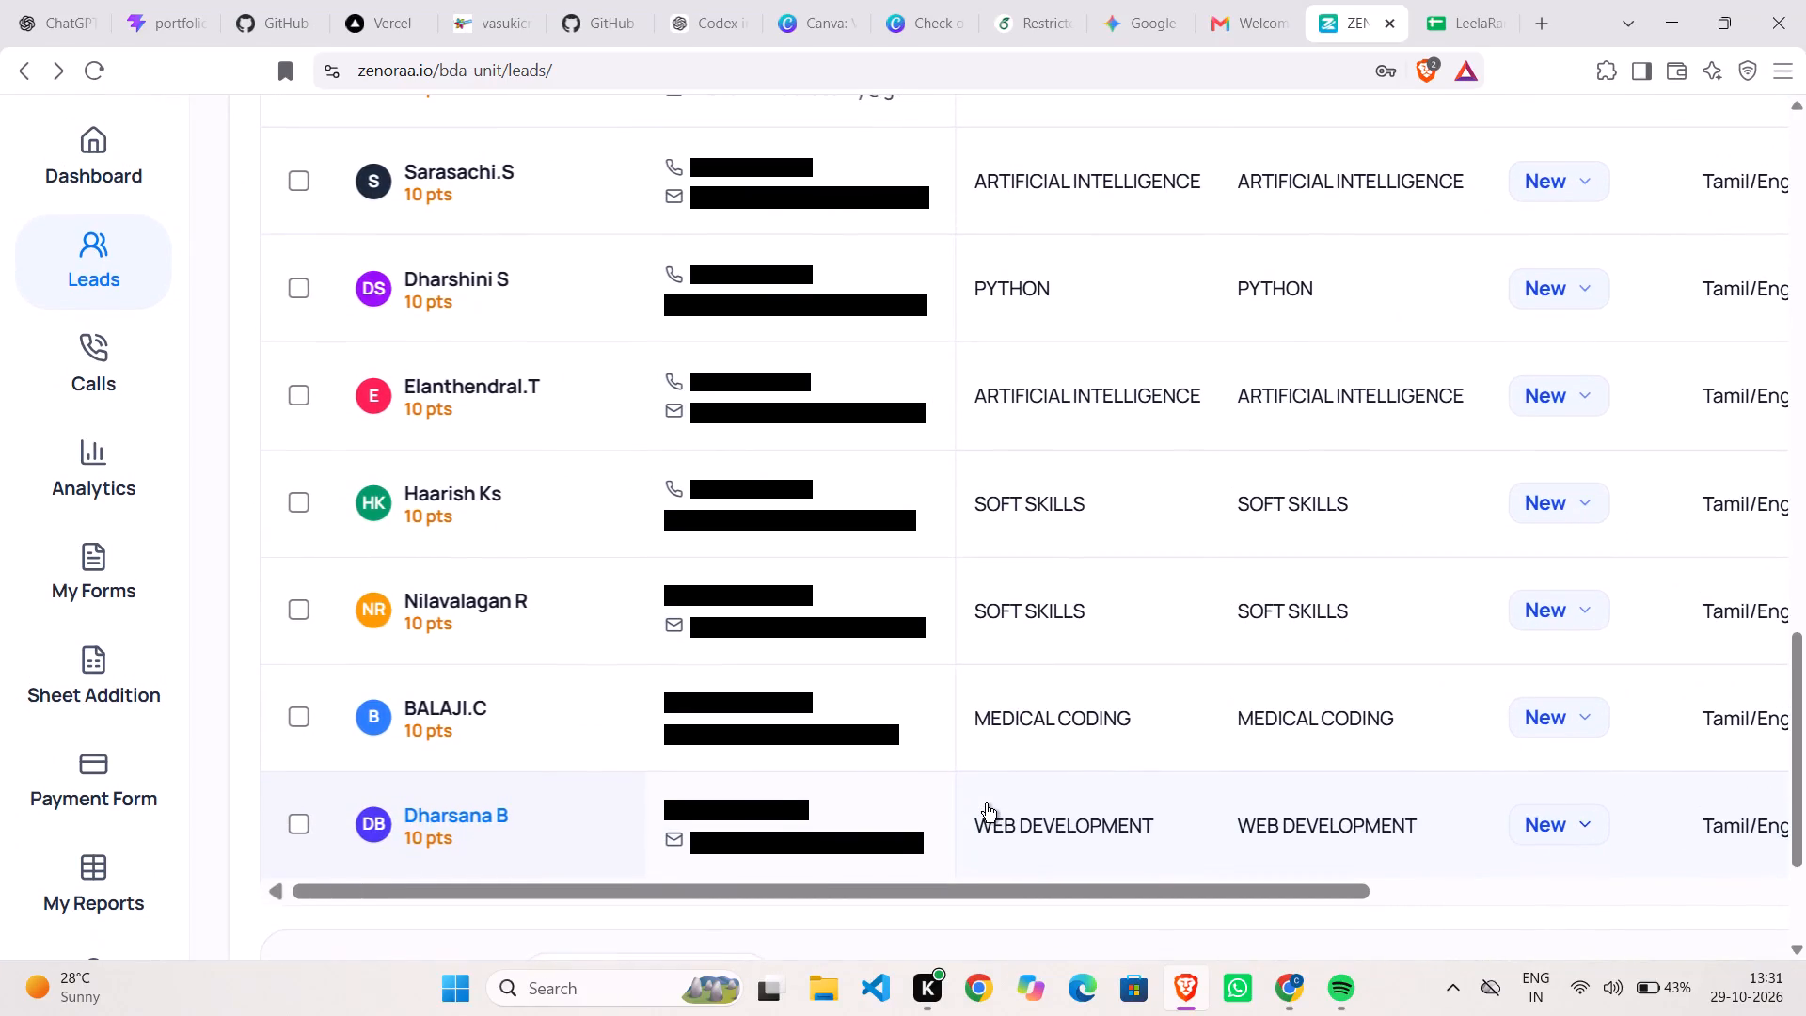
Update the Medical Coding lead's status to Not Interested with the call remark "not interested" and save it.
scroll(986, 803, "right", 2)
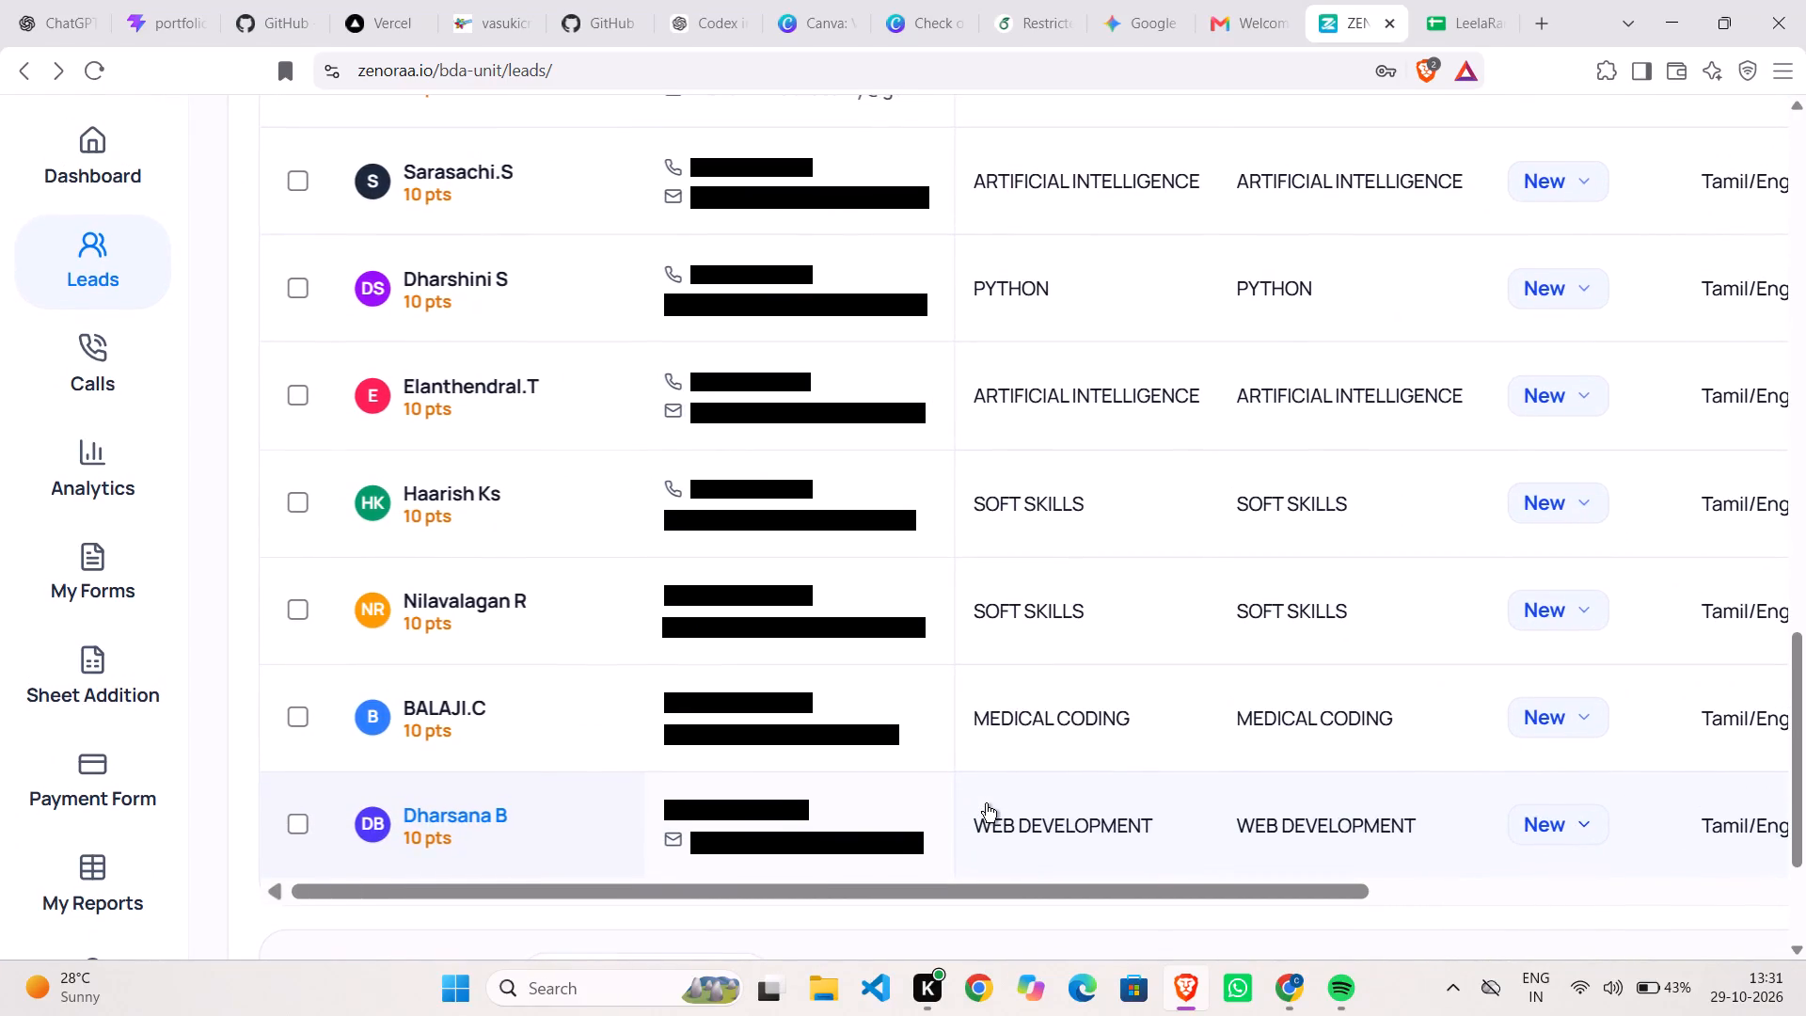
left_click(1574, 726)
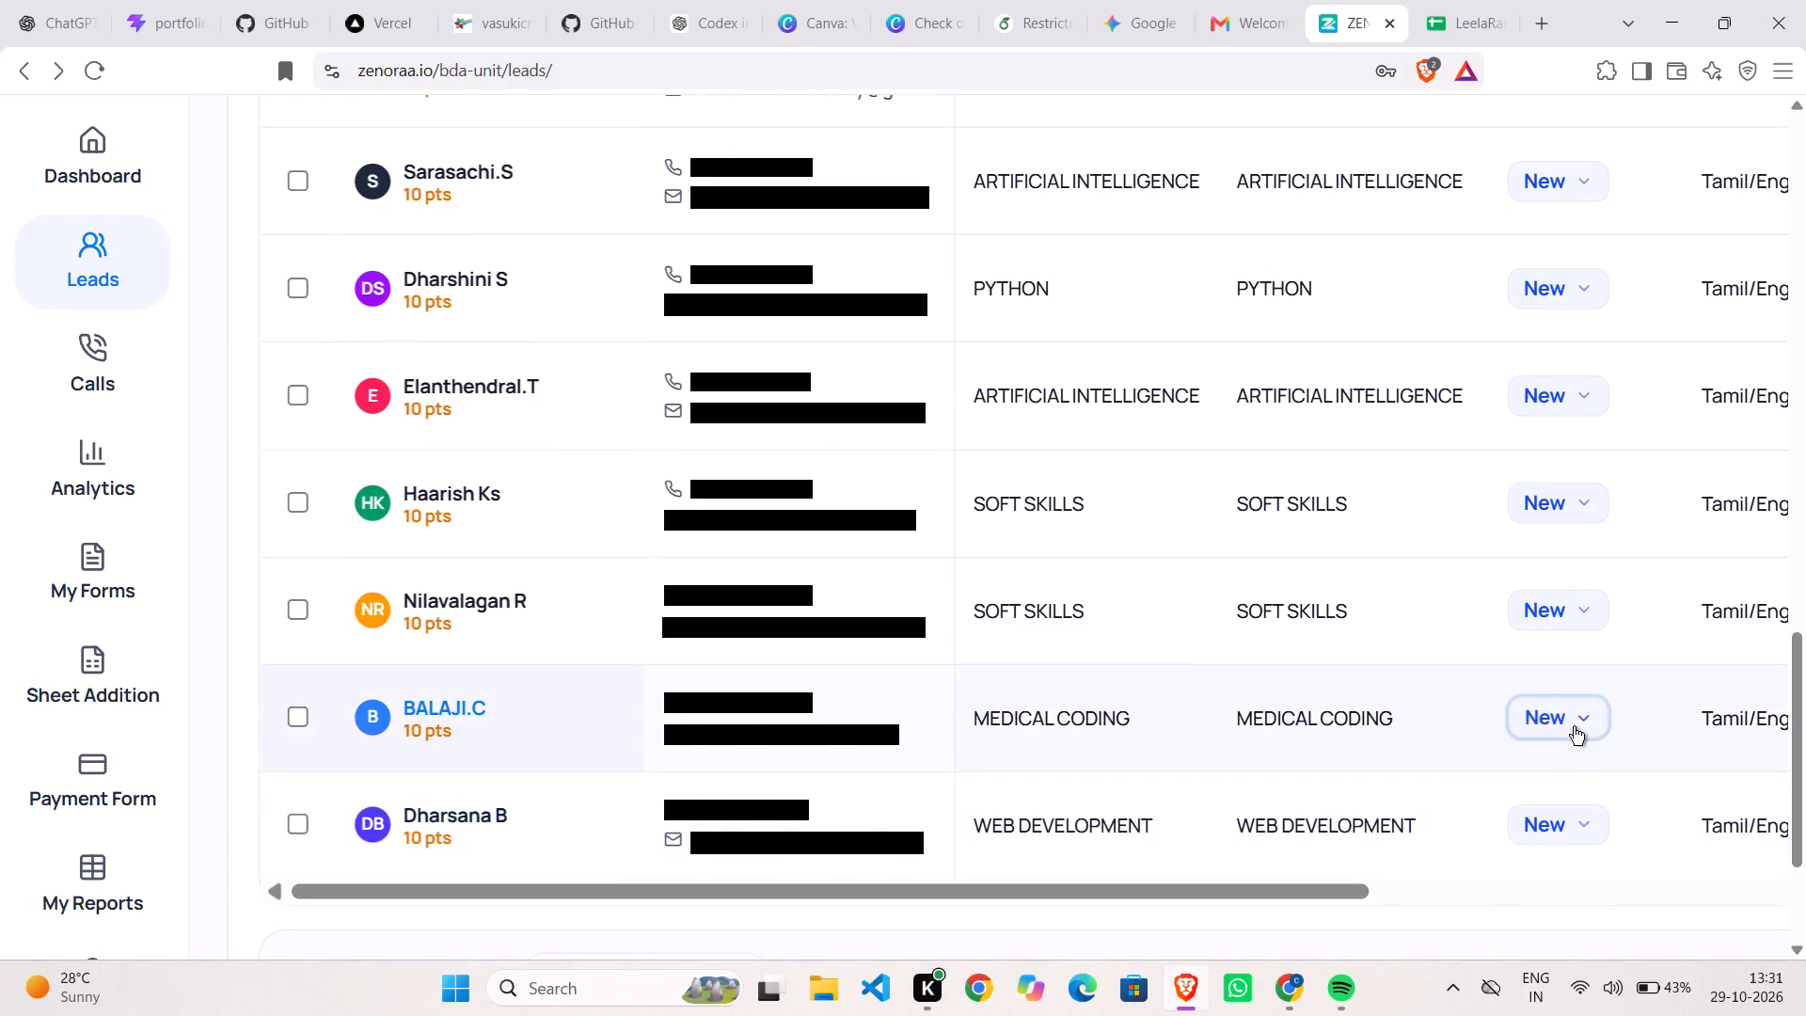
scroll(1608, 612, "down", 6)
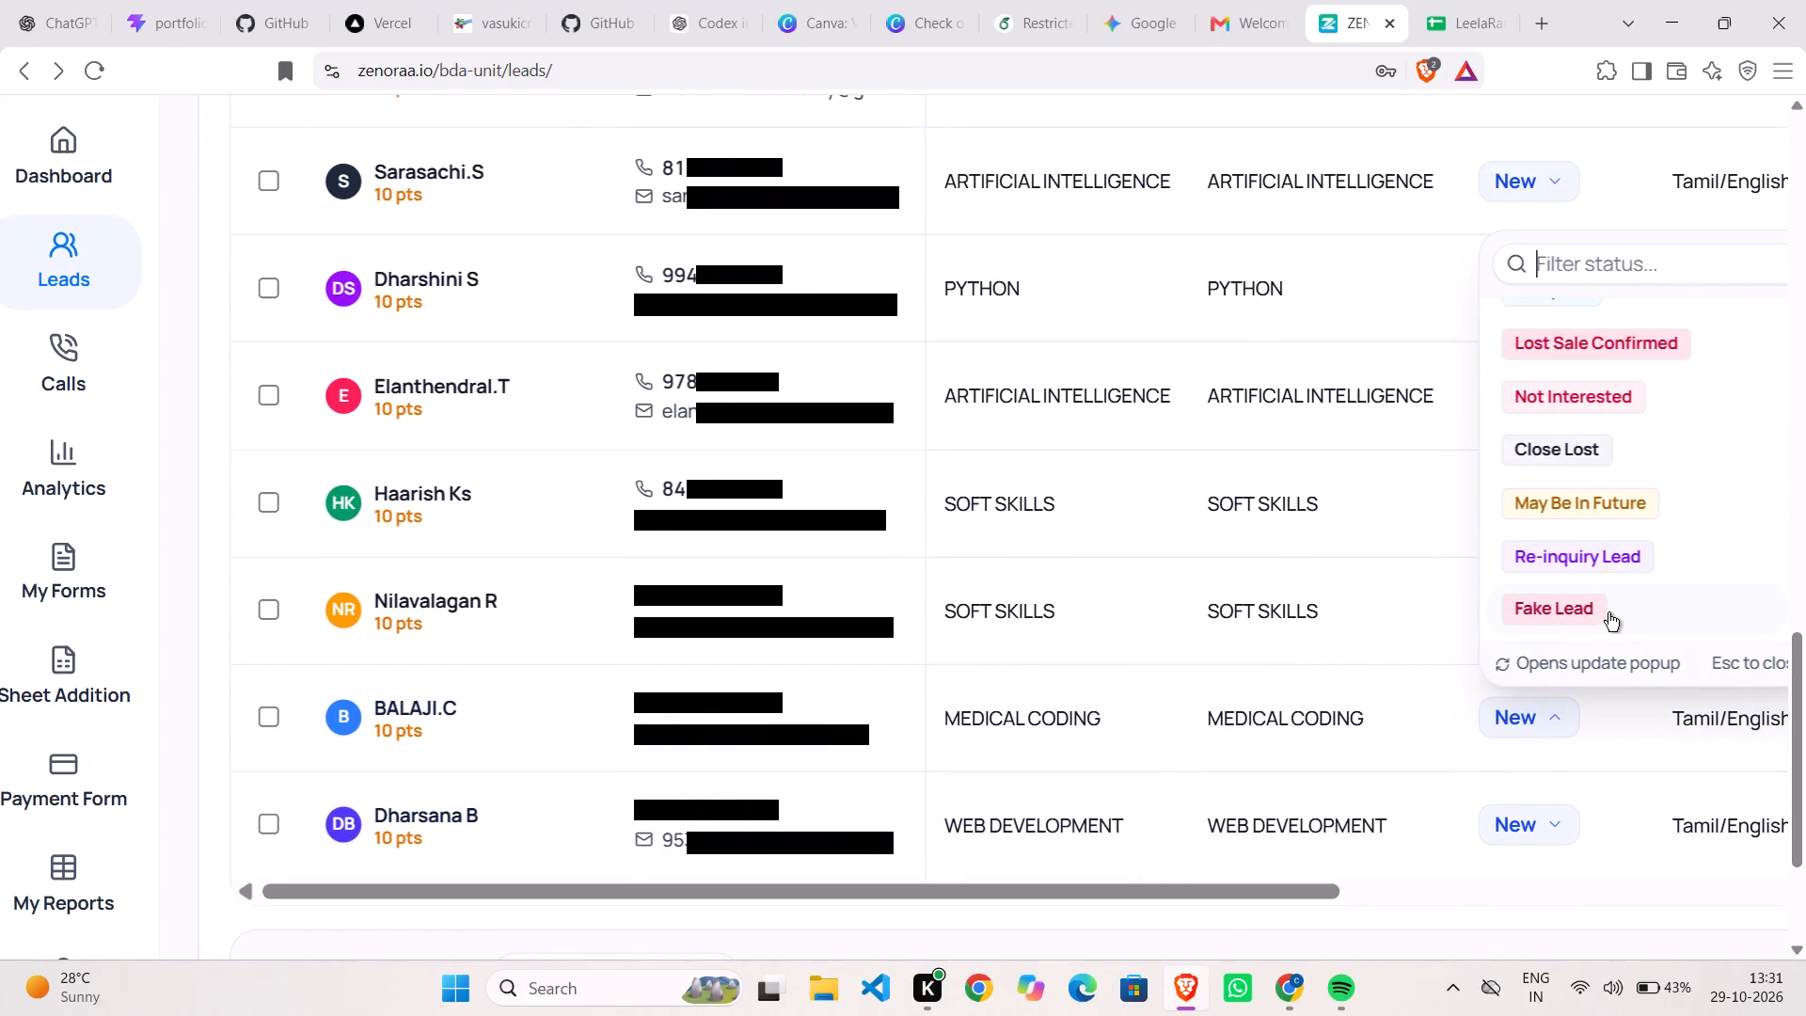
scroll(1608, 612, "up", 2)
scroll(1608, 598, "down", 2)
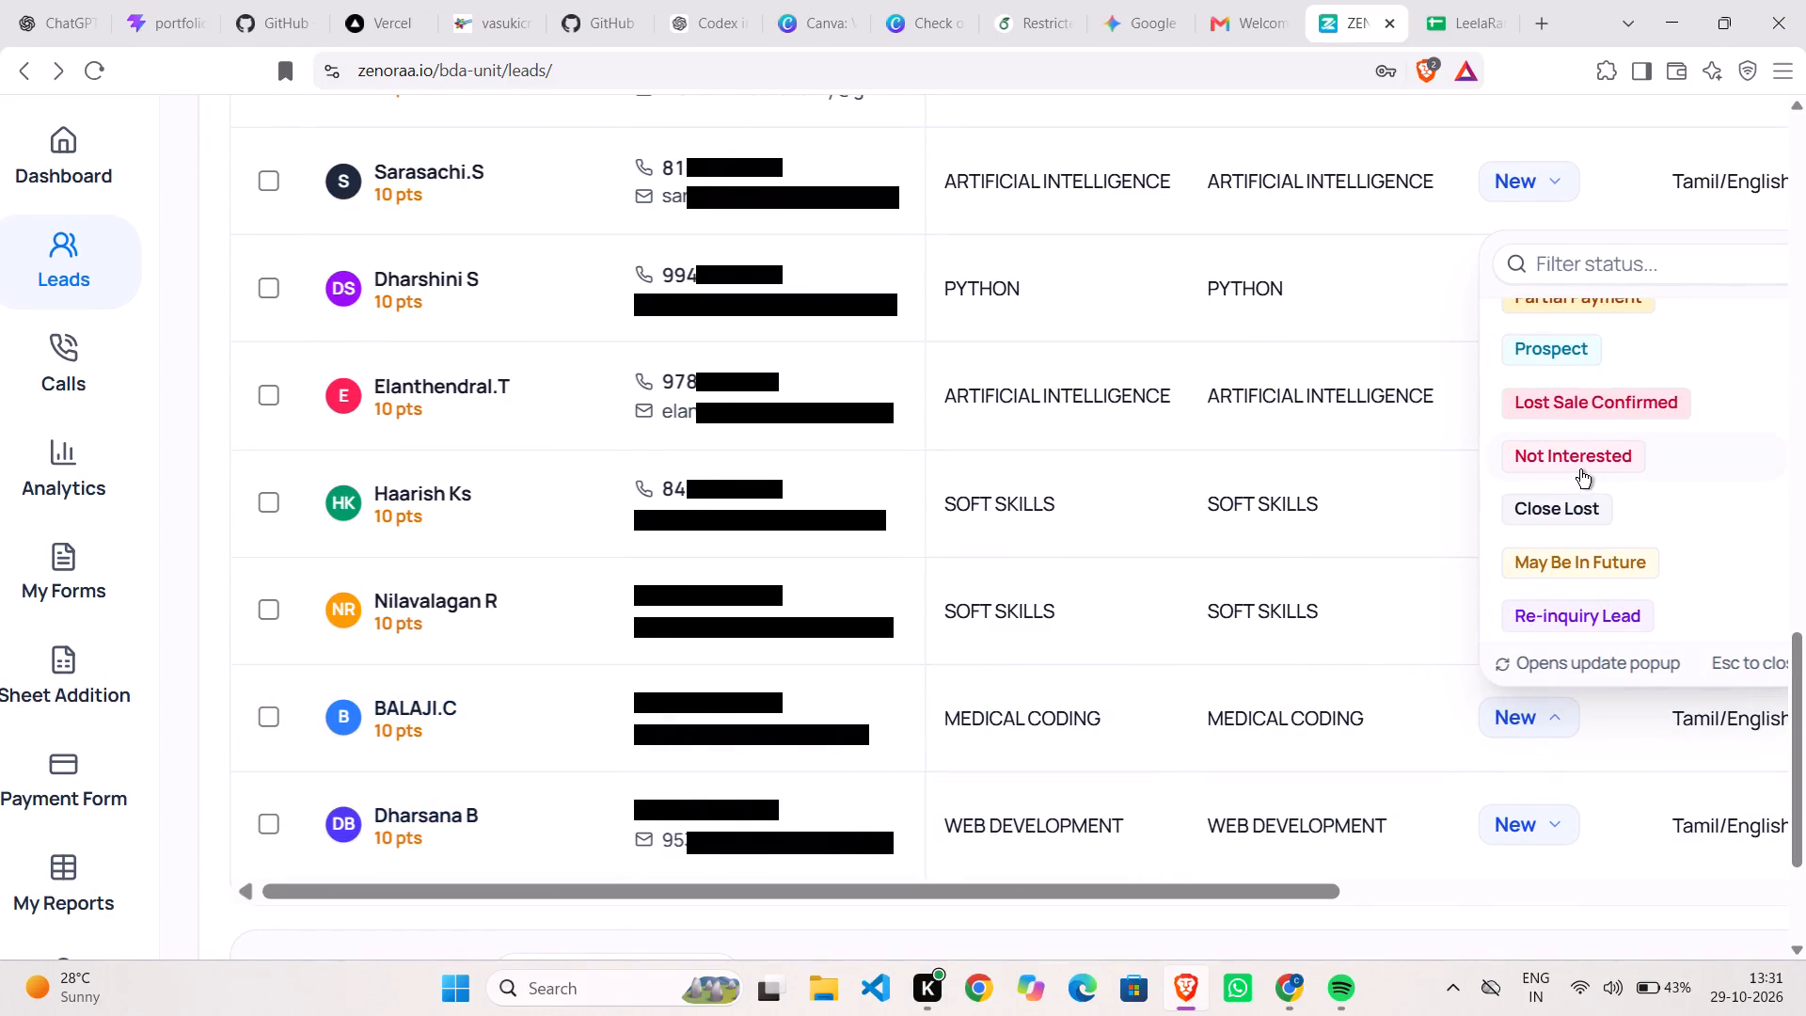
left_click(1580, 469)
left_click(1290, 539)
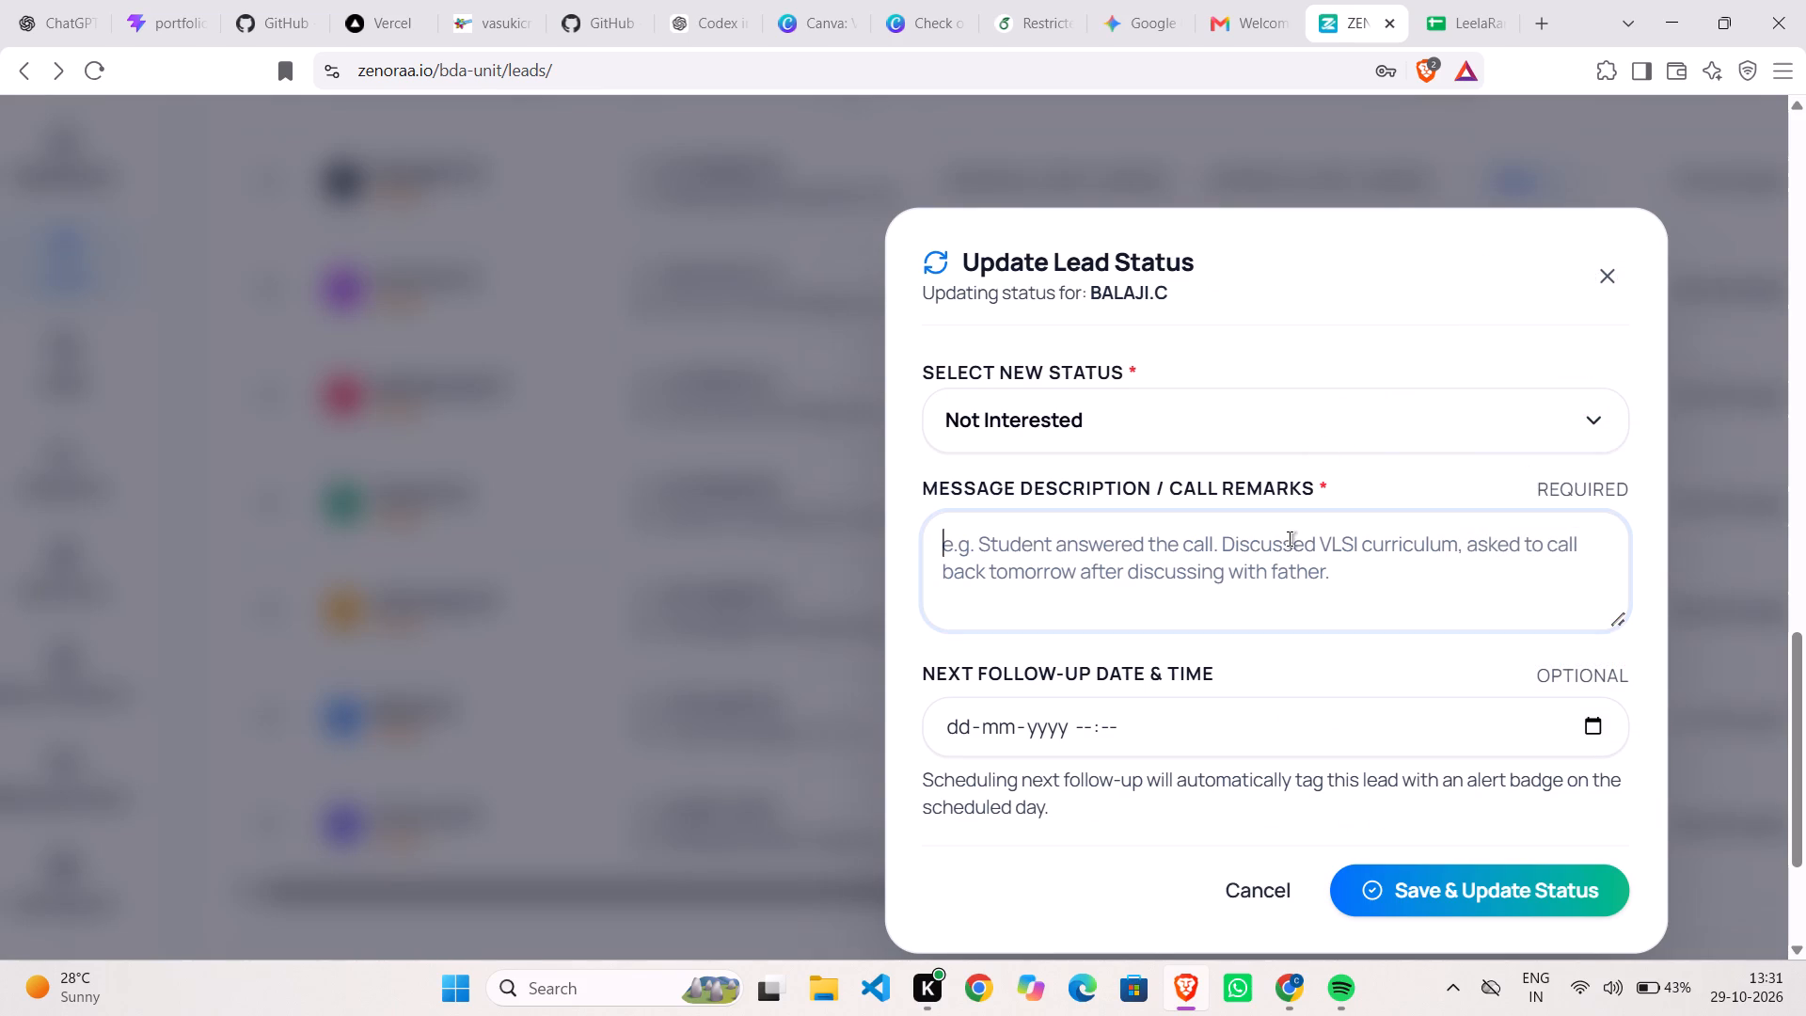
type("not in")
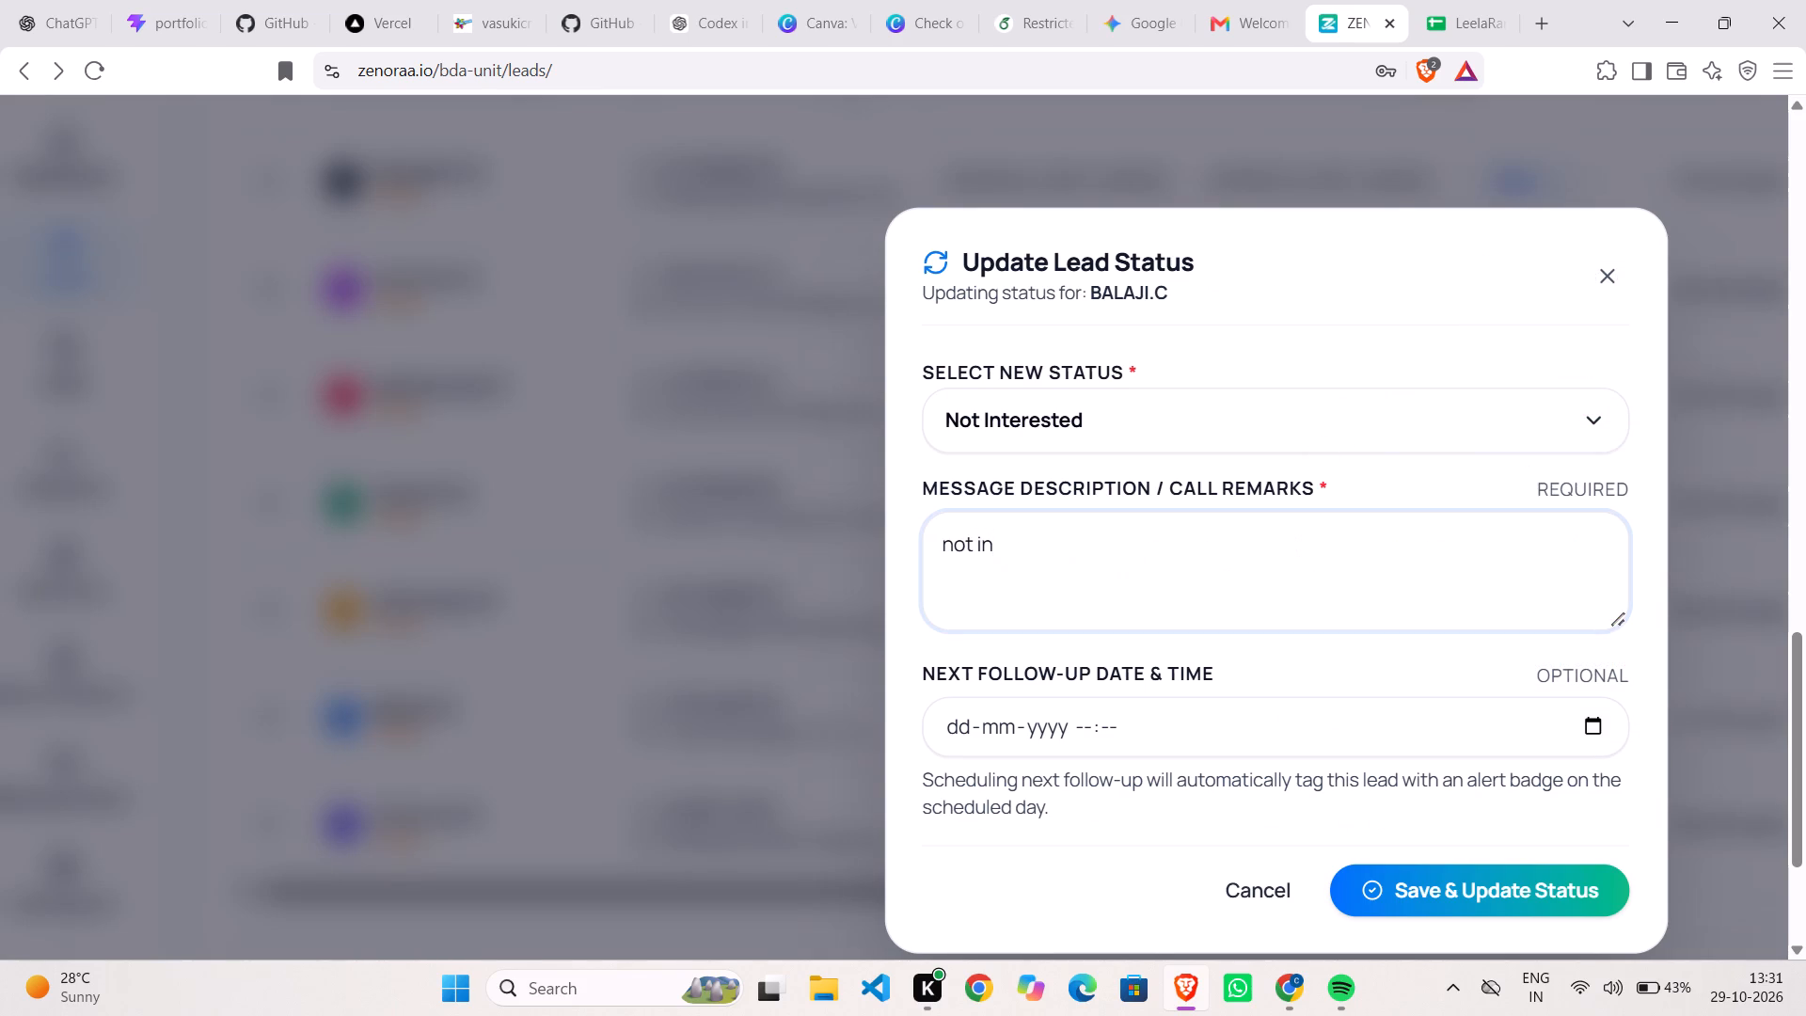
type("terested")
left_click(1571, 900)
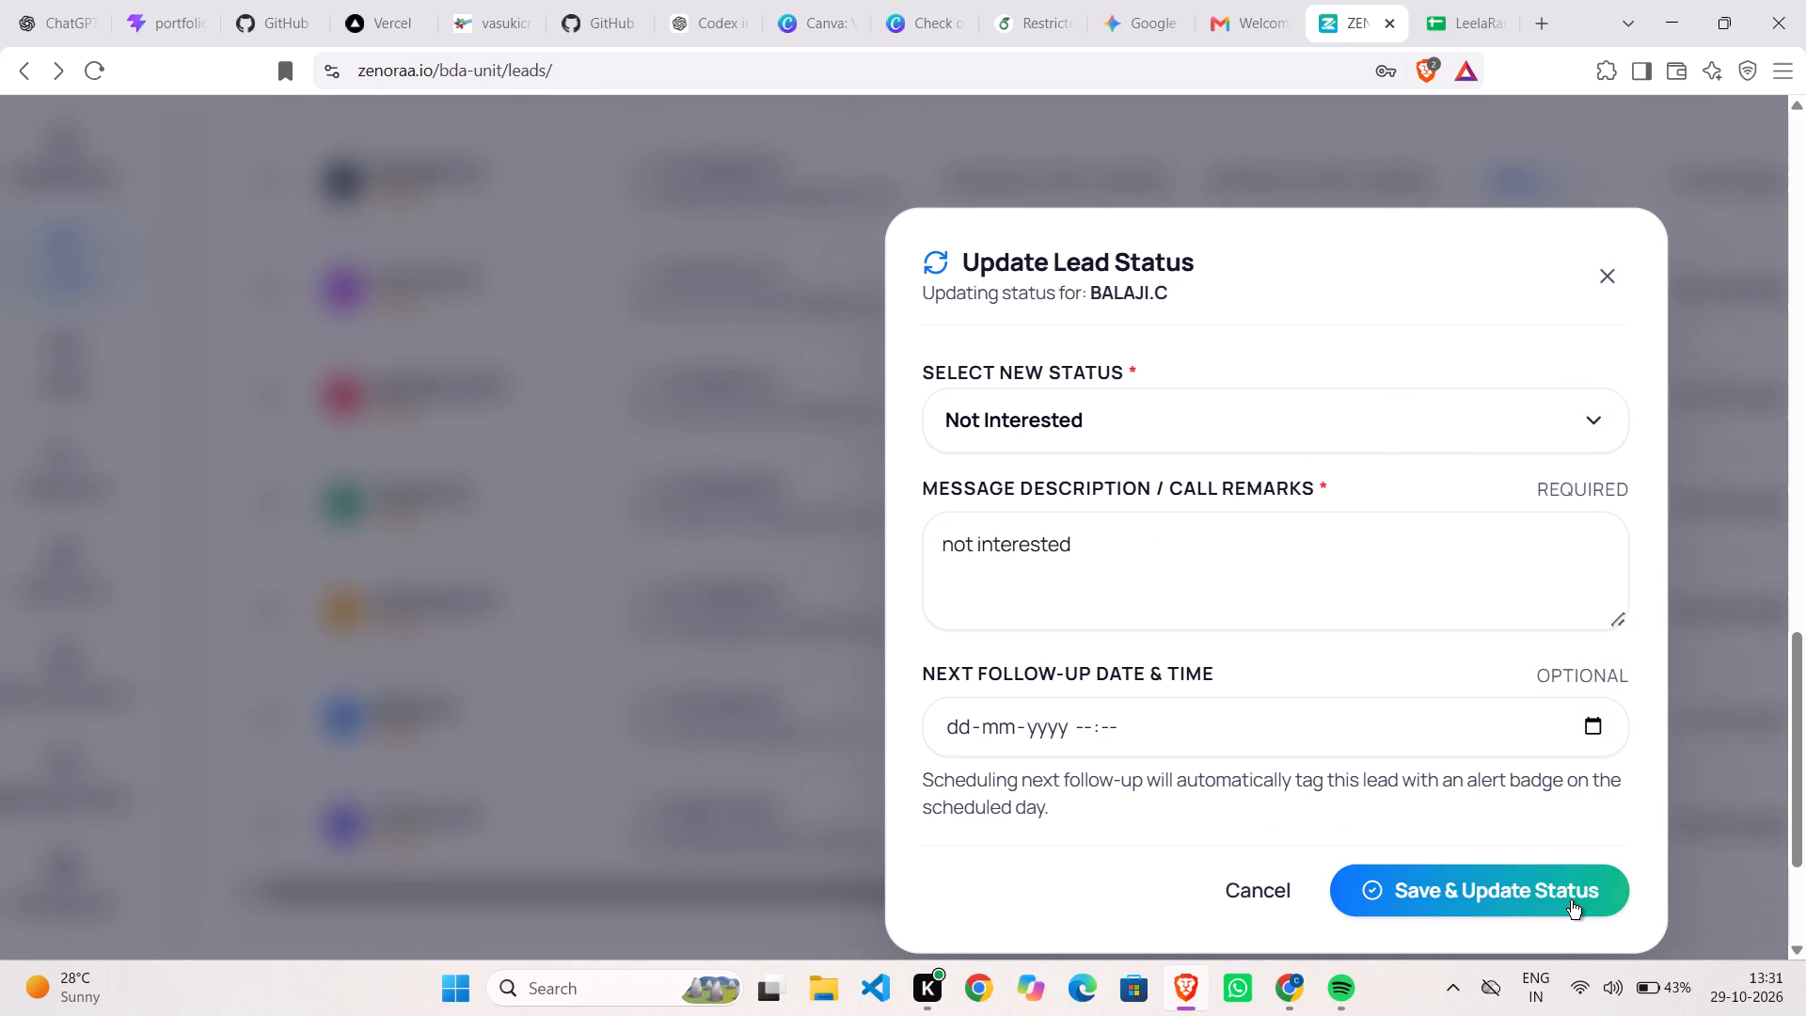
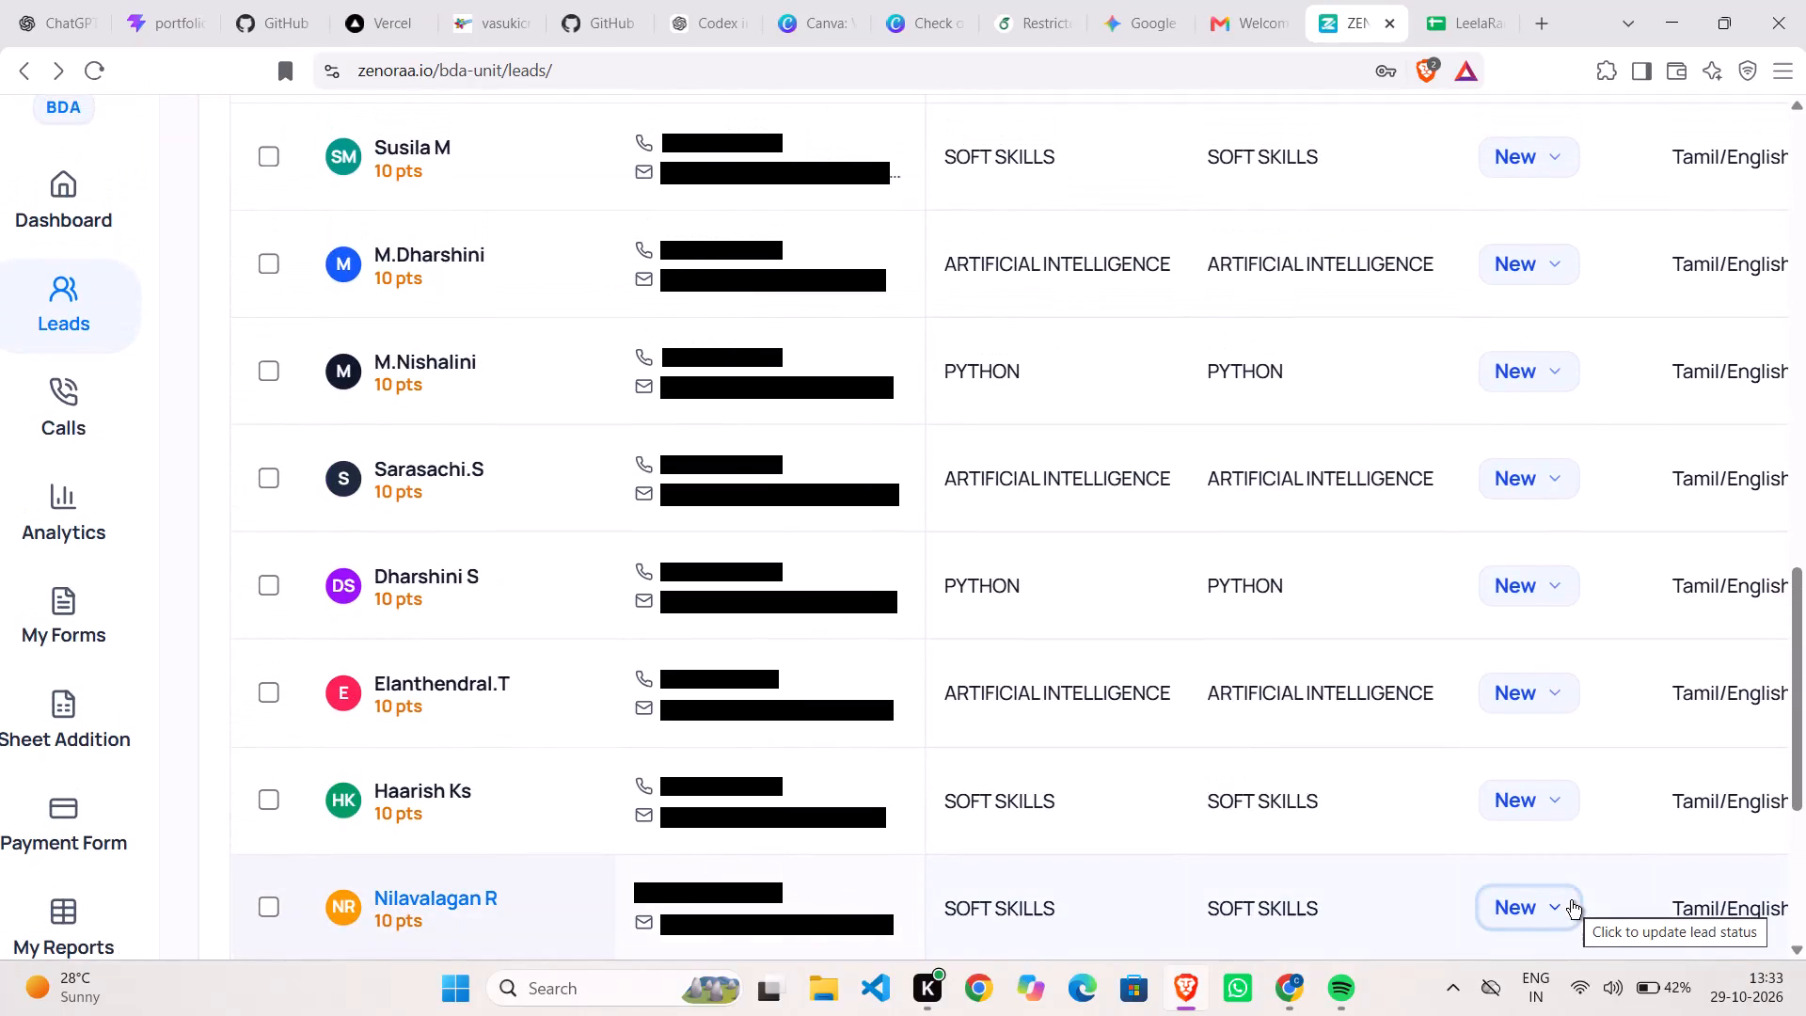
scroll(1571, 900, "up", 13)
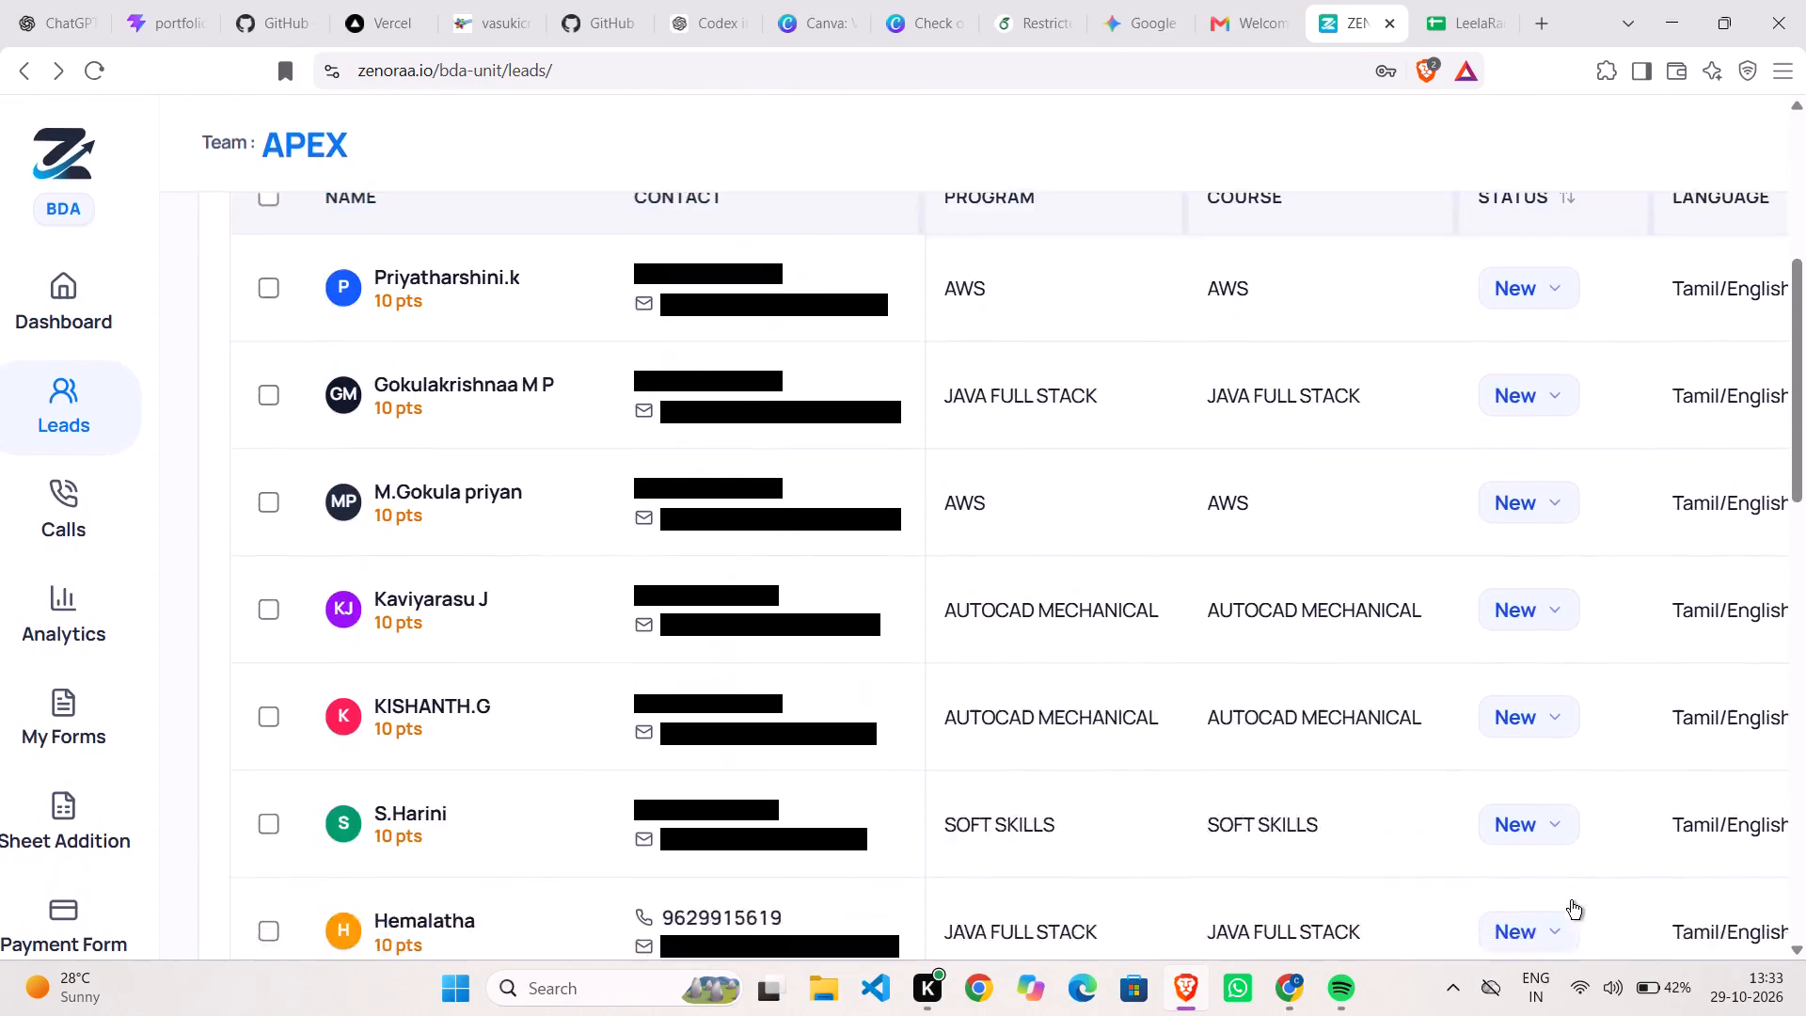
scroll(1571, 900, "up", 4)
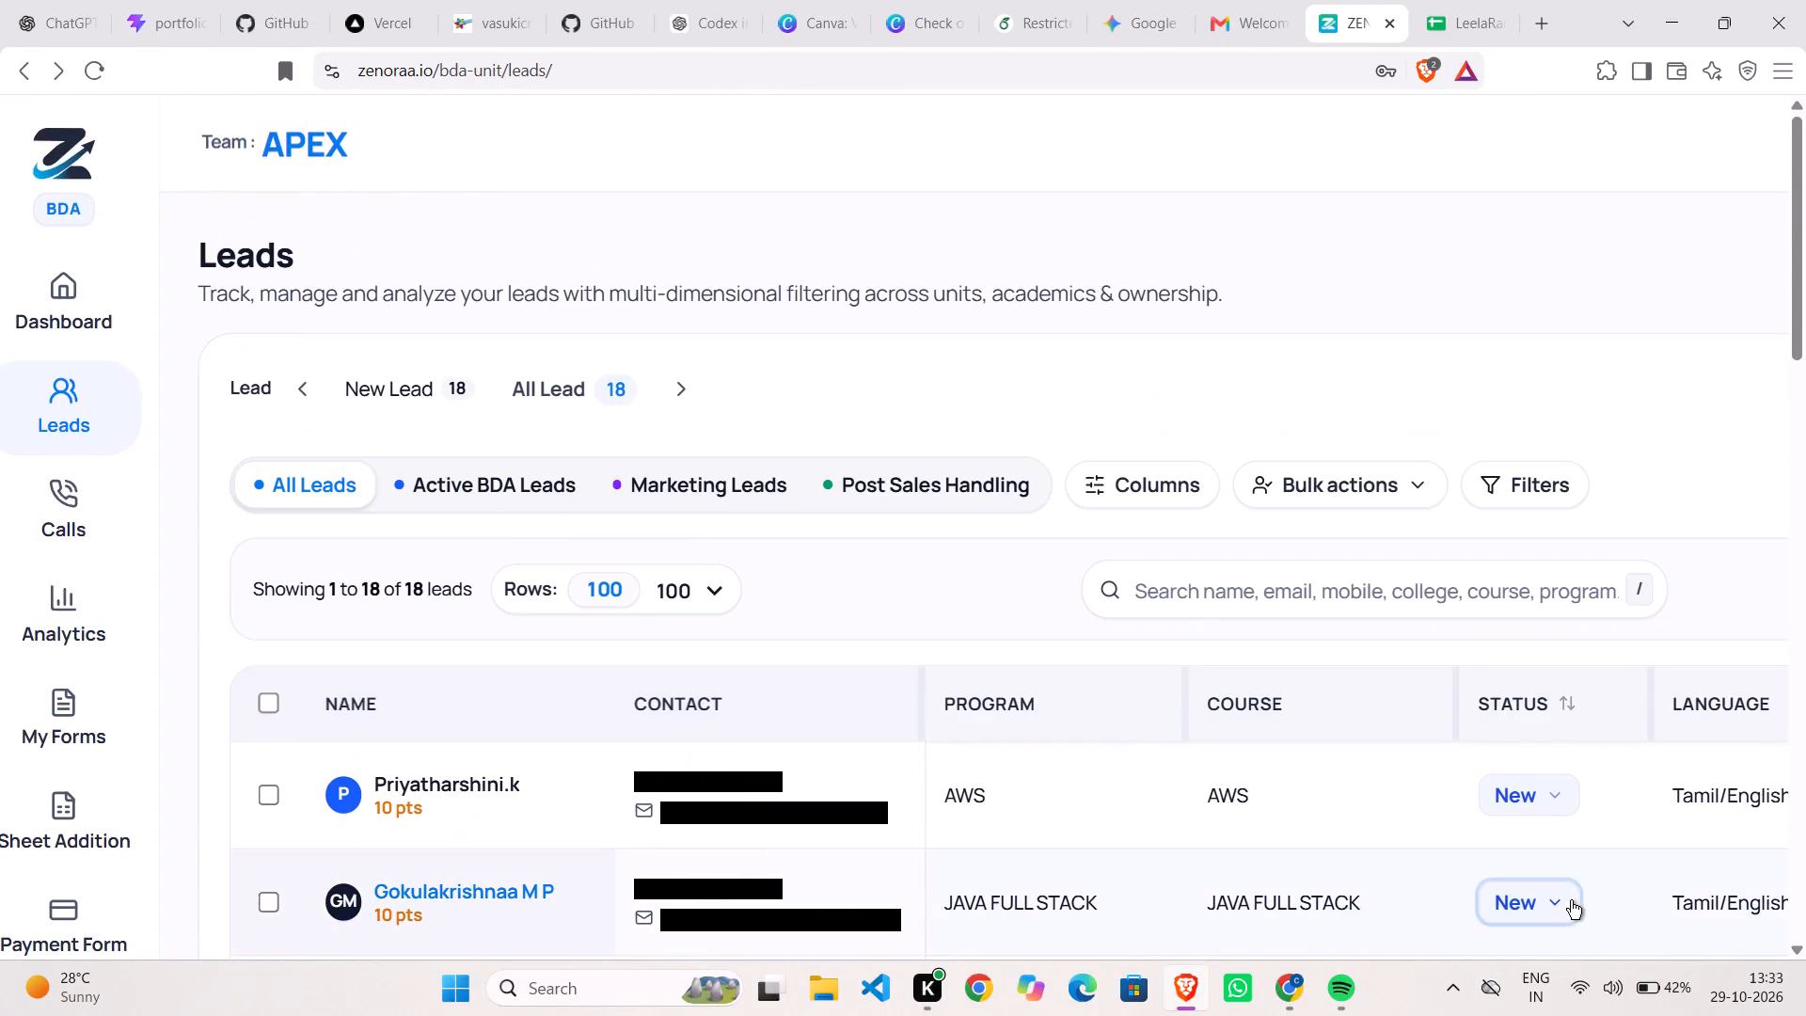
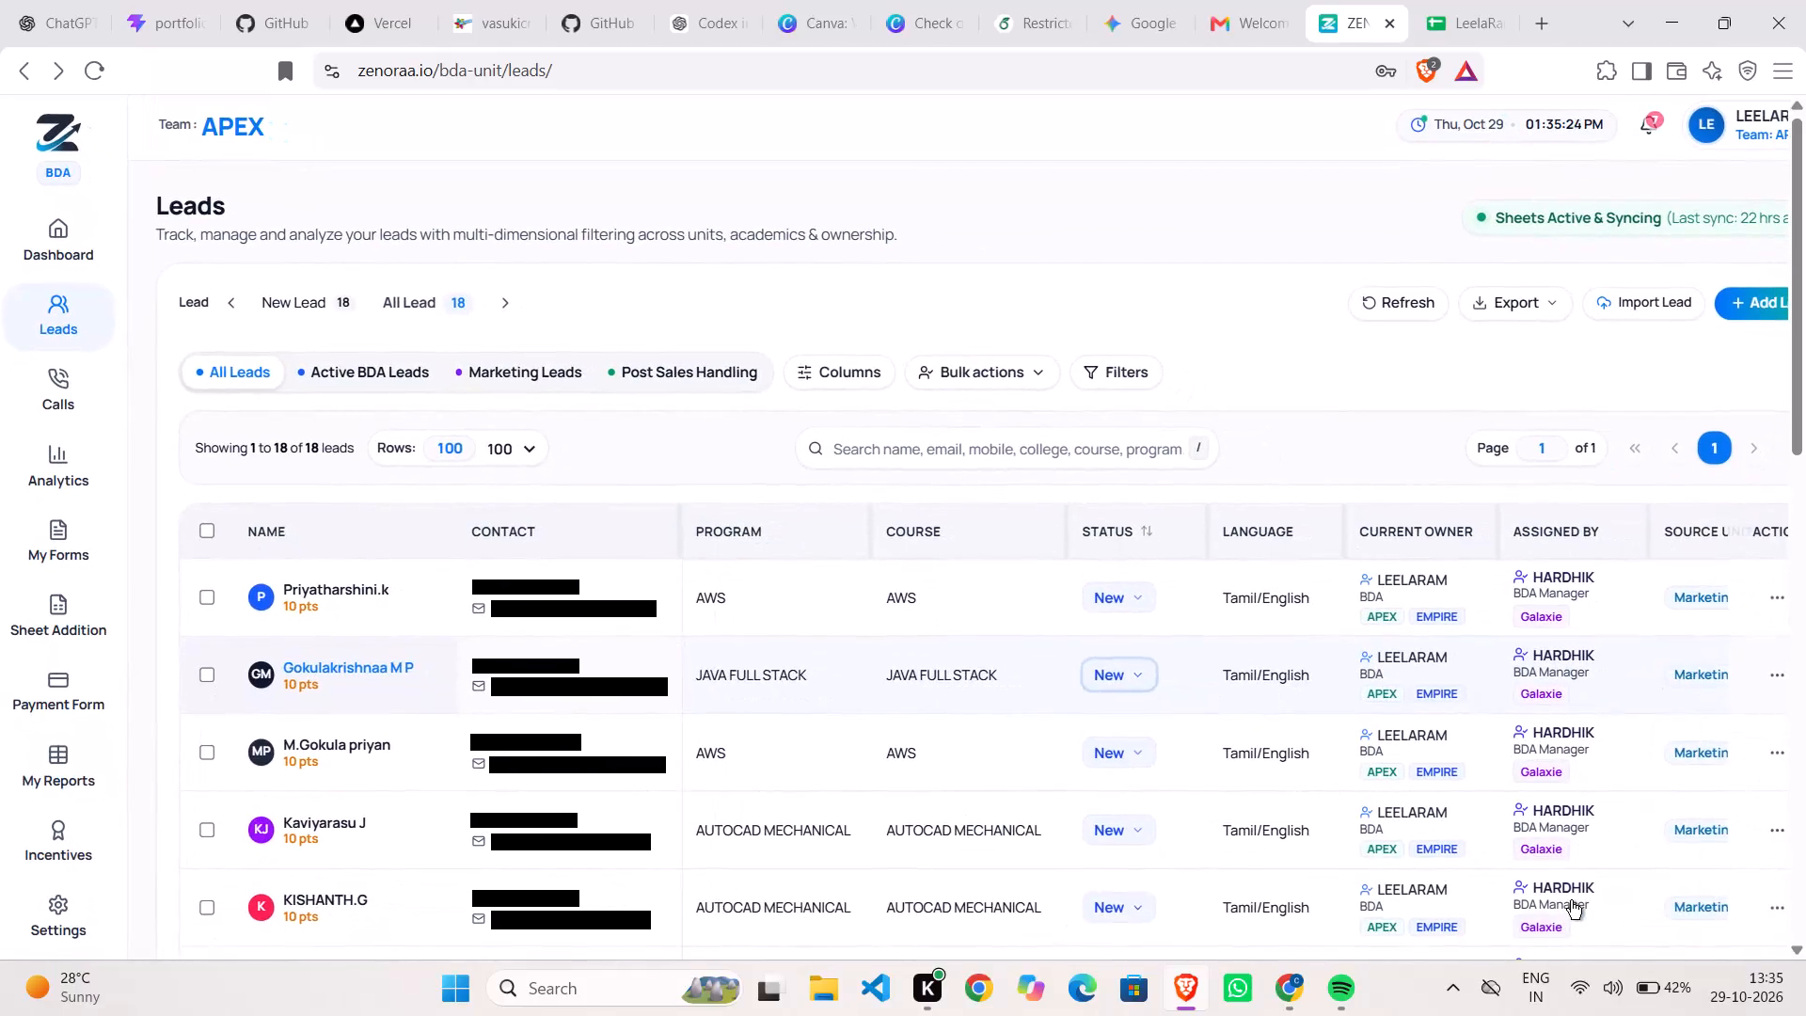
Examine the leads table's columns, from course, status and ownership through college, department and year of study to the updated and created dates.
scroll(1571, 900, "left", 1)
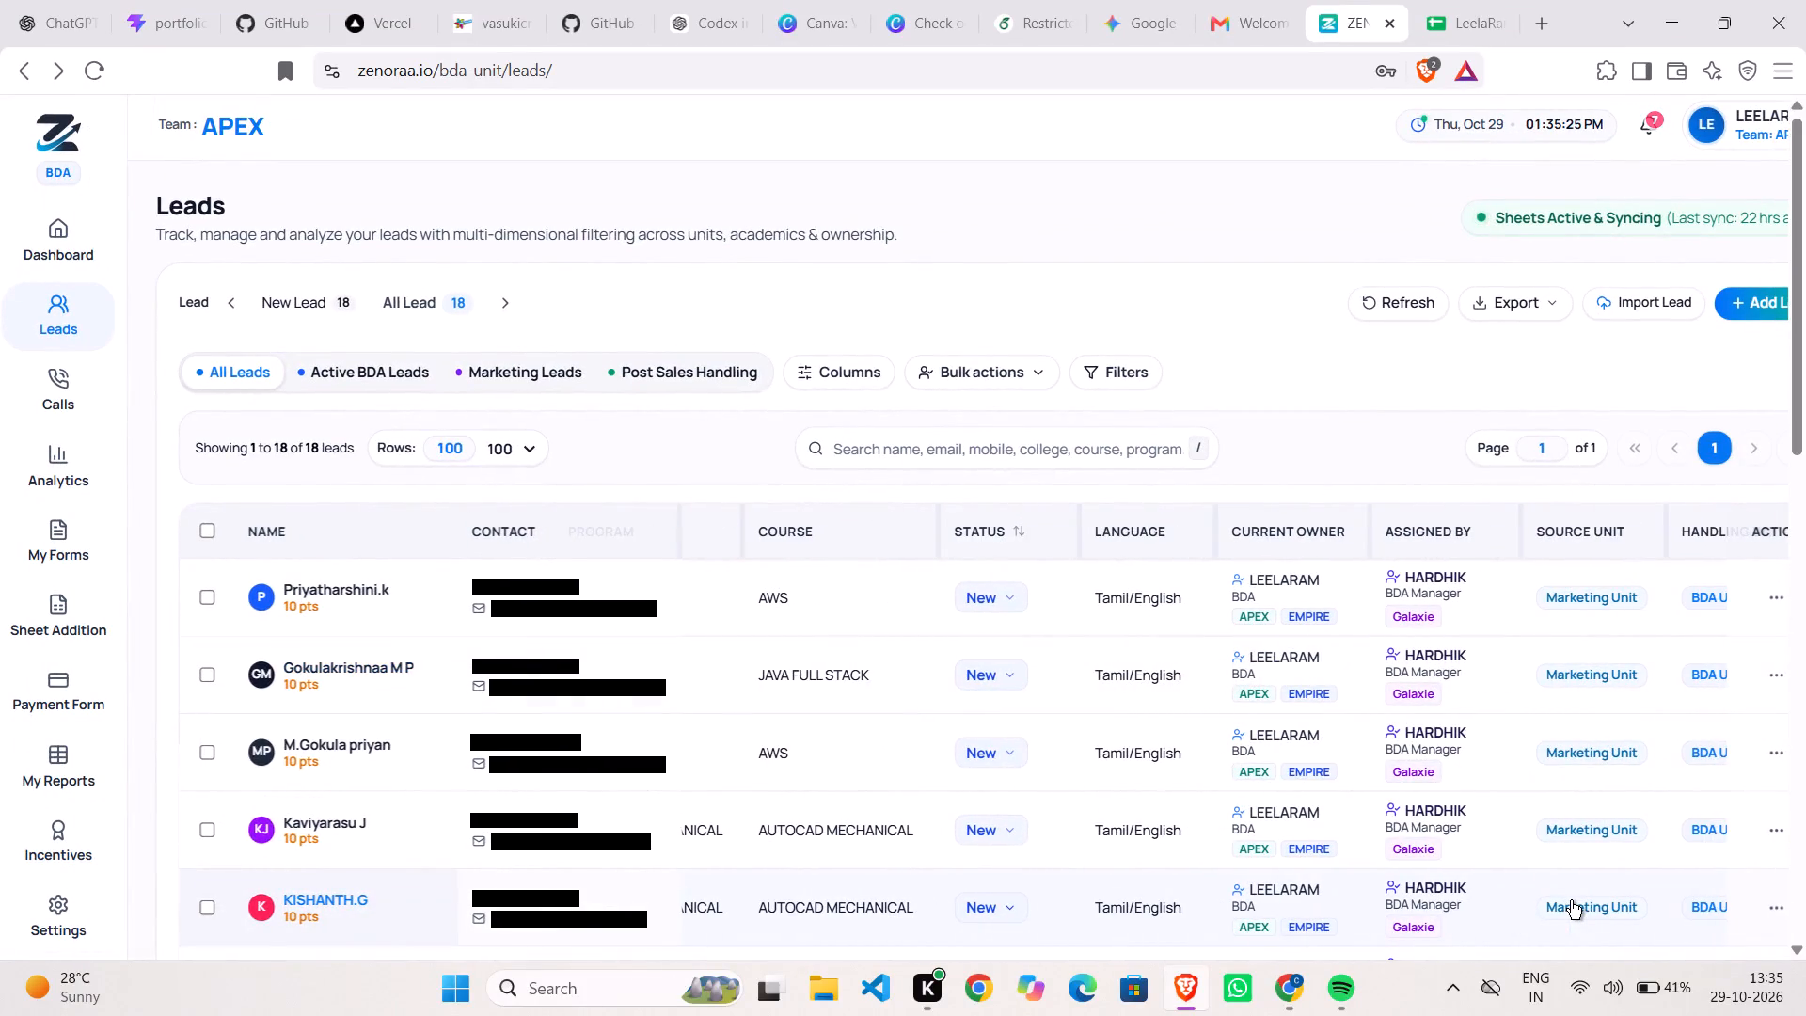
scroll(1571, 900, "right", 3)
scroll(1571, 900, "left", 1)
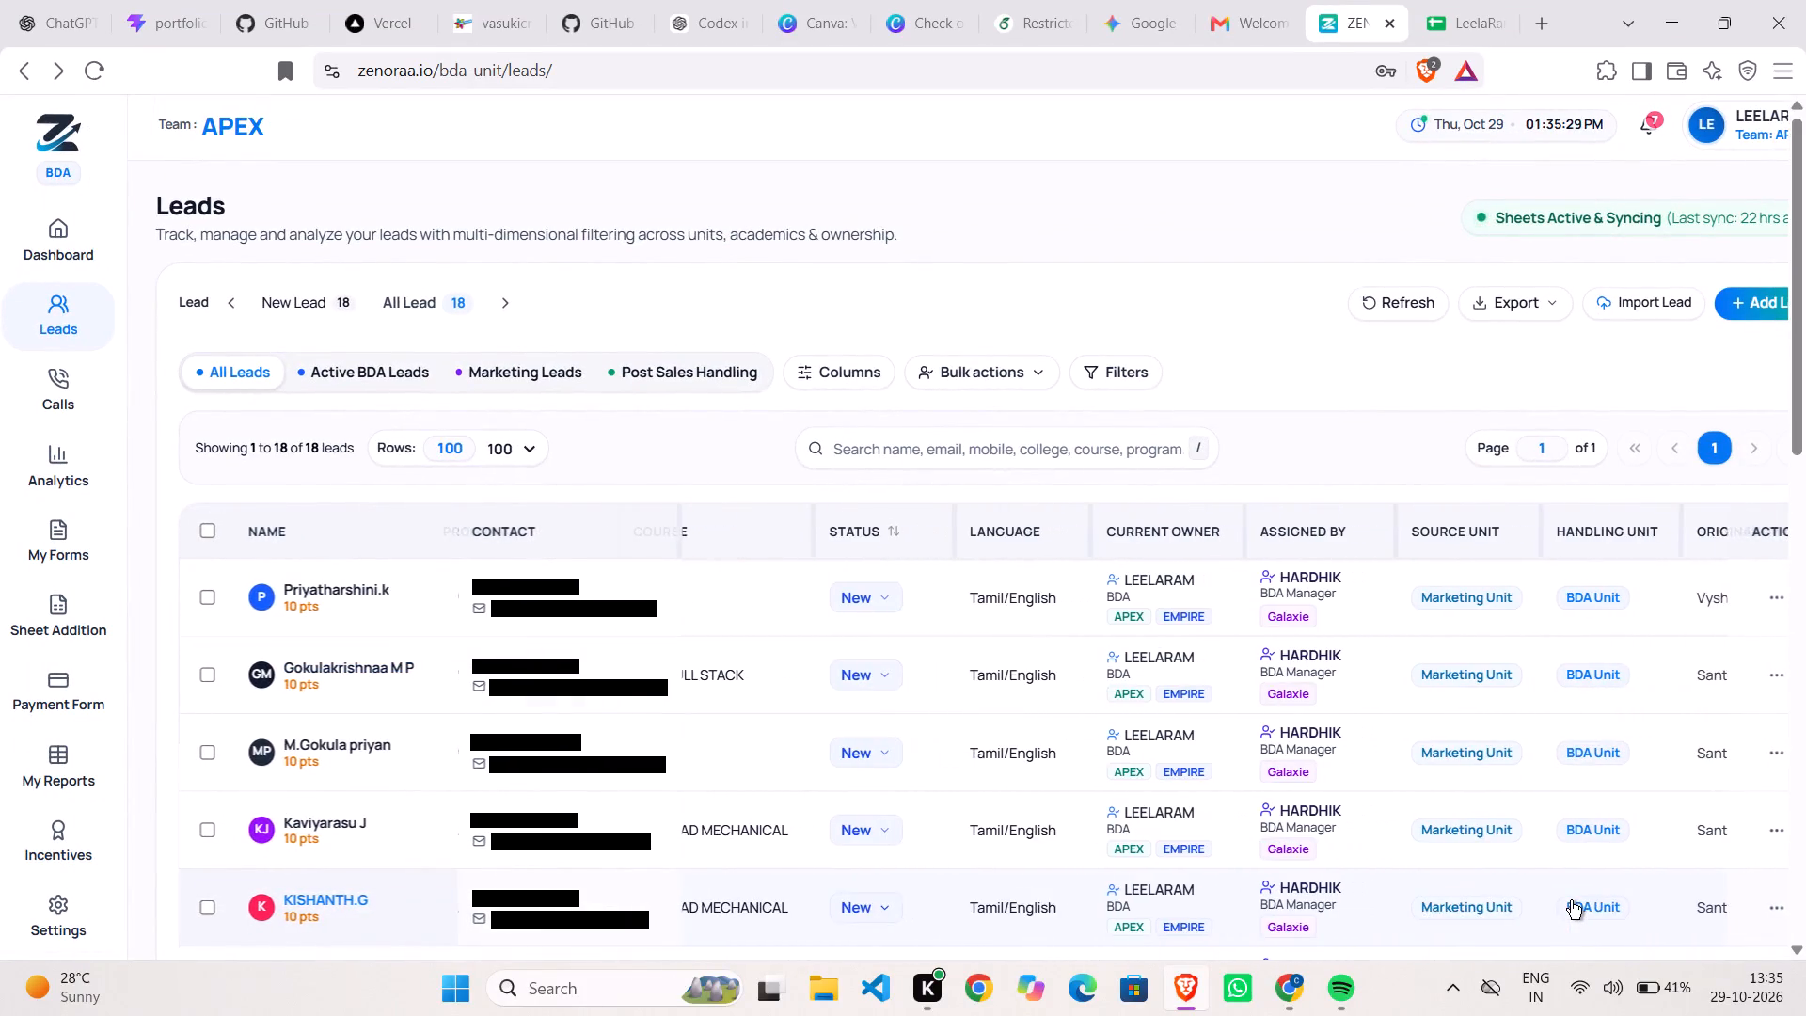
scroll(1571, 900, "left", 1)
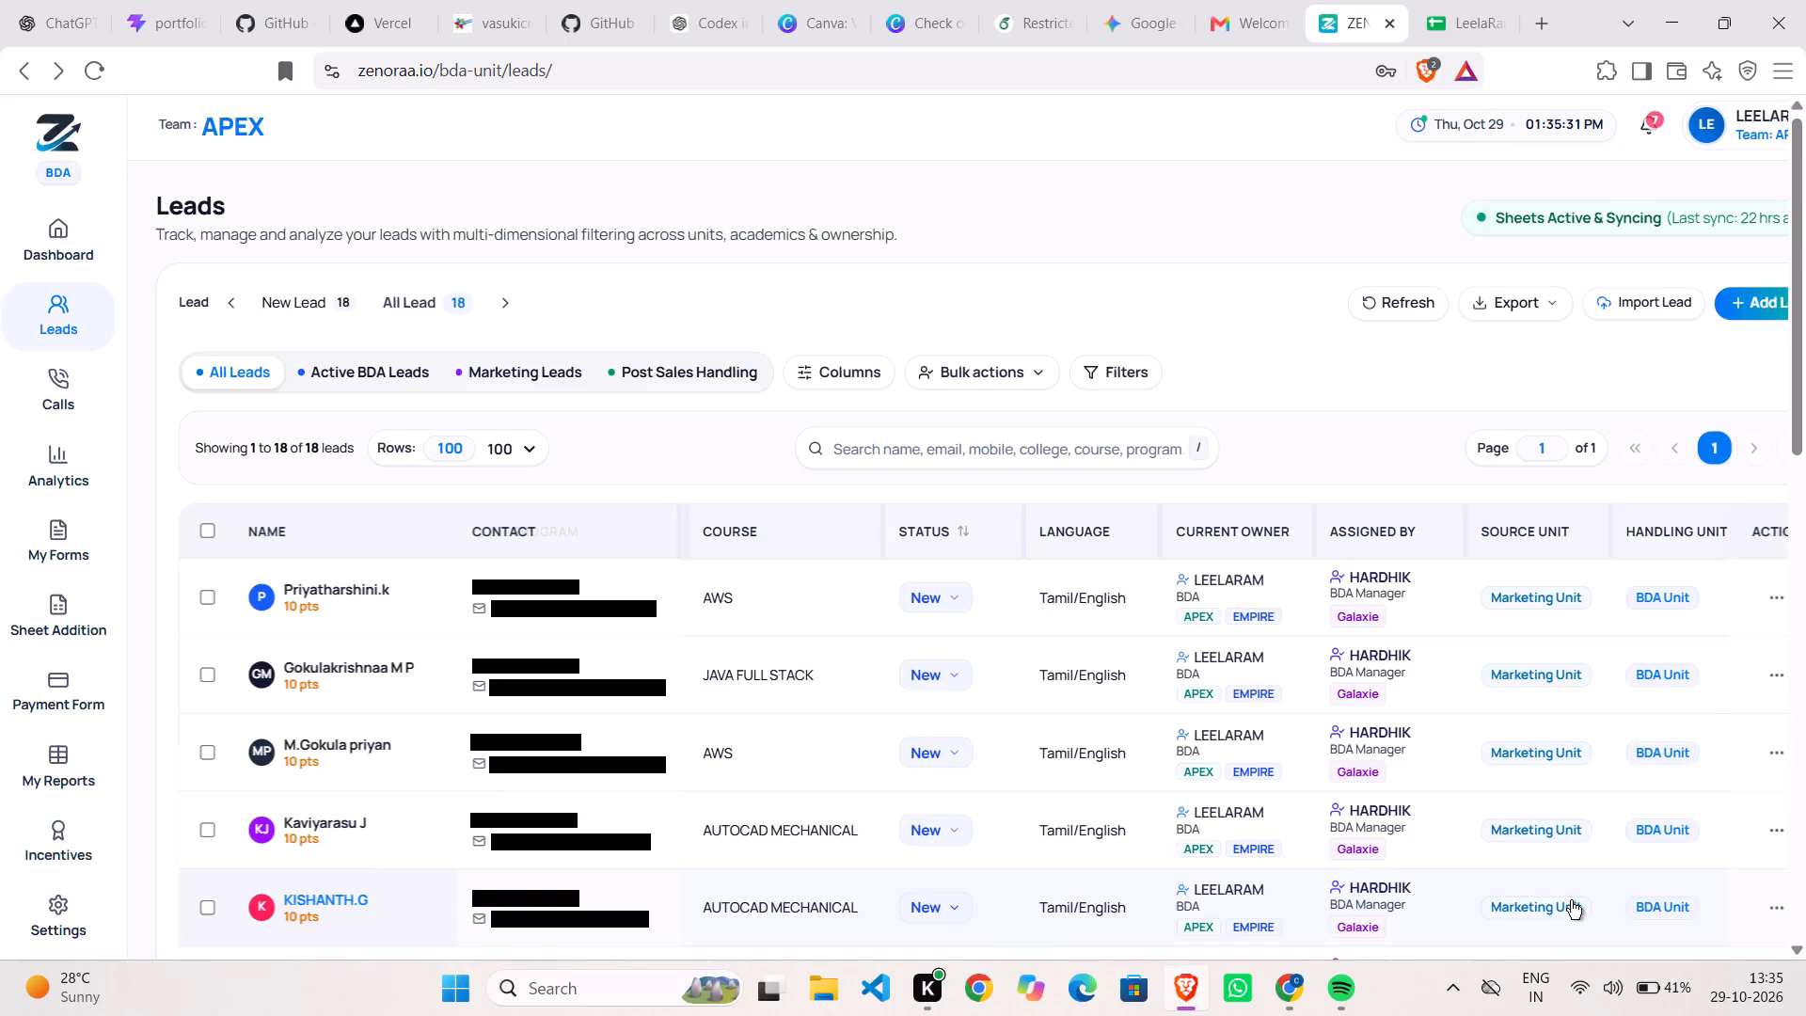
scroll(1571, 900, "left", 1)
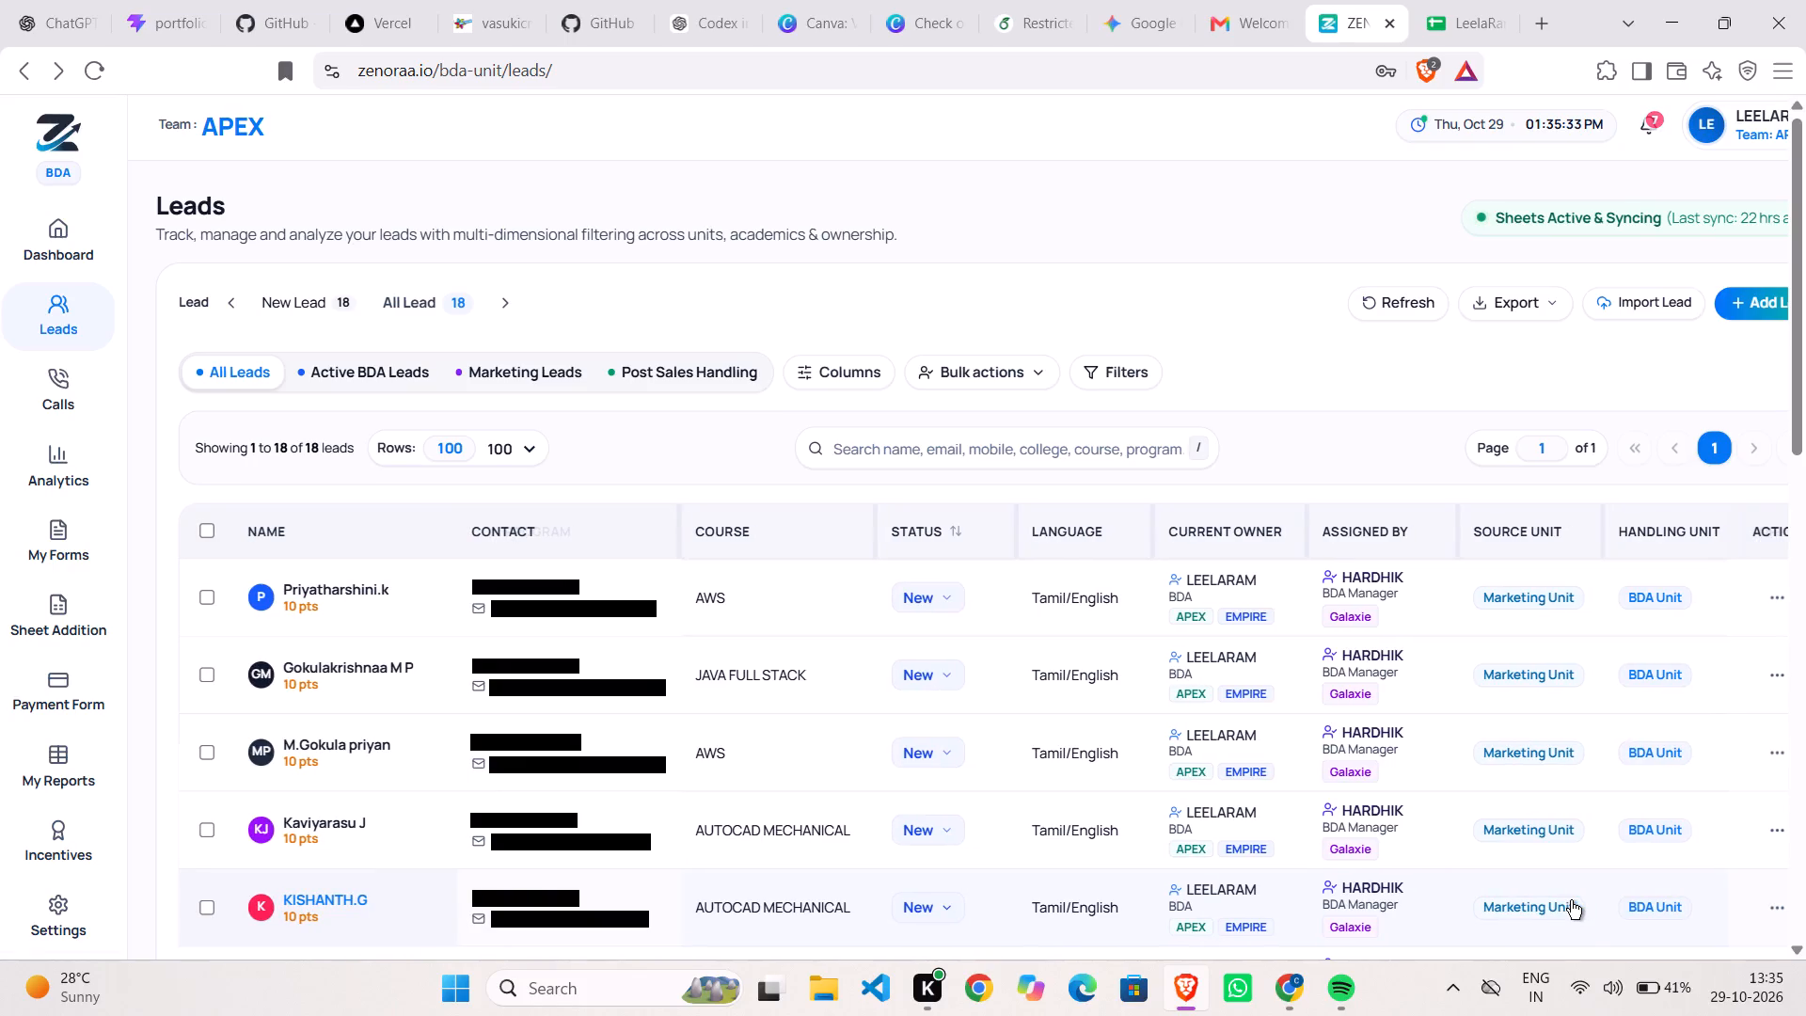
scroll(1571, 900, "left", 1)
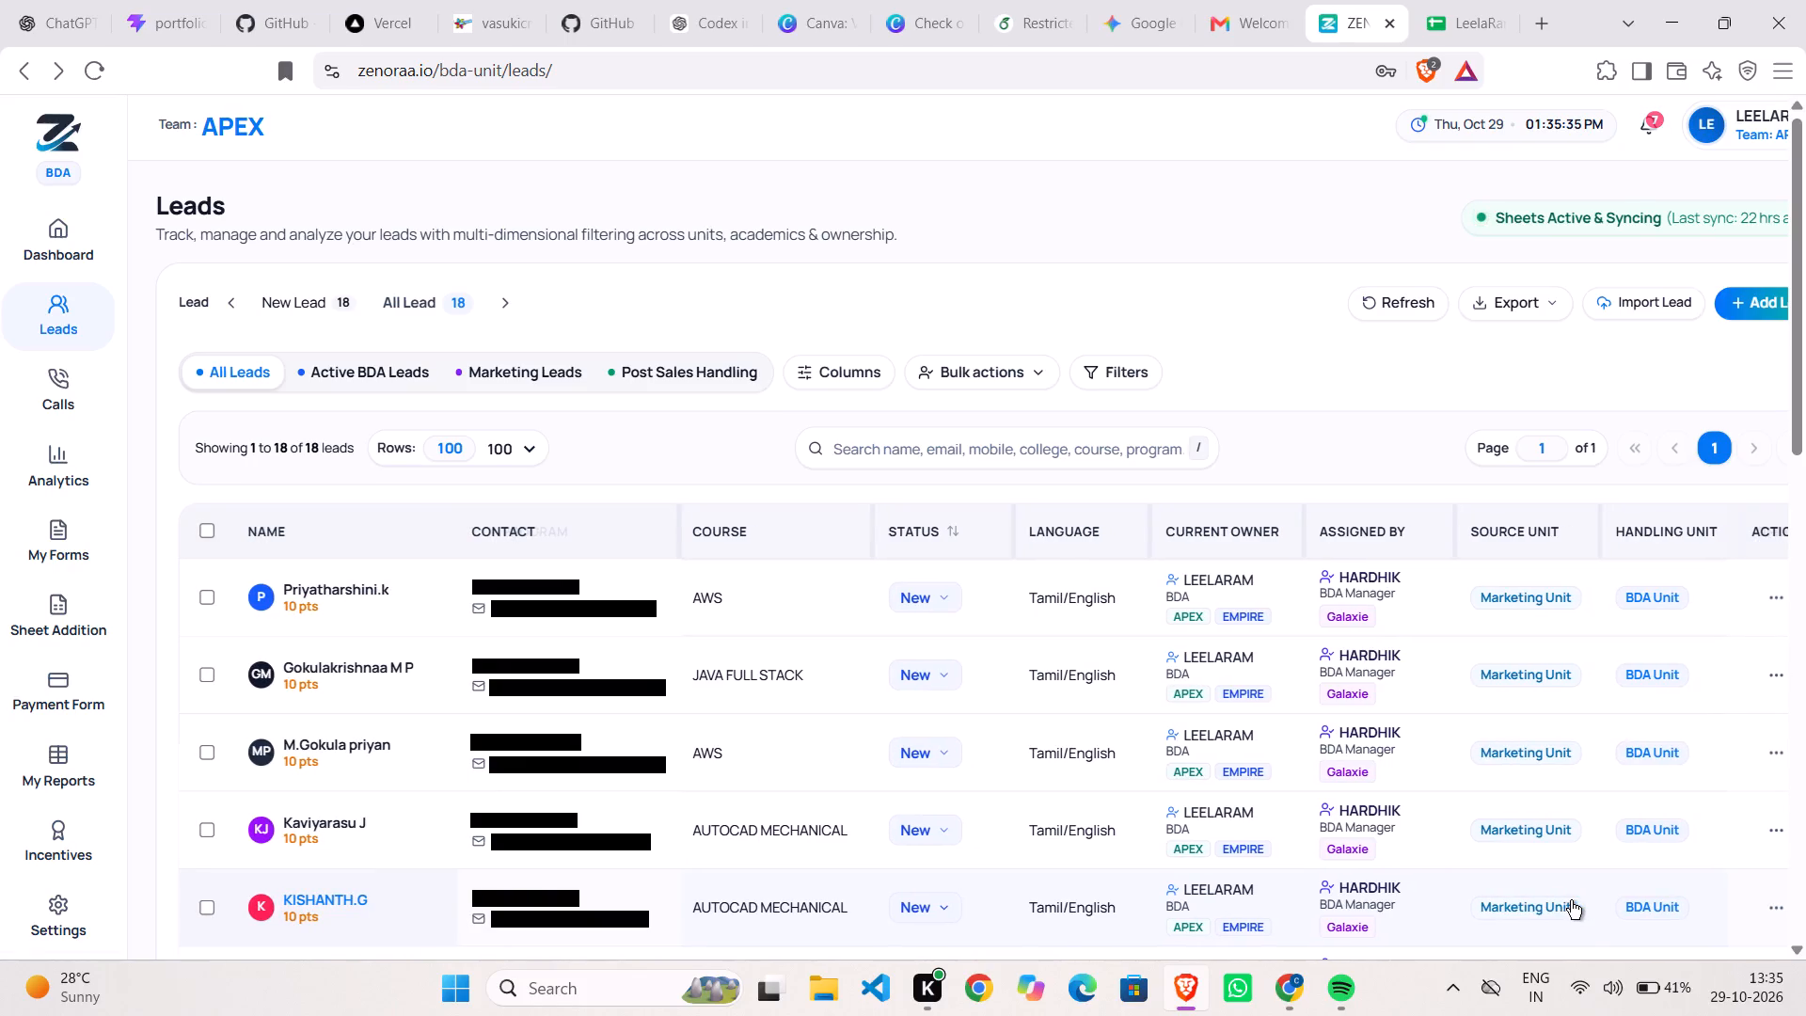
scroll(1571, 900, "left", 2)
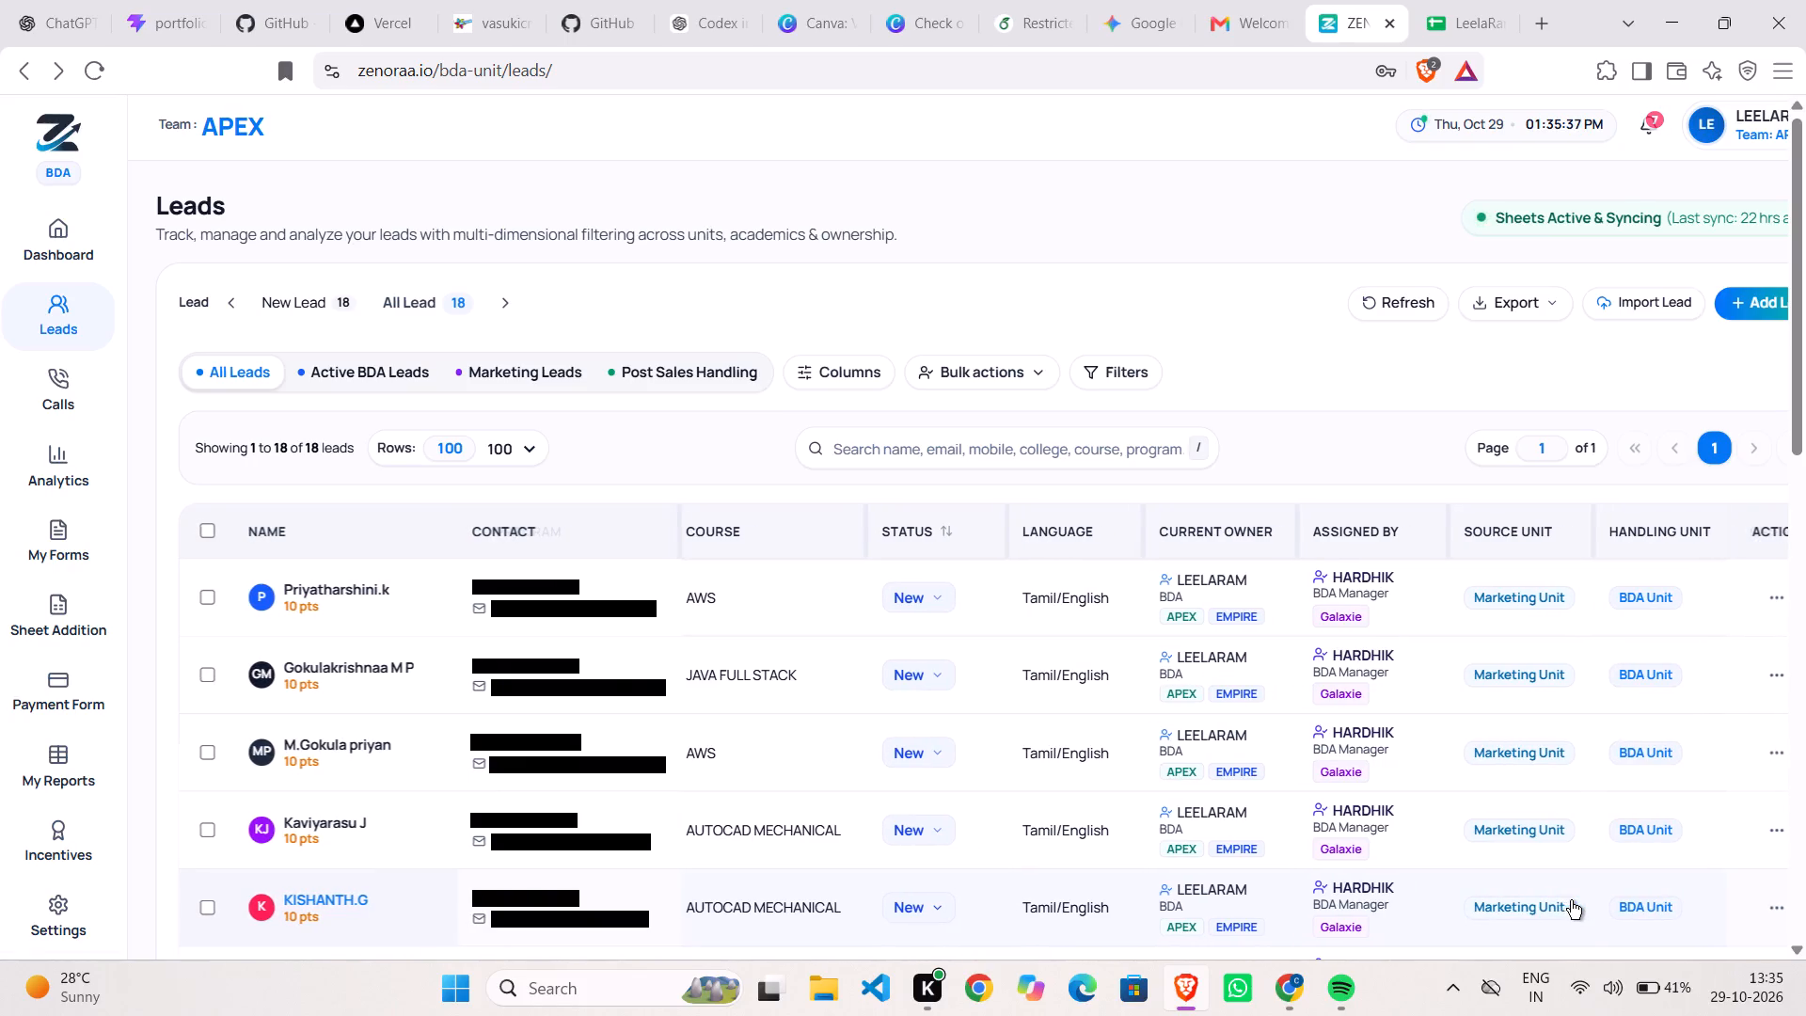
scroll(1571, 900, "left", 1)
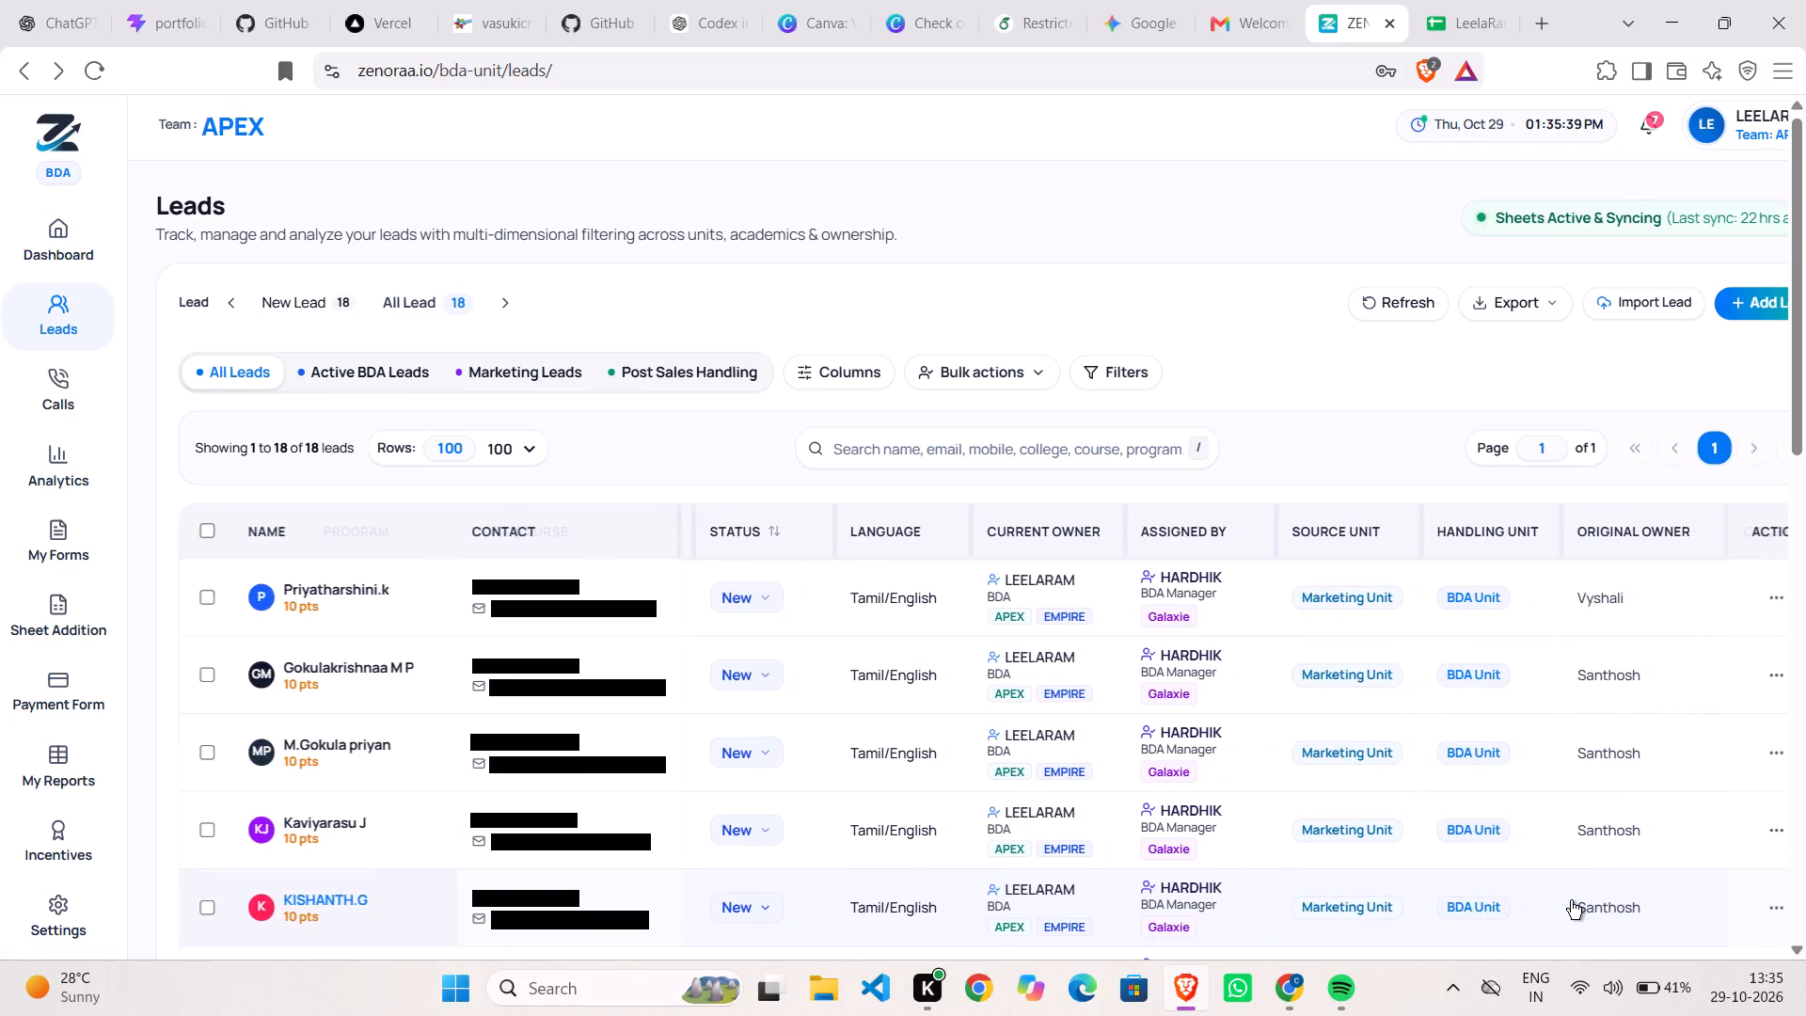
scroll(1571, 900, "left", 2)
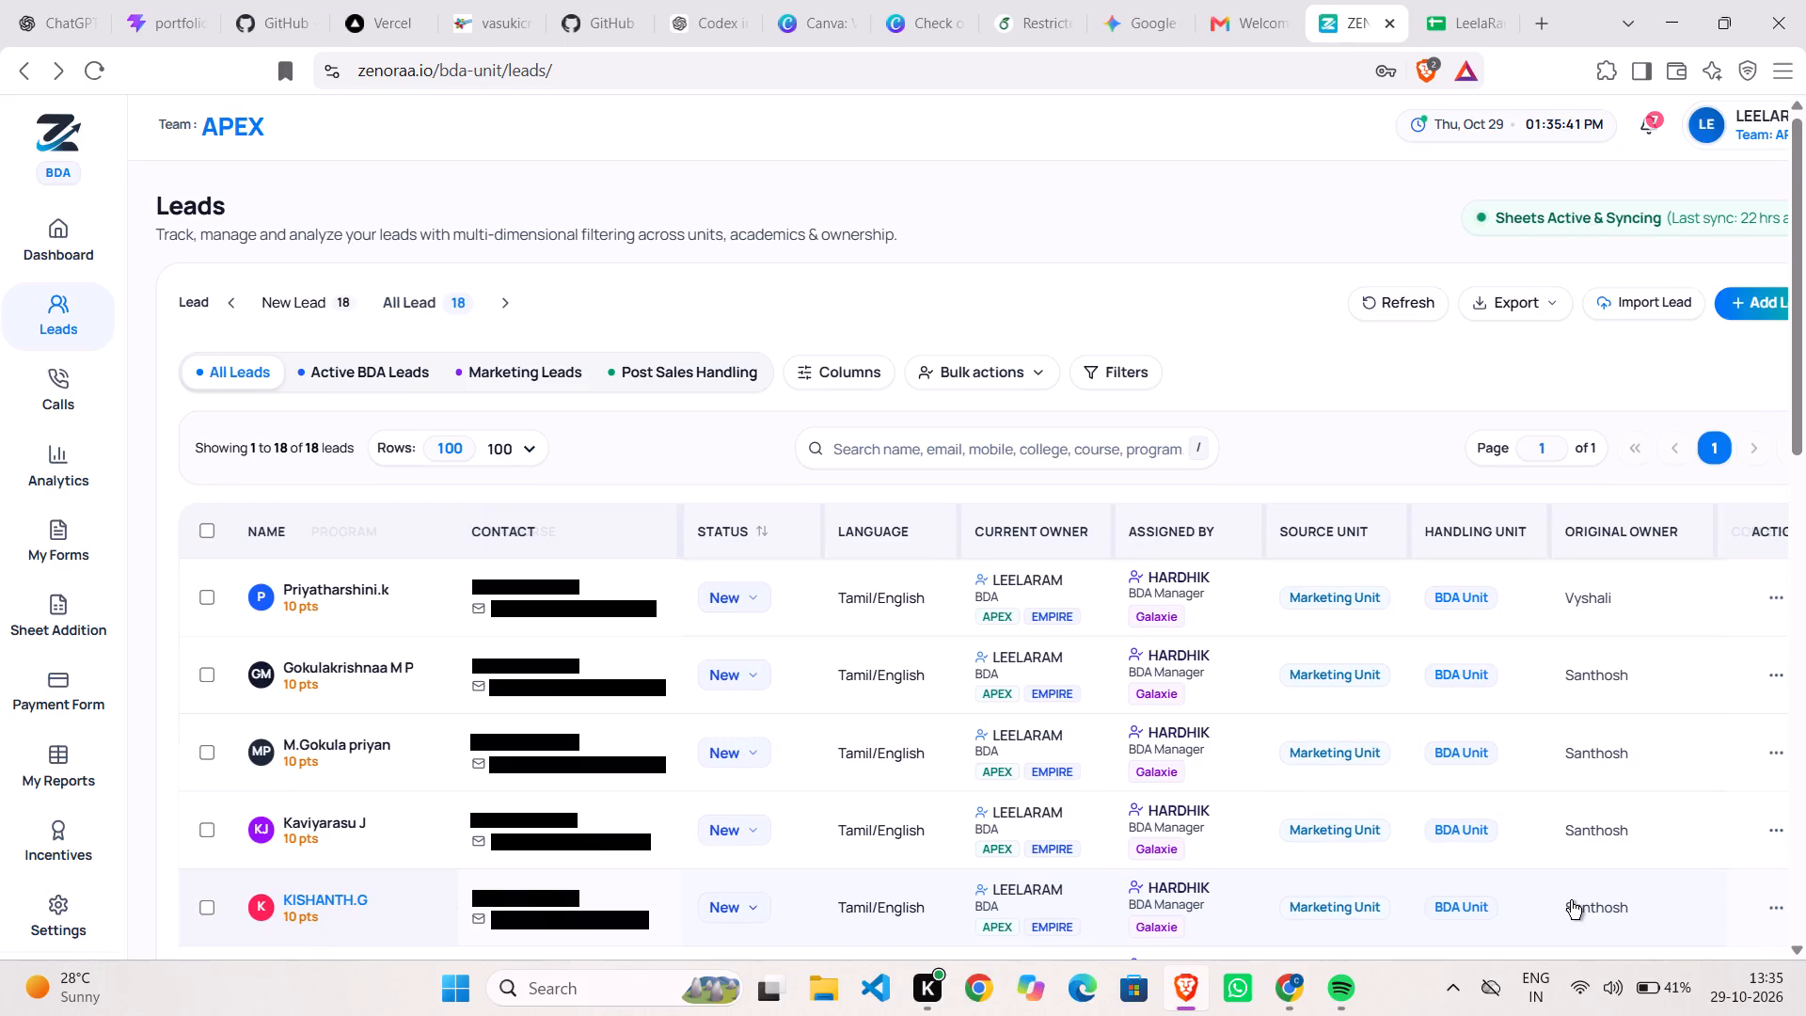
scroll(1571, 900, "left", 2)
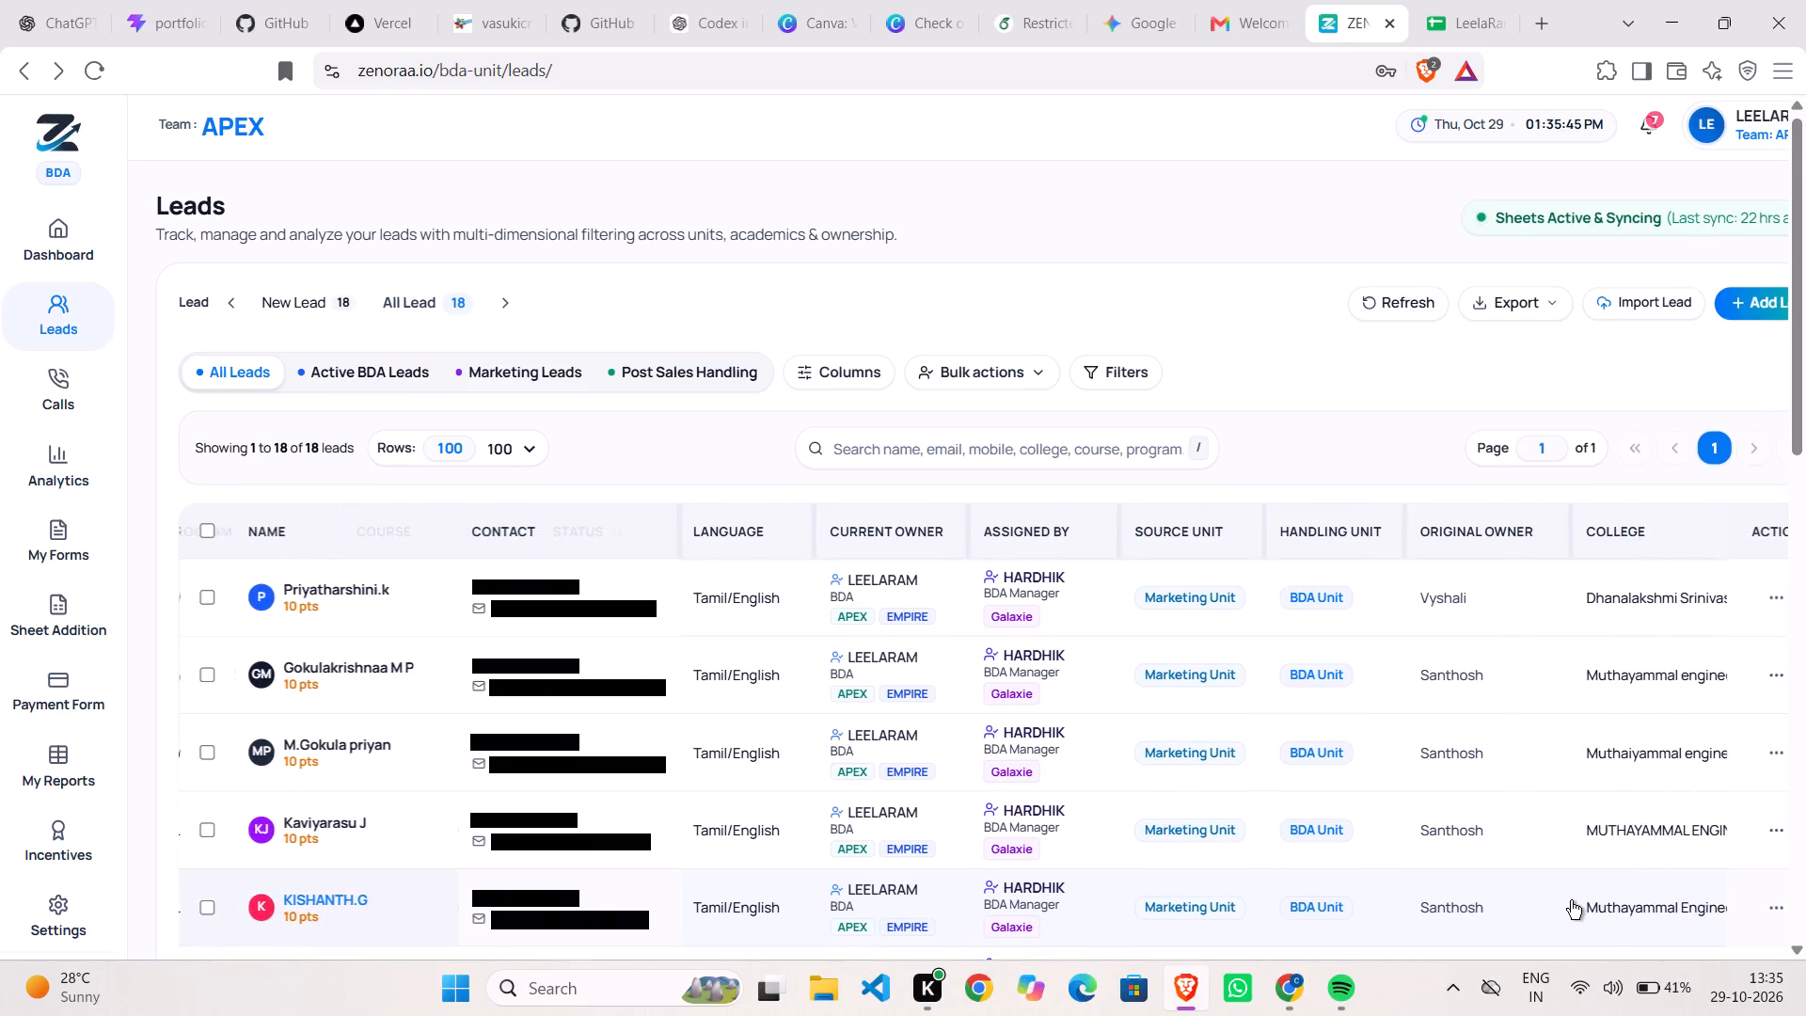
scroll(1571, 900, "left", 2)
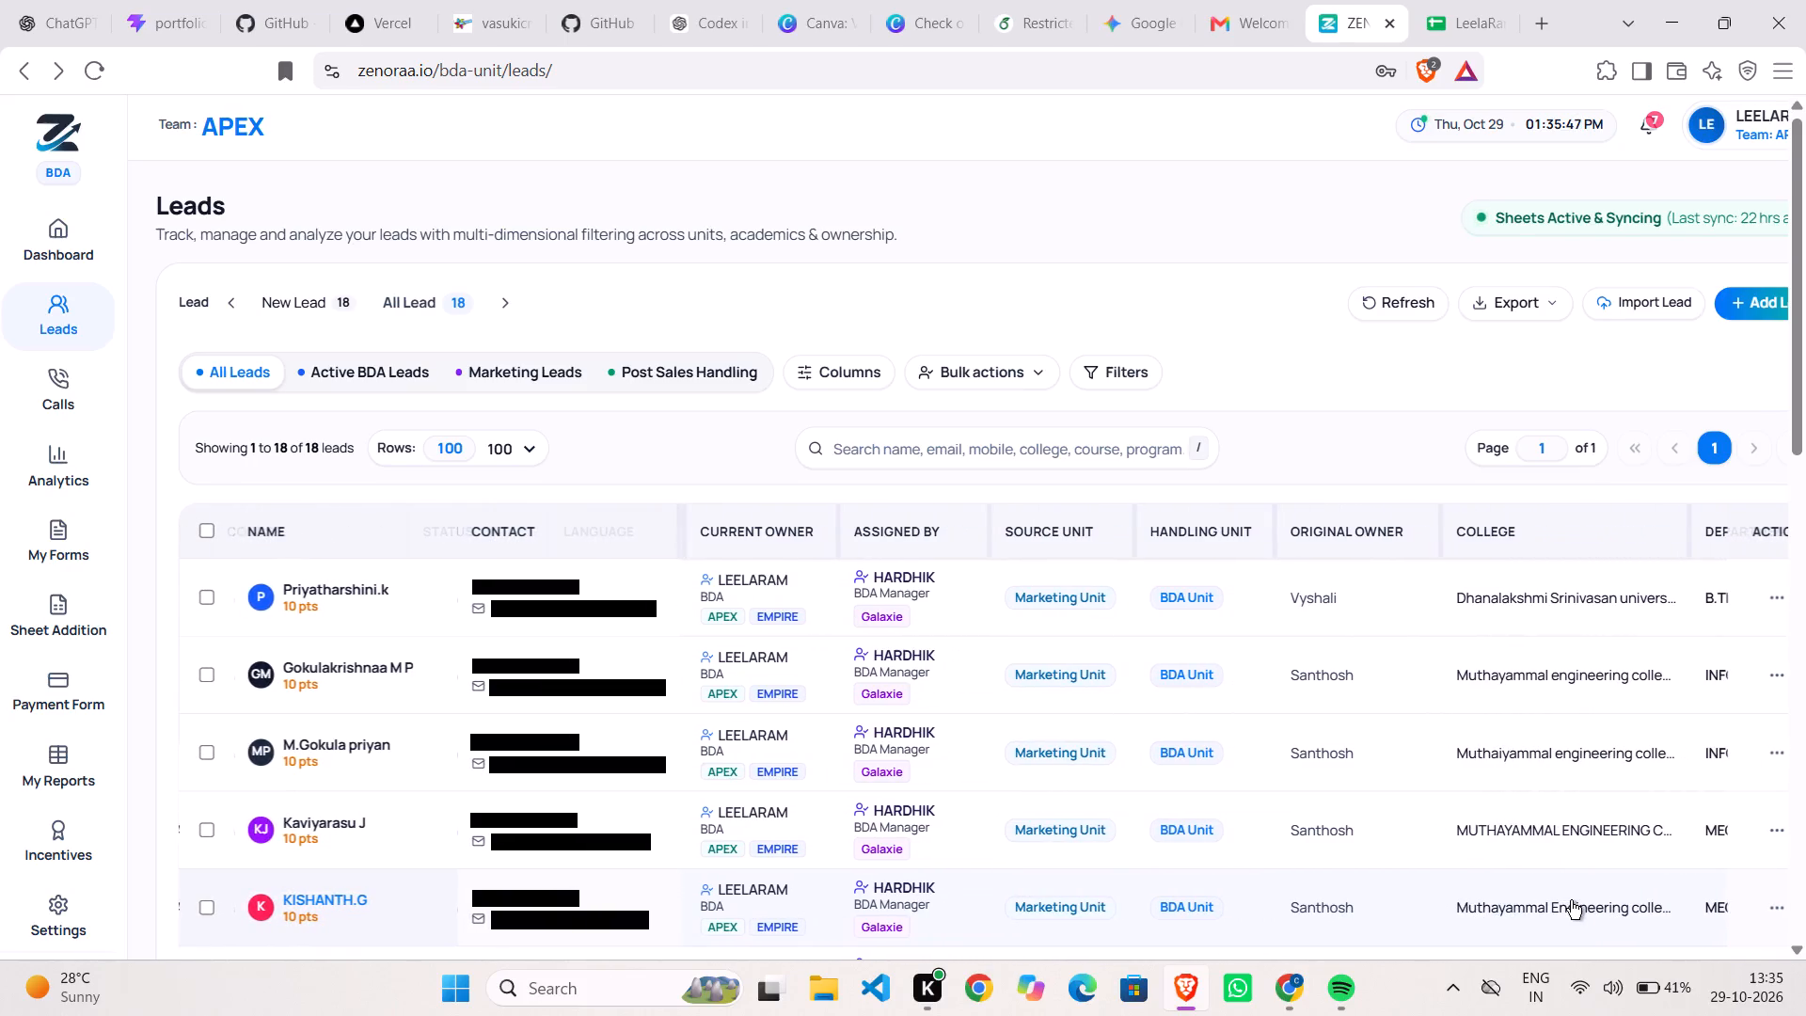
scroll(1571, 900, "left", 5)
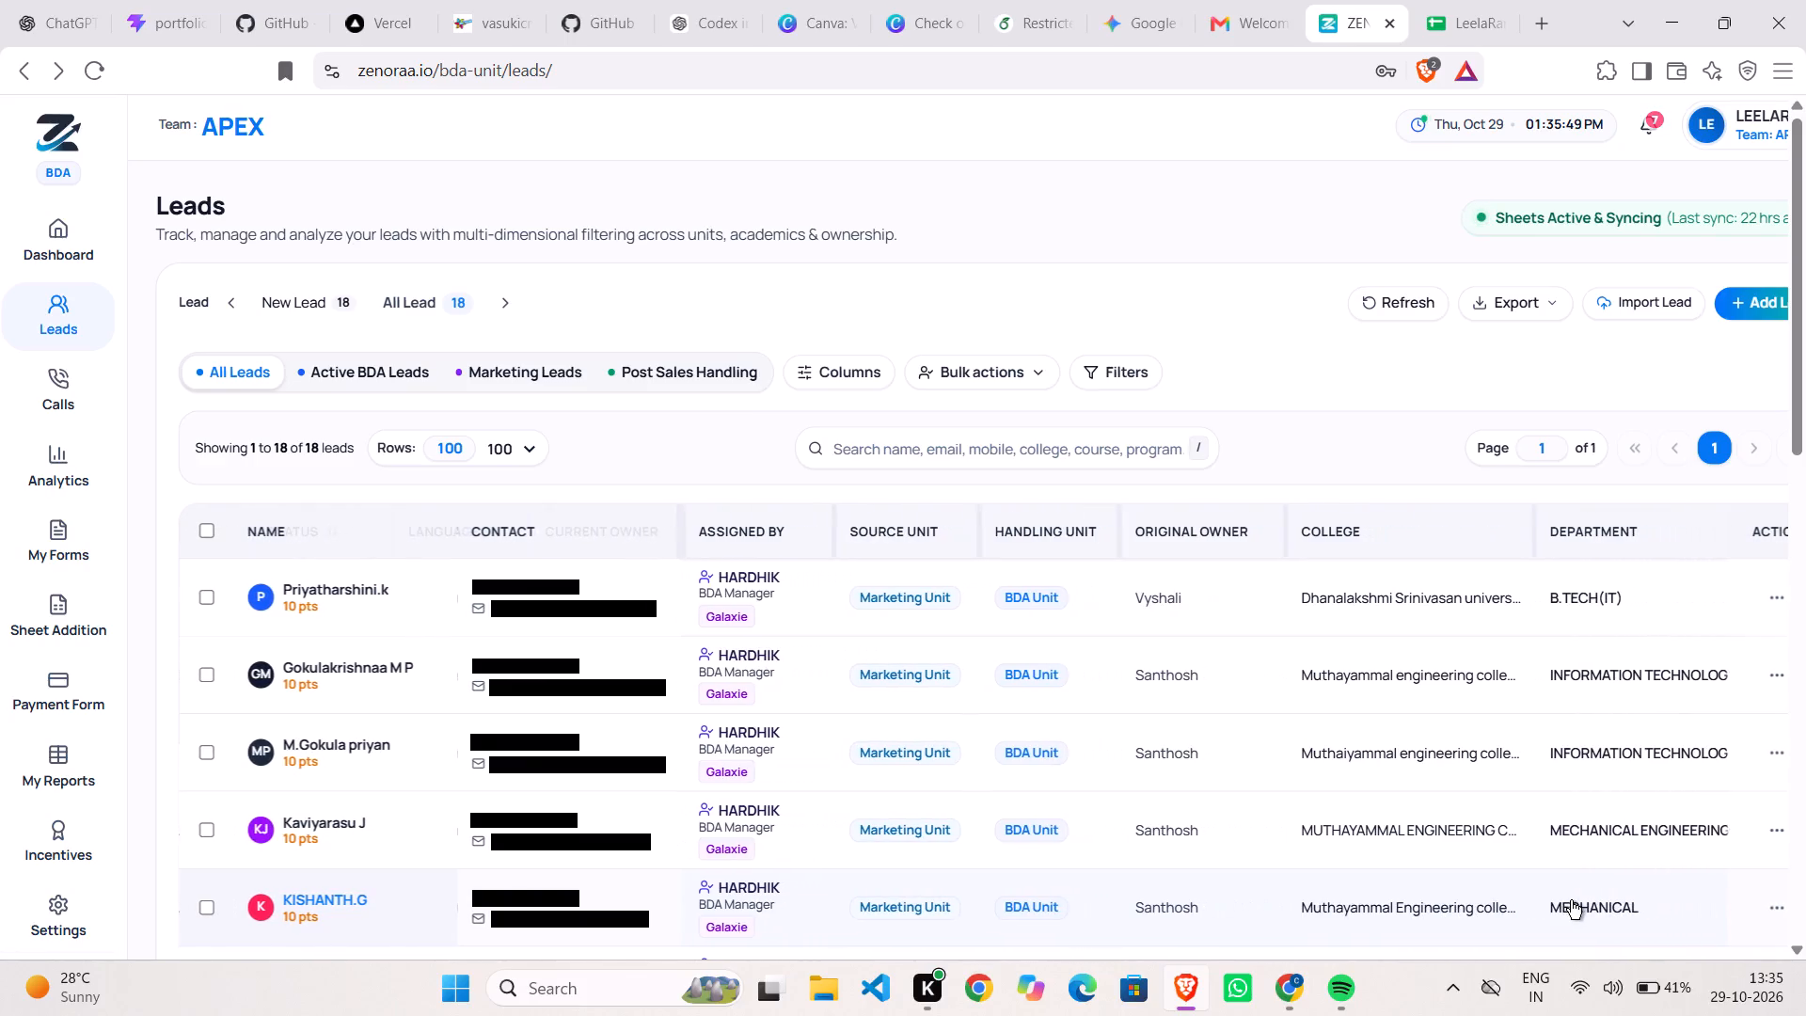
scroll(1571, 900, "left", 4)
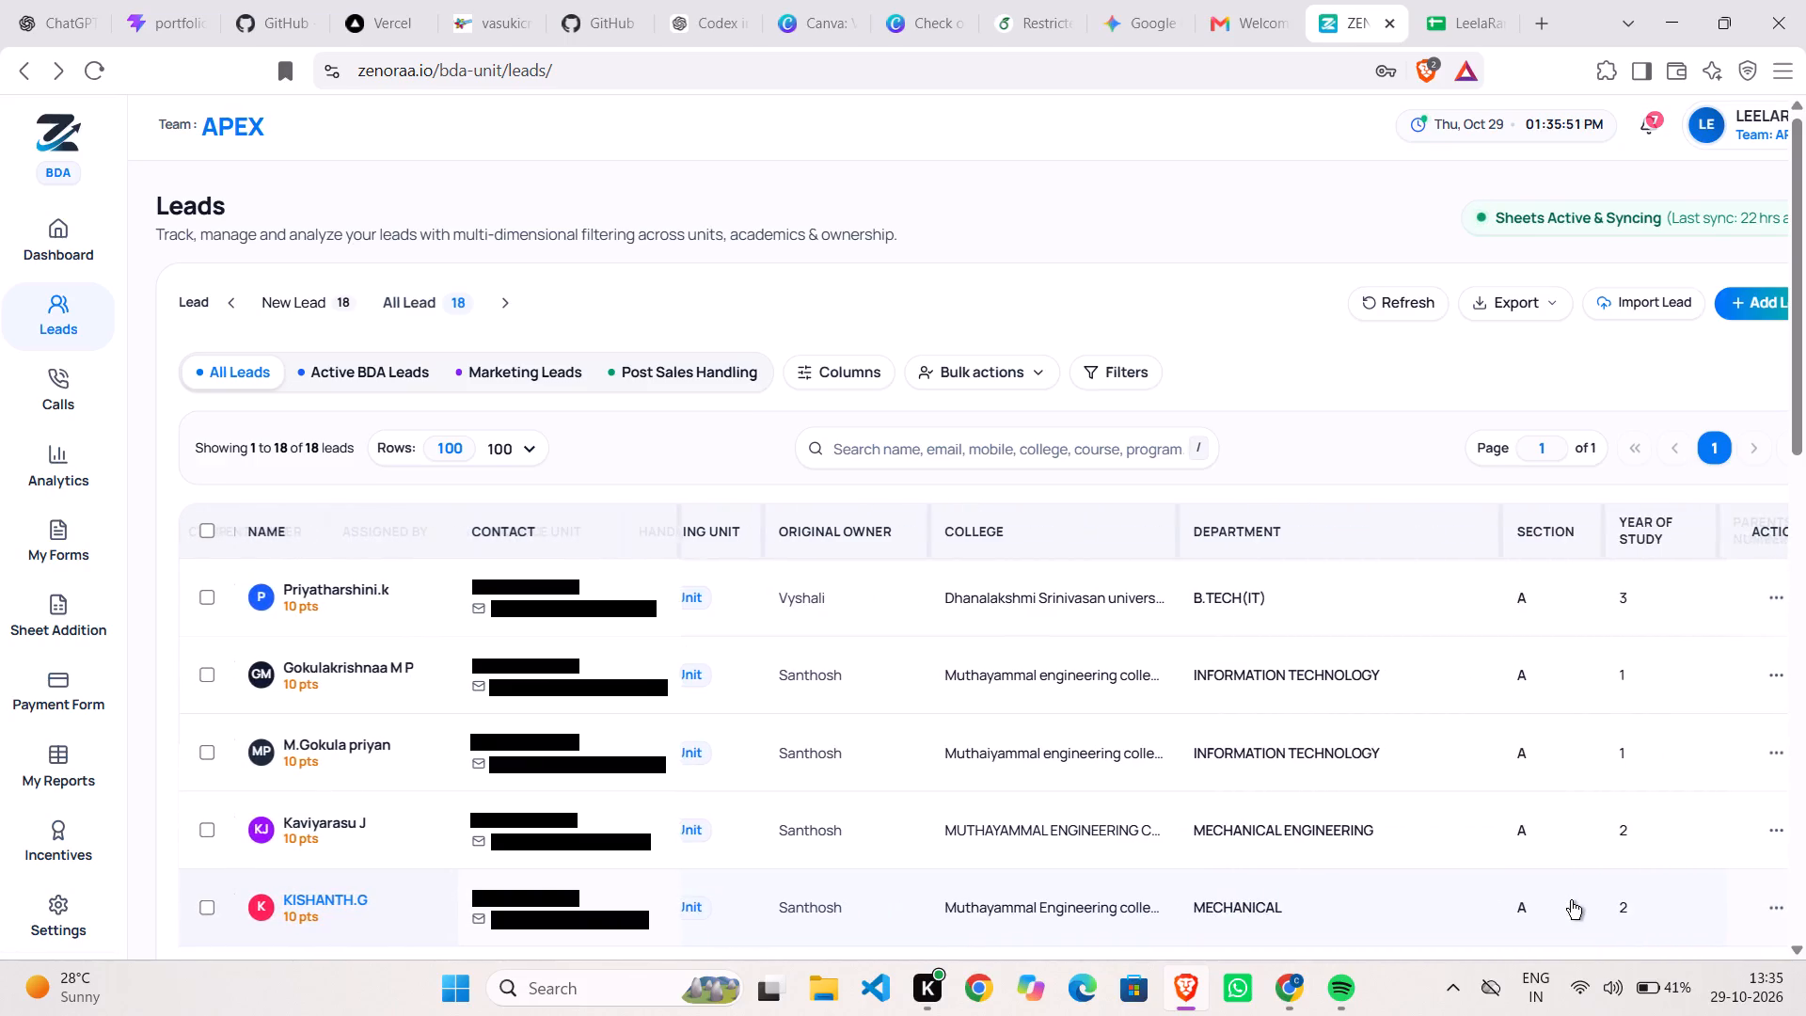
scroll(1571, 900, "left", 1)
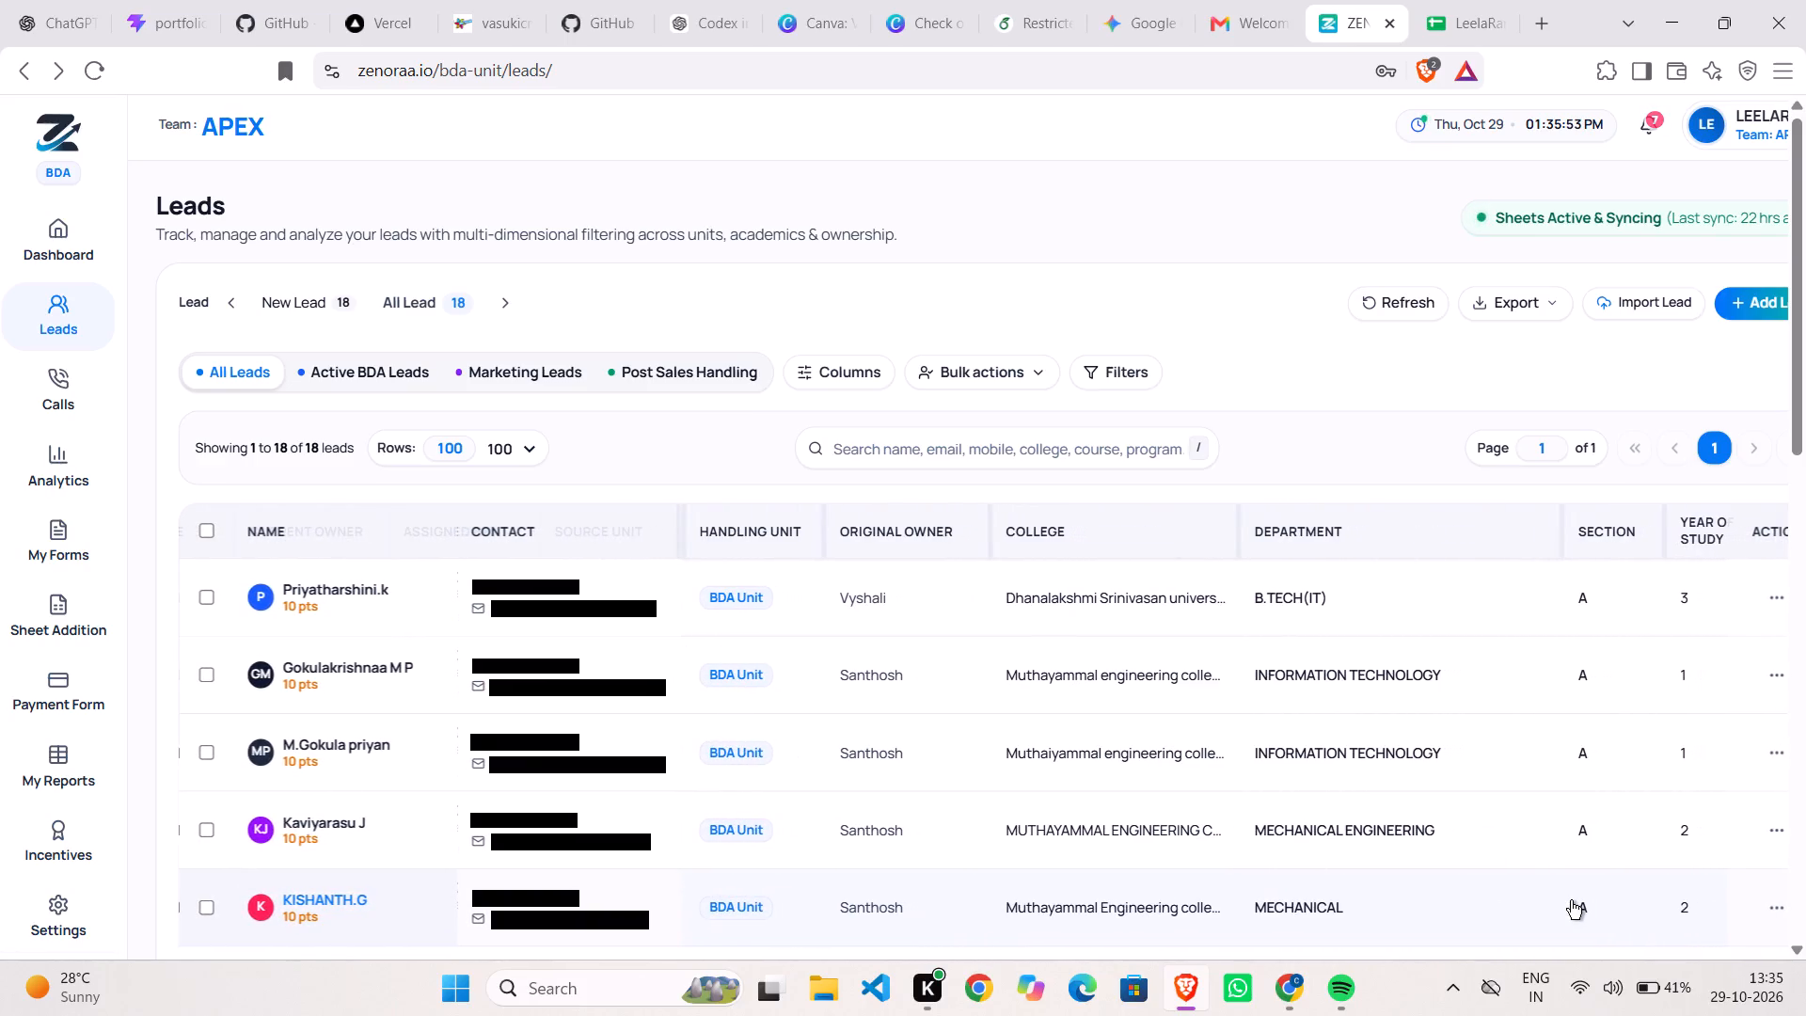
scroll(1571, 900, "left", 1)
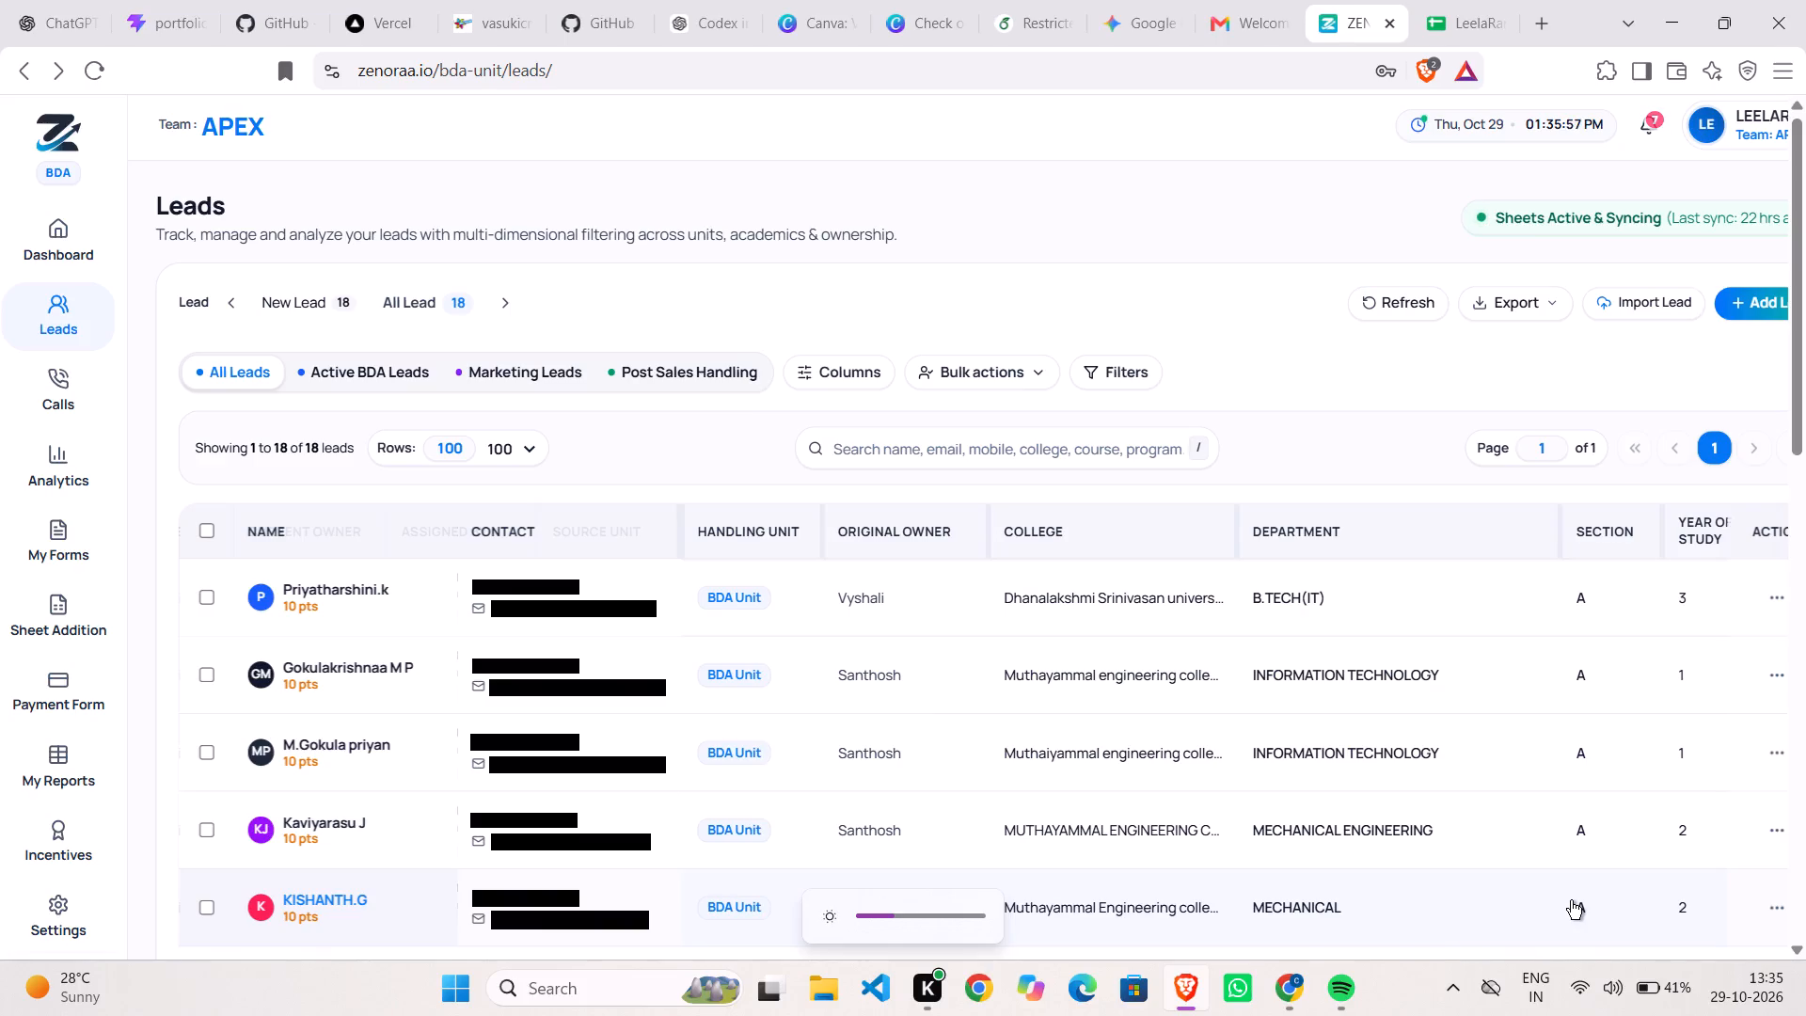
scroll(1571, 900, "left", 4)
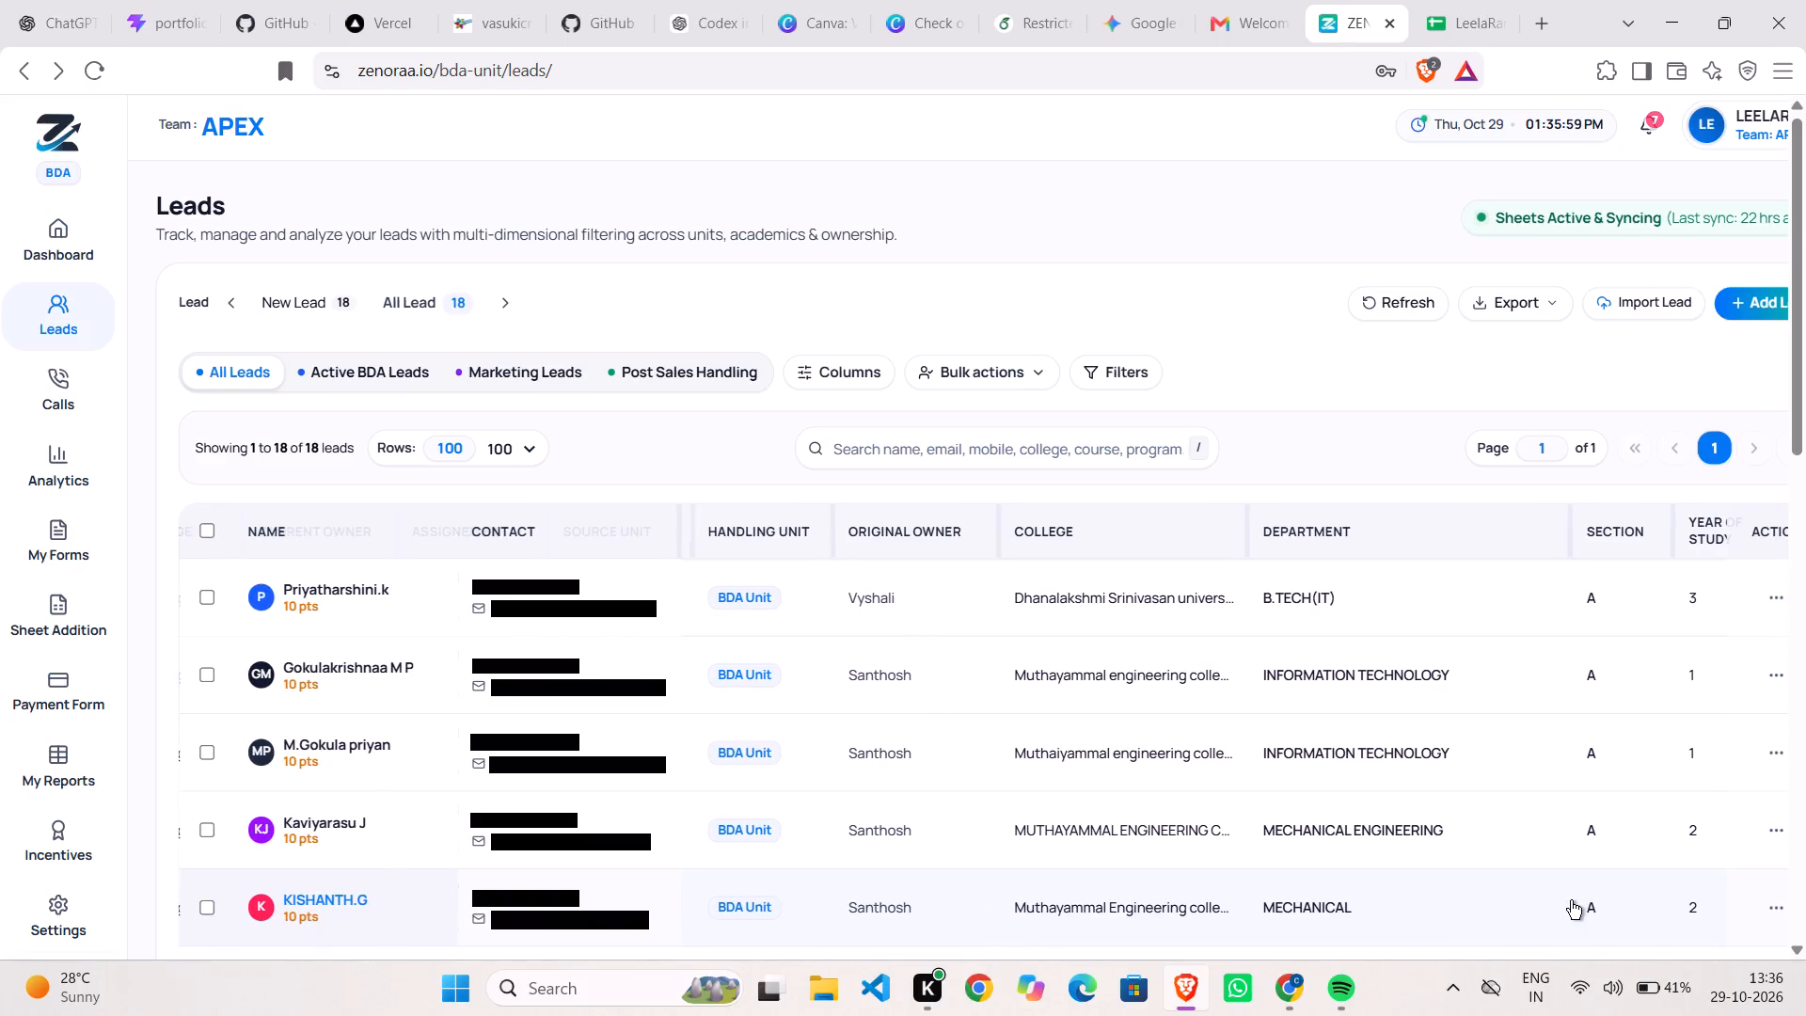
scroll(1571, 900, "left", 4)
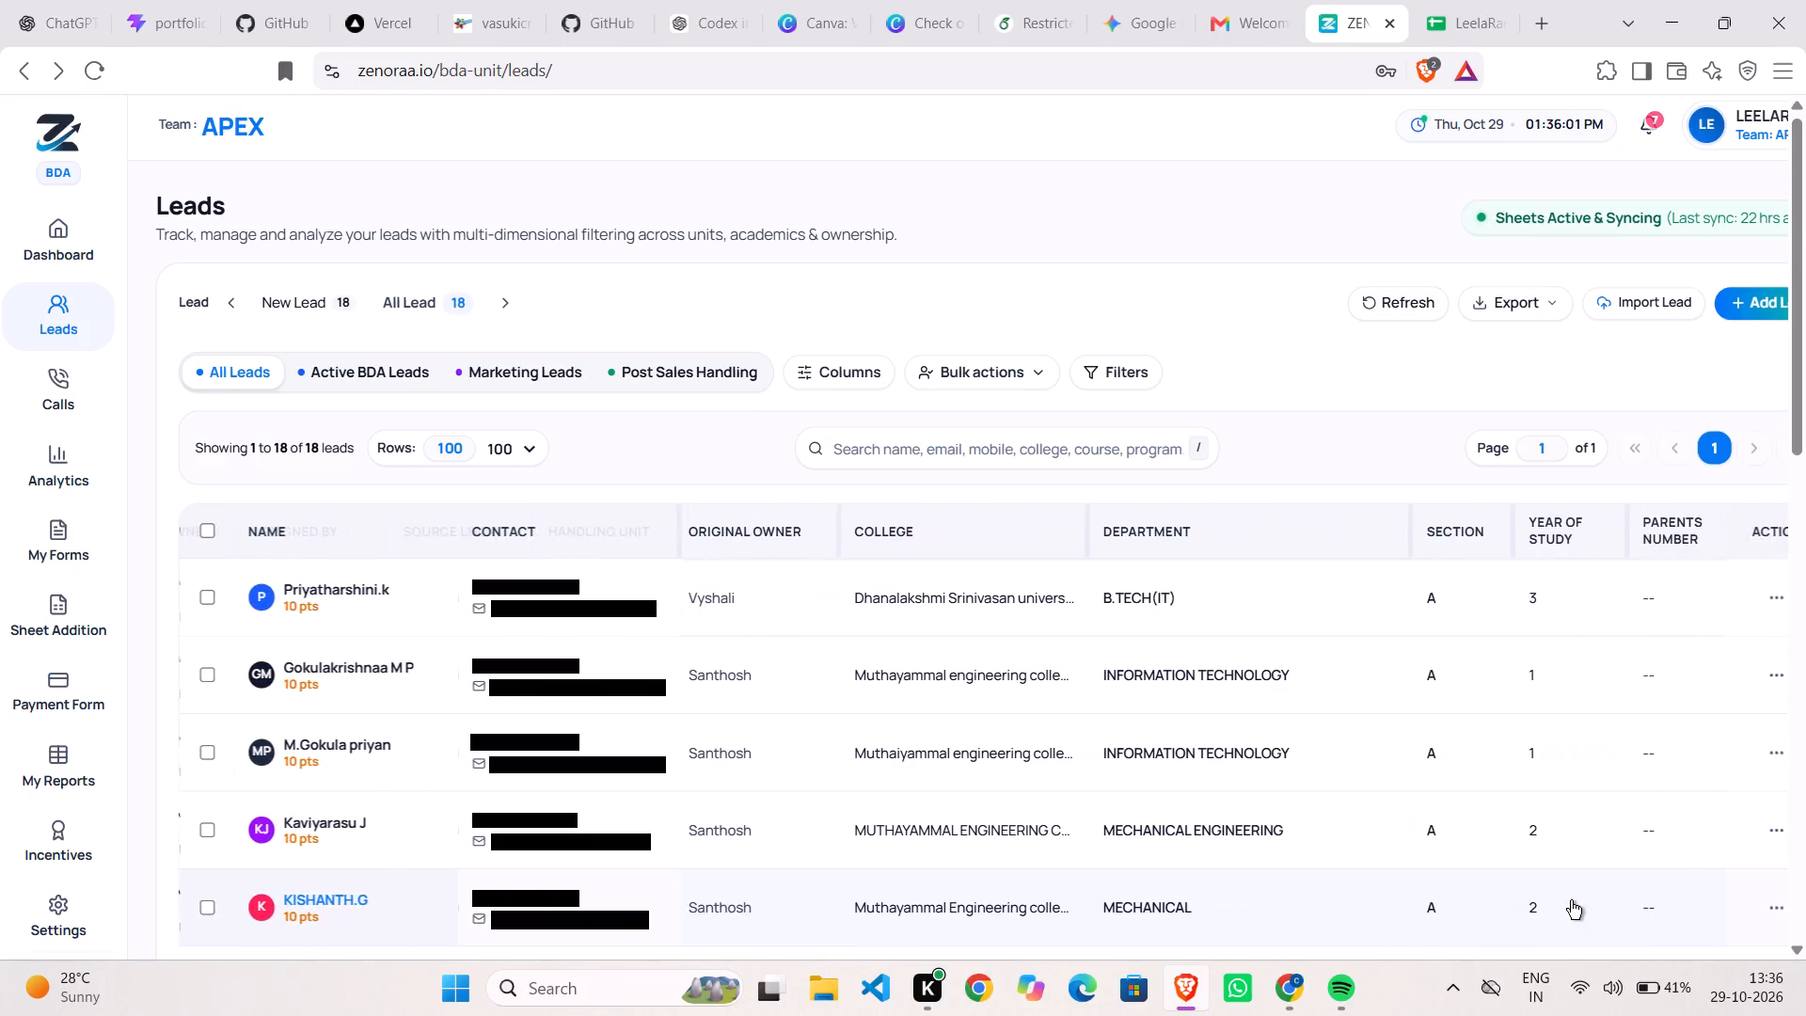
scroll(1571, 900, "left", 9)
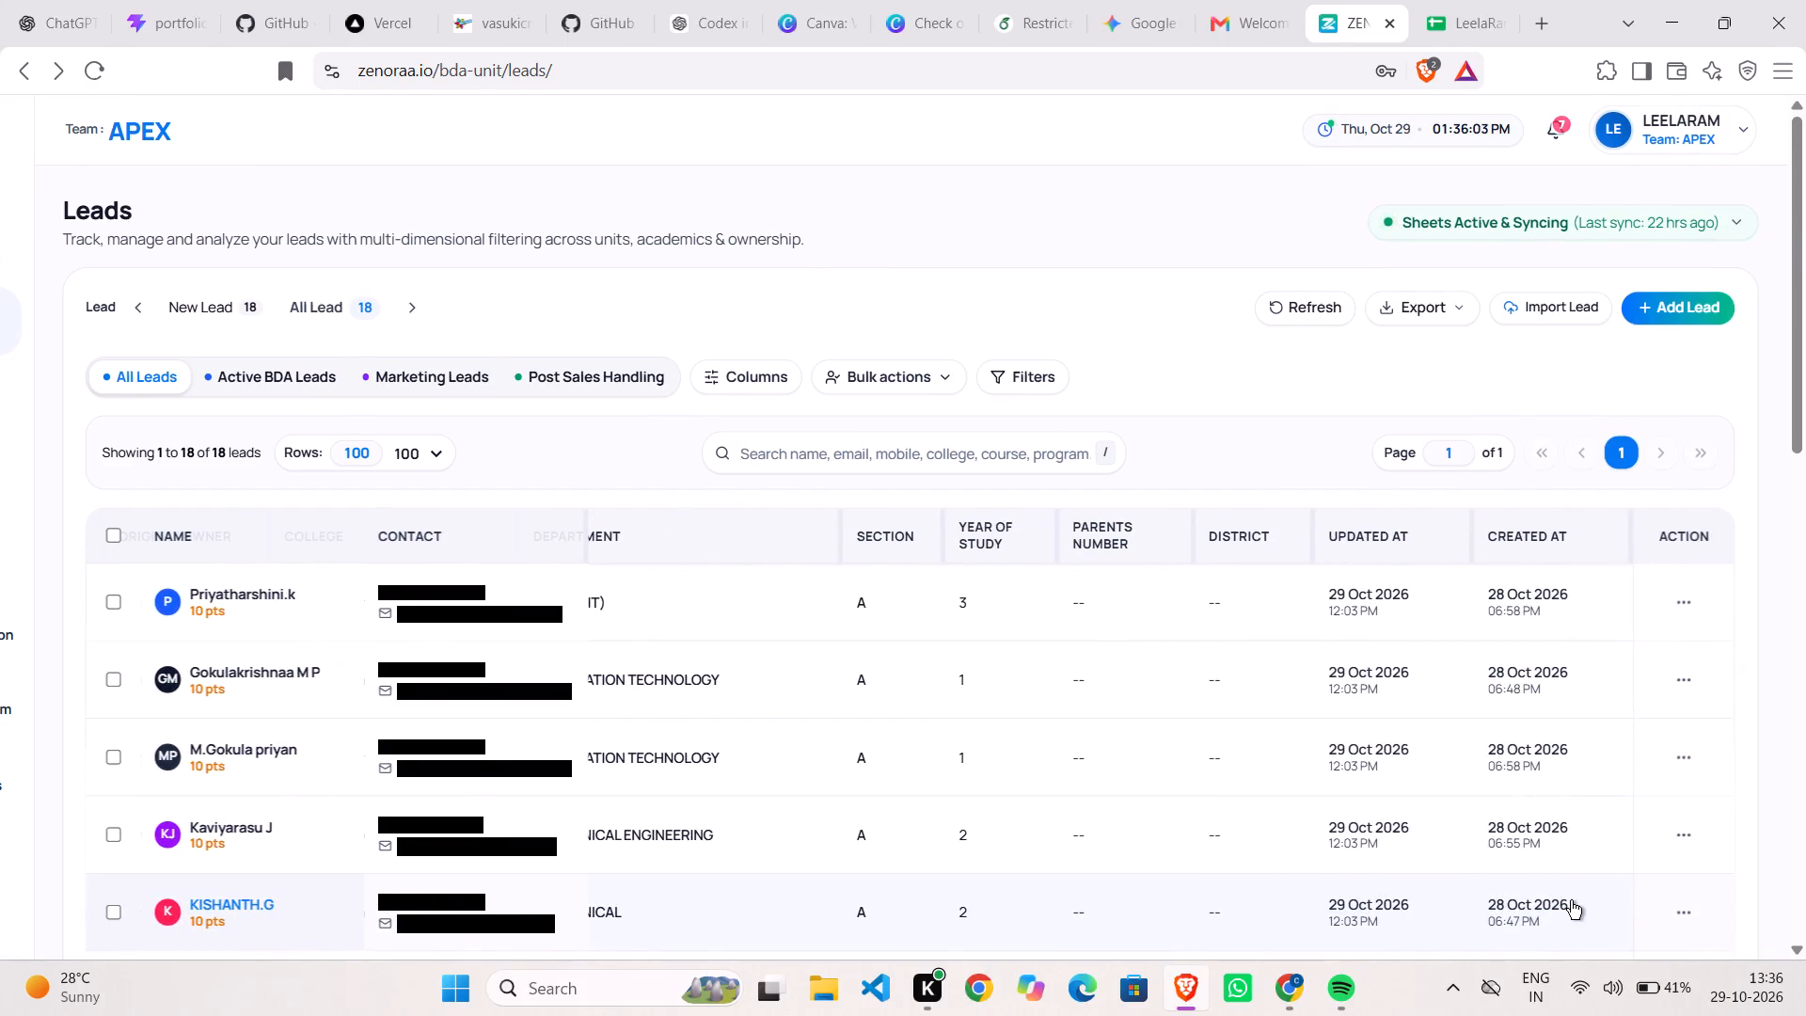
scroll(1571, 900, "left", 1)
scroll(1571, 900, "right", 1)
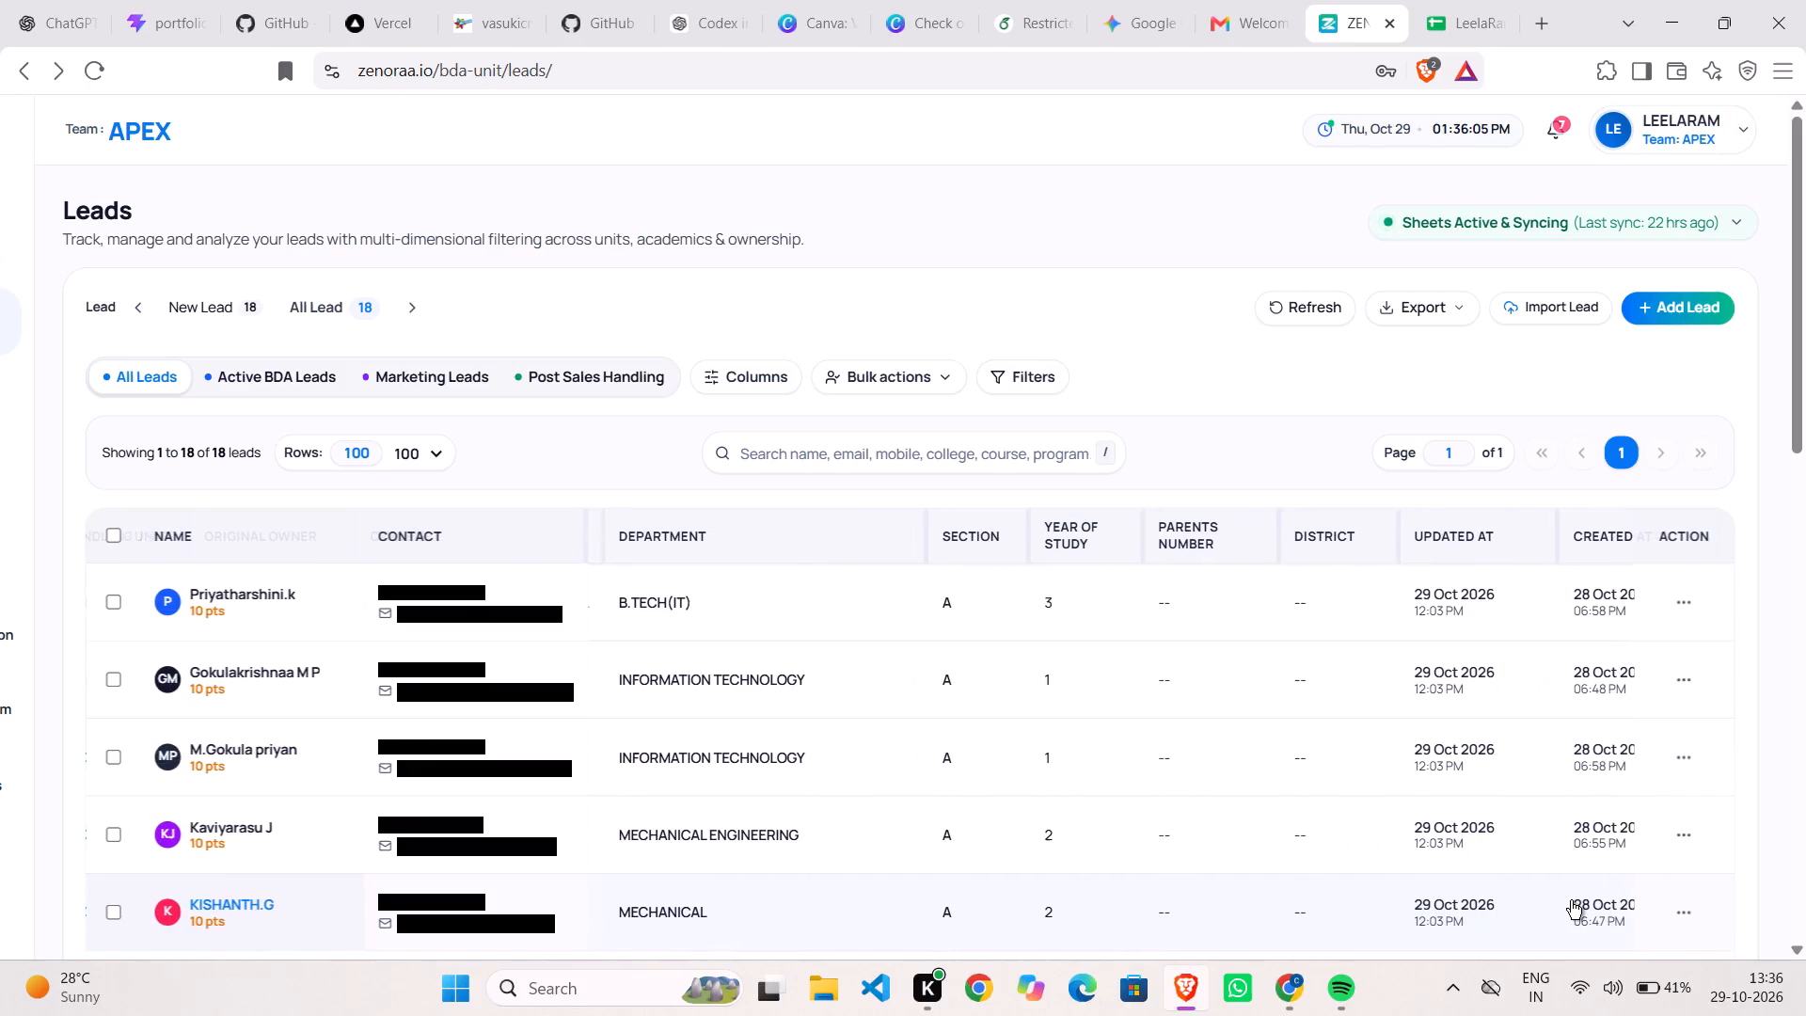
scroll(1571, 900, "right", 1)
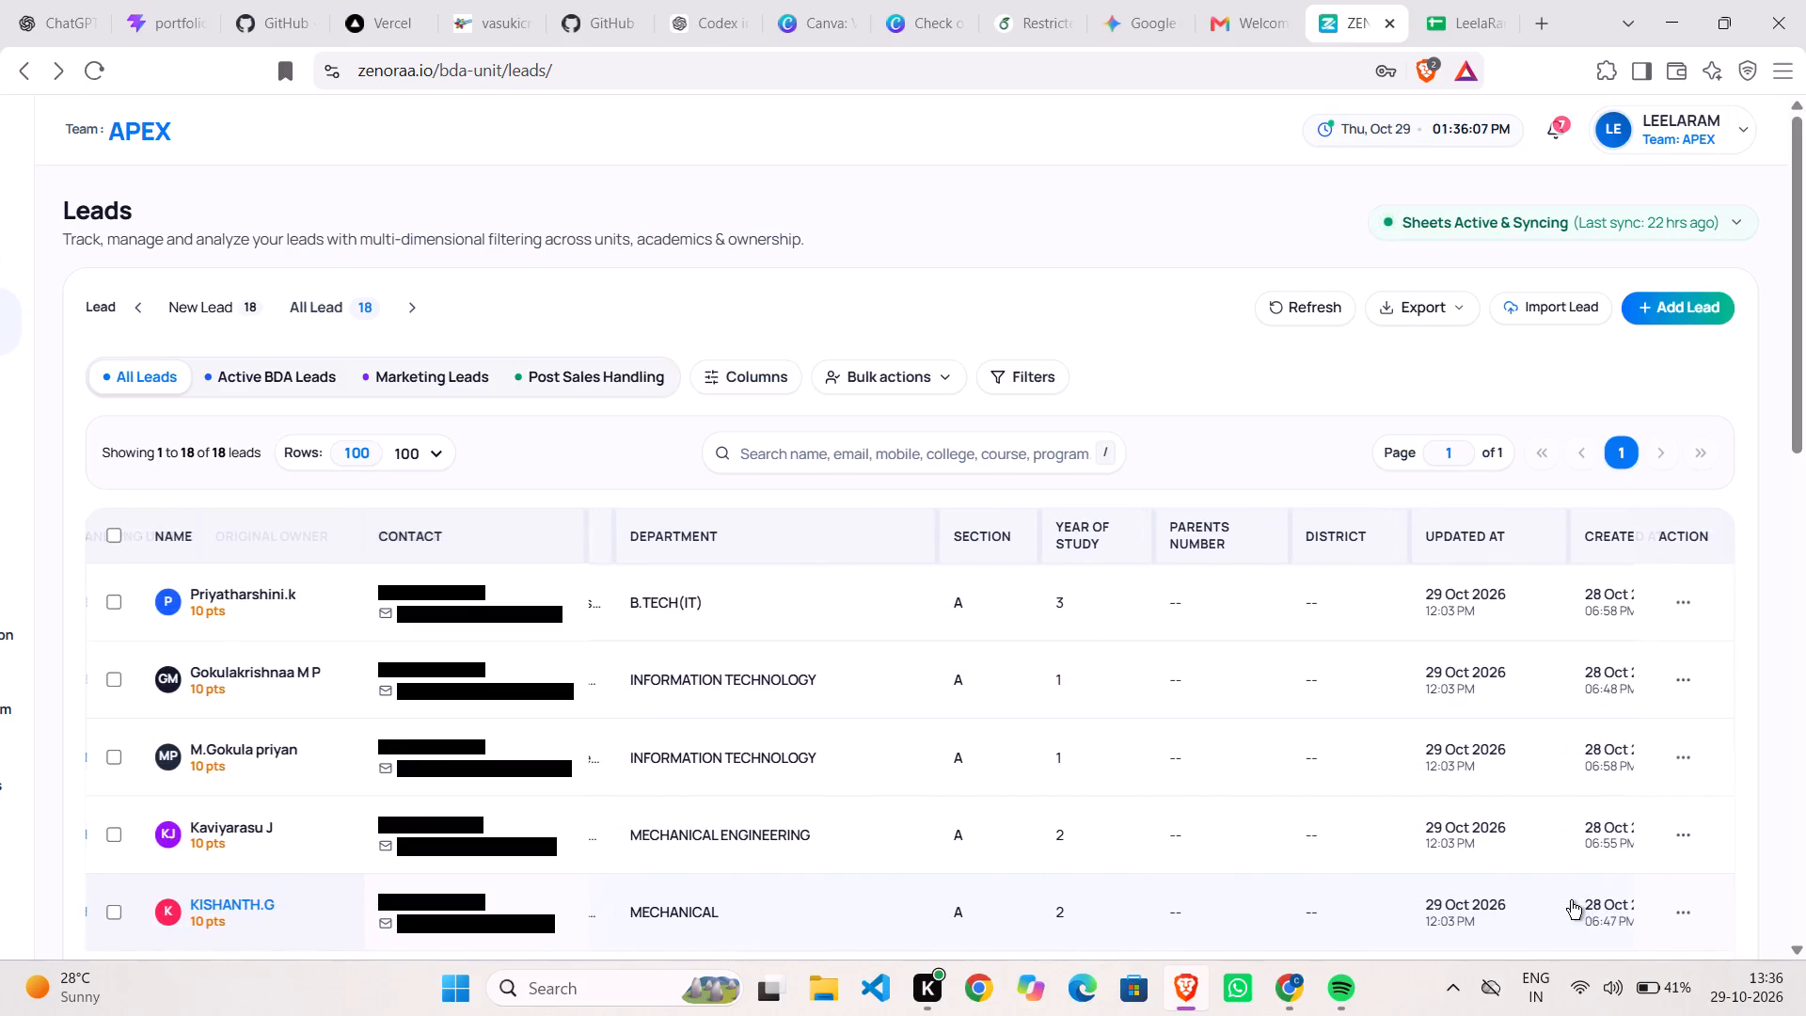
scroll(1571, 900, "right", 1)
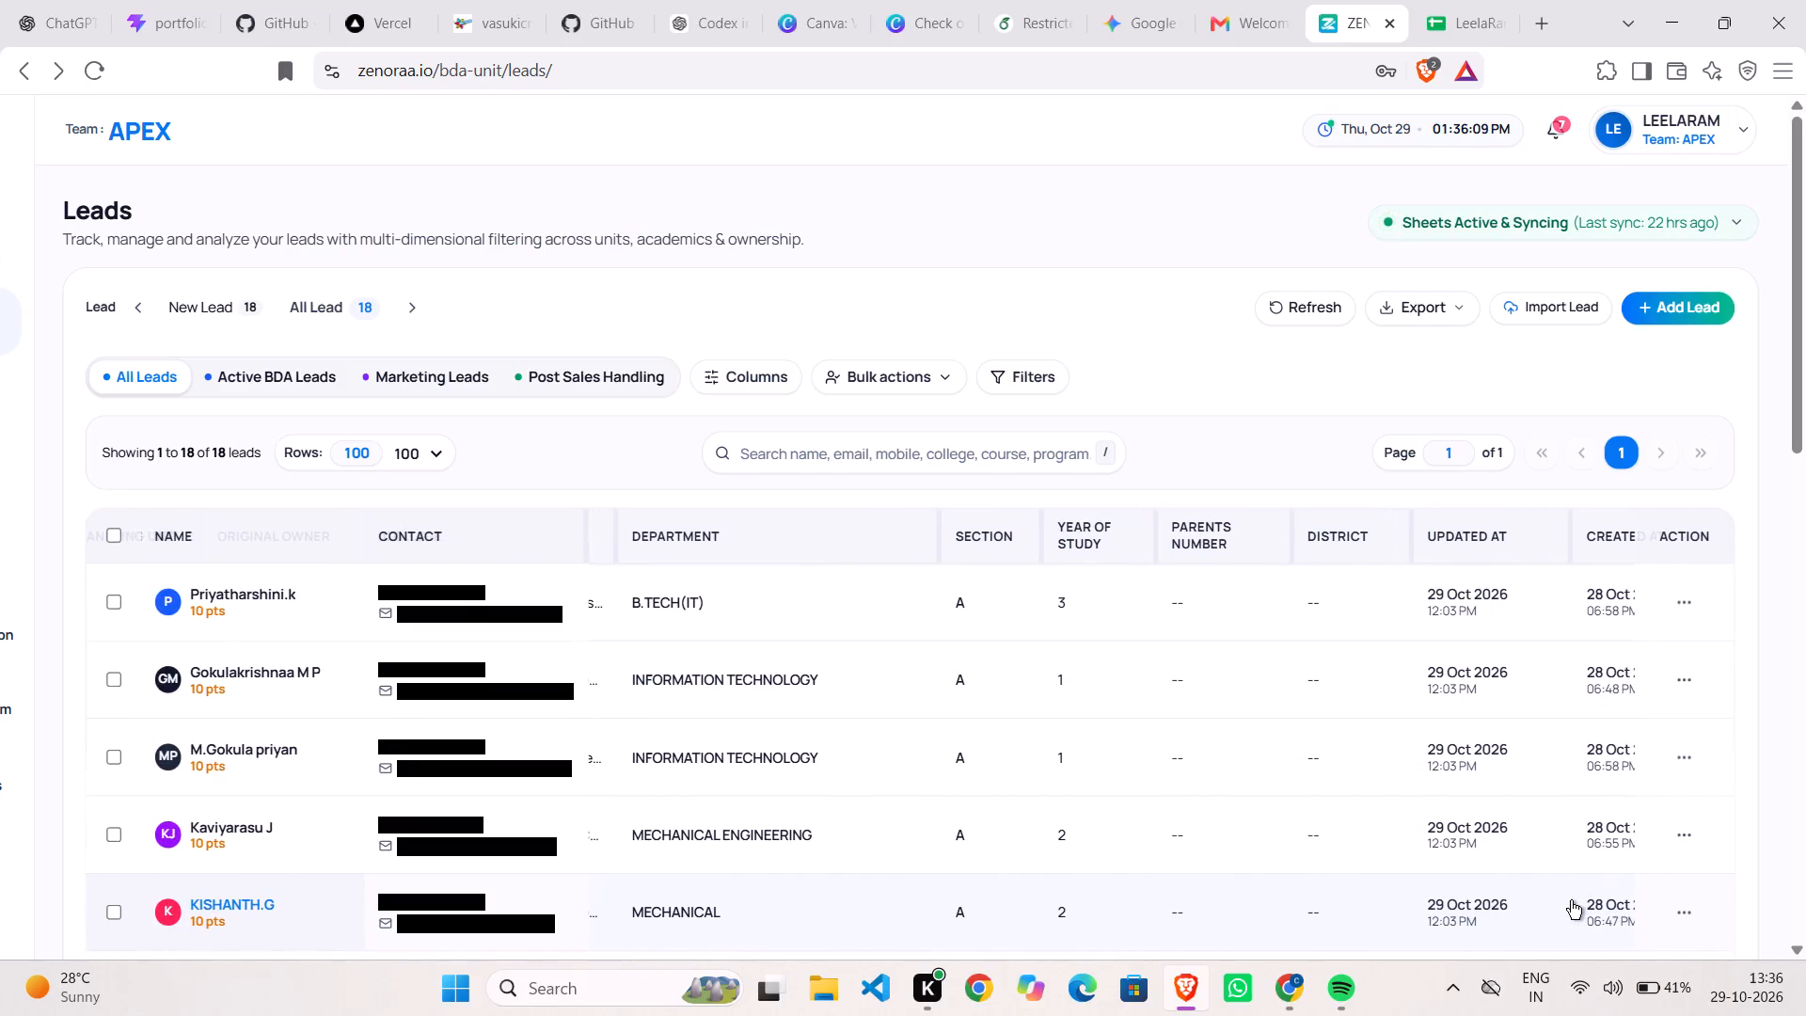
Open the detail page of the fifth lead in the table, the one in the MECHANICAL department.
left_click(1571, 900)
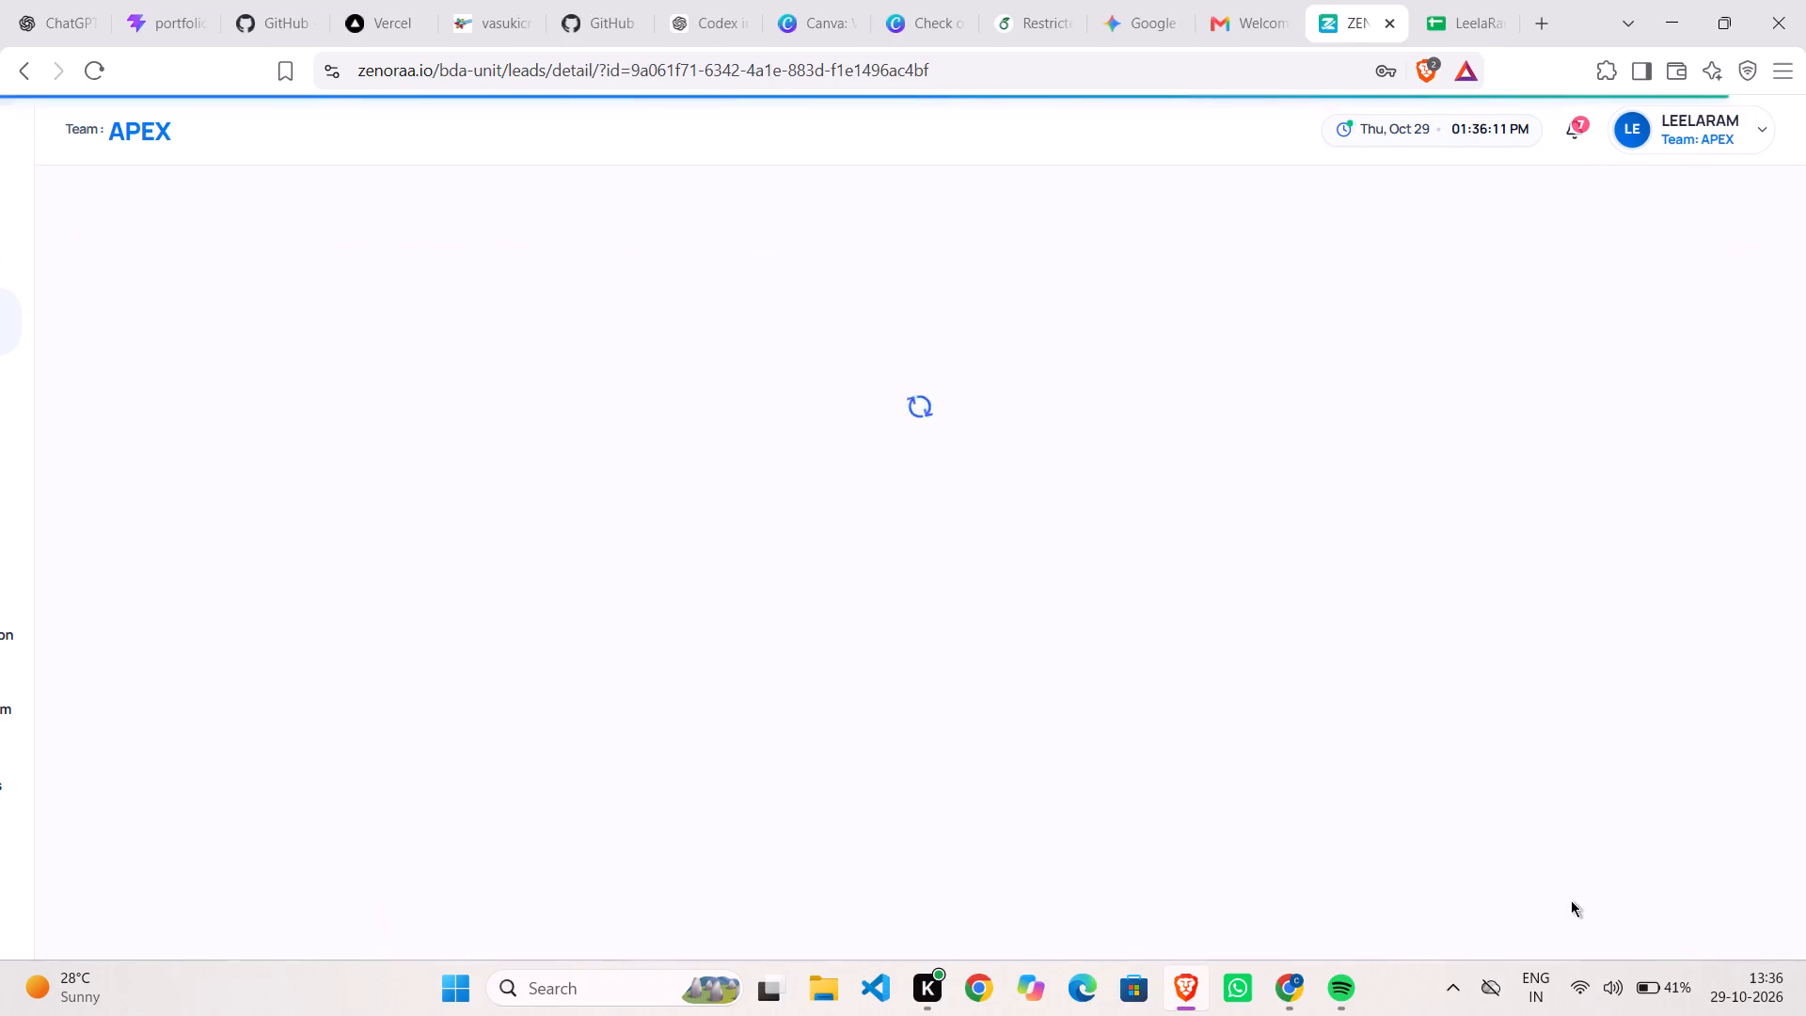
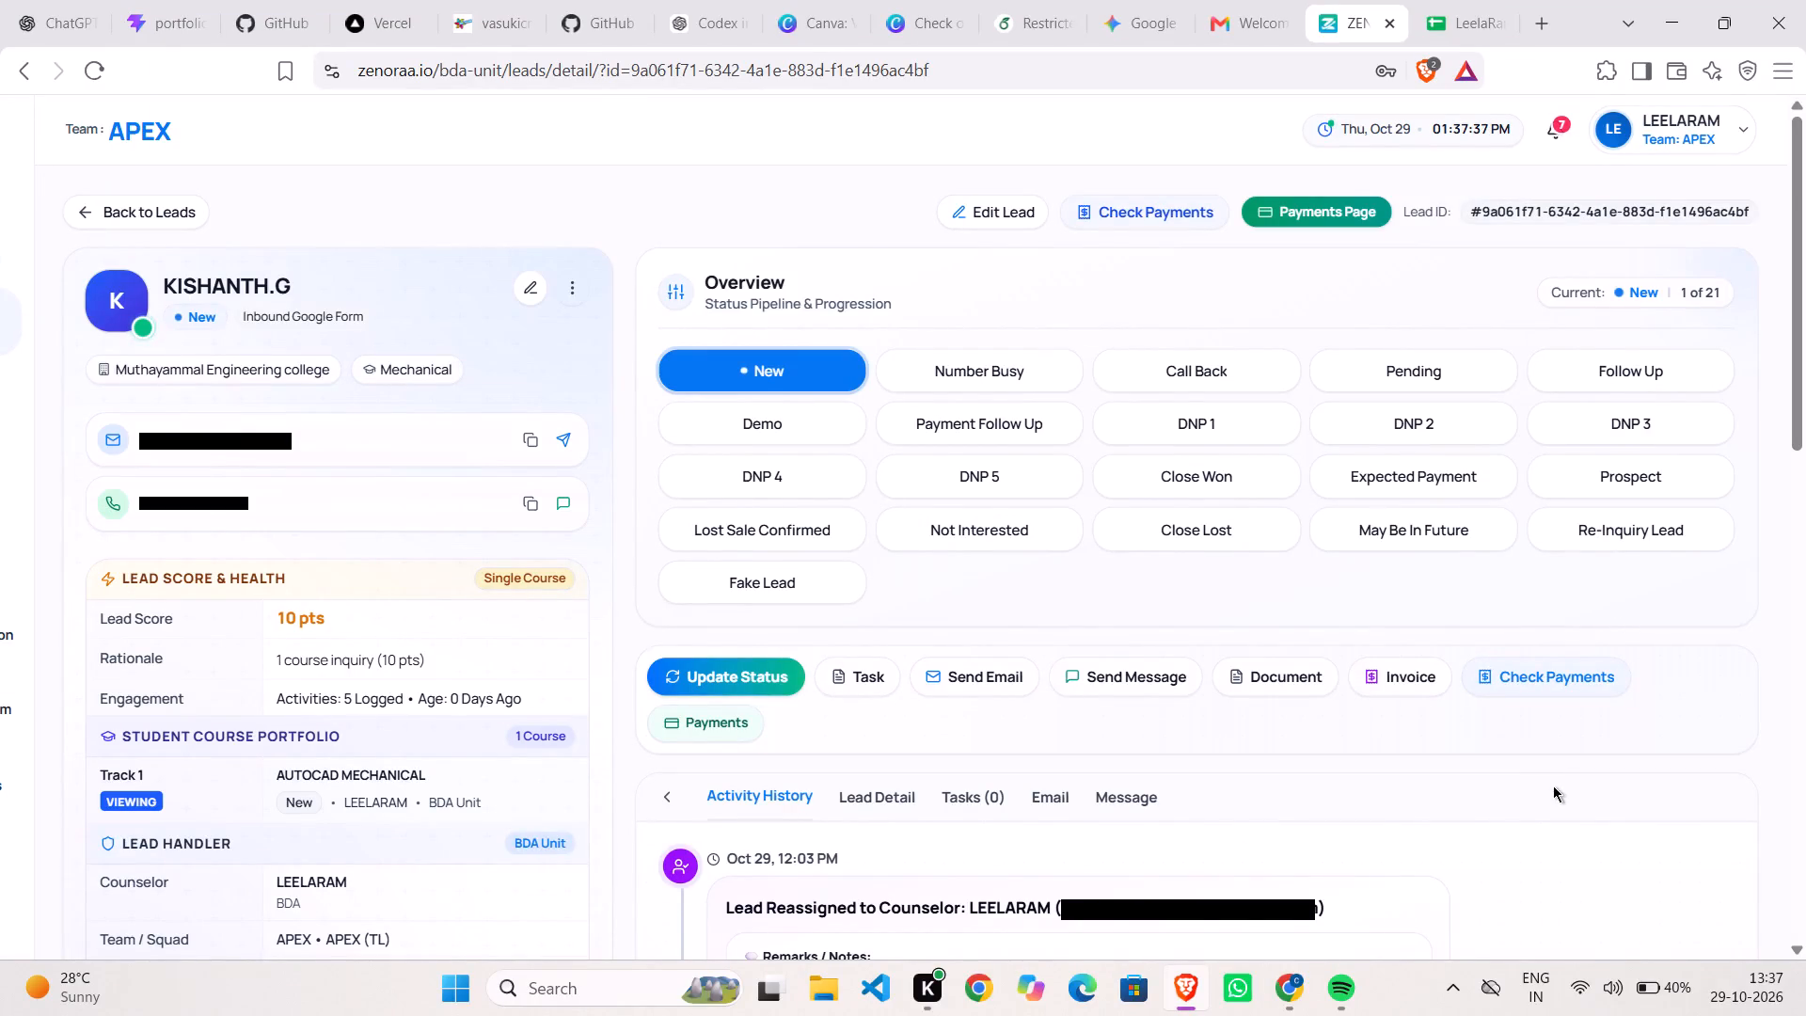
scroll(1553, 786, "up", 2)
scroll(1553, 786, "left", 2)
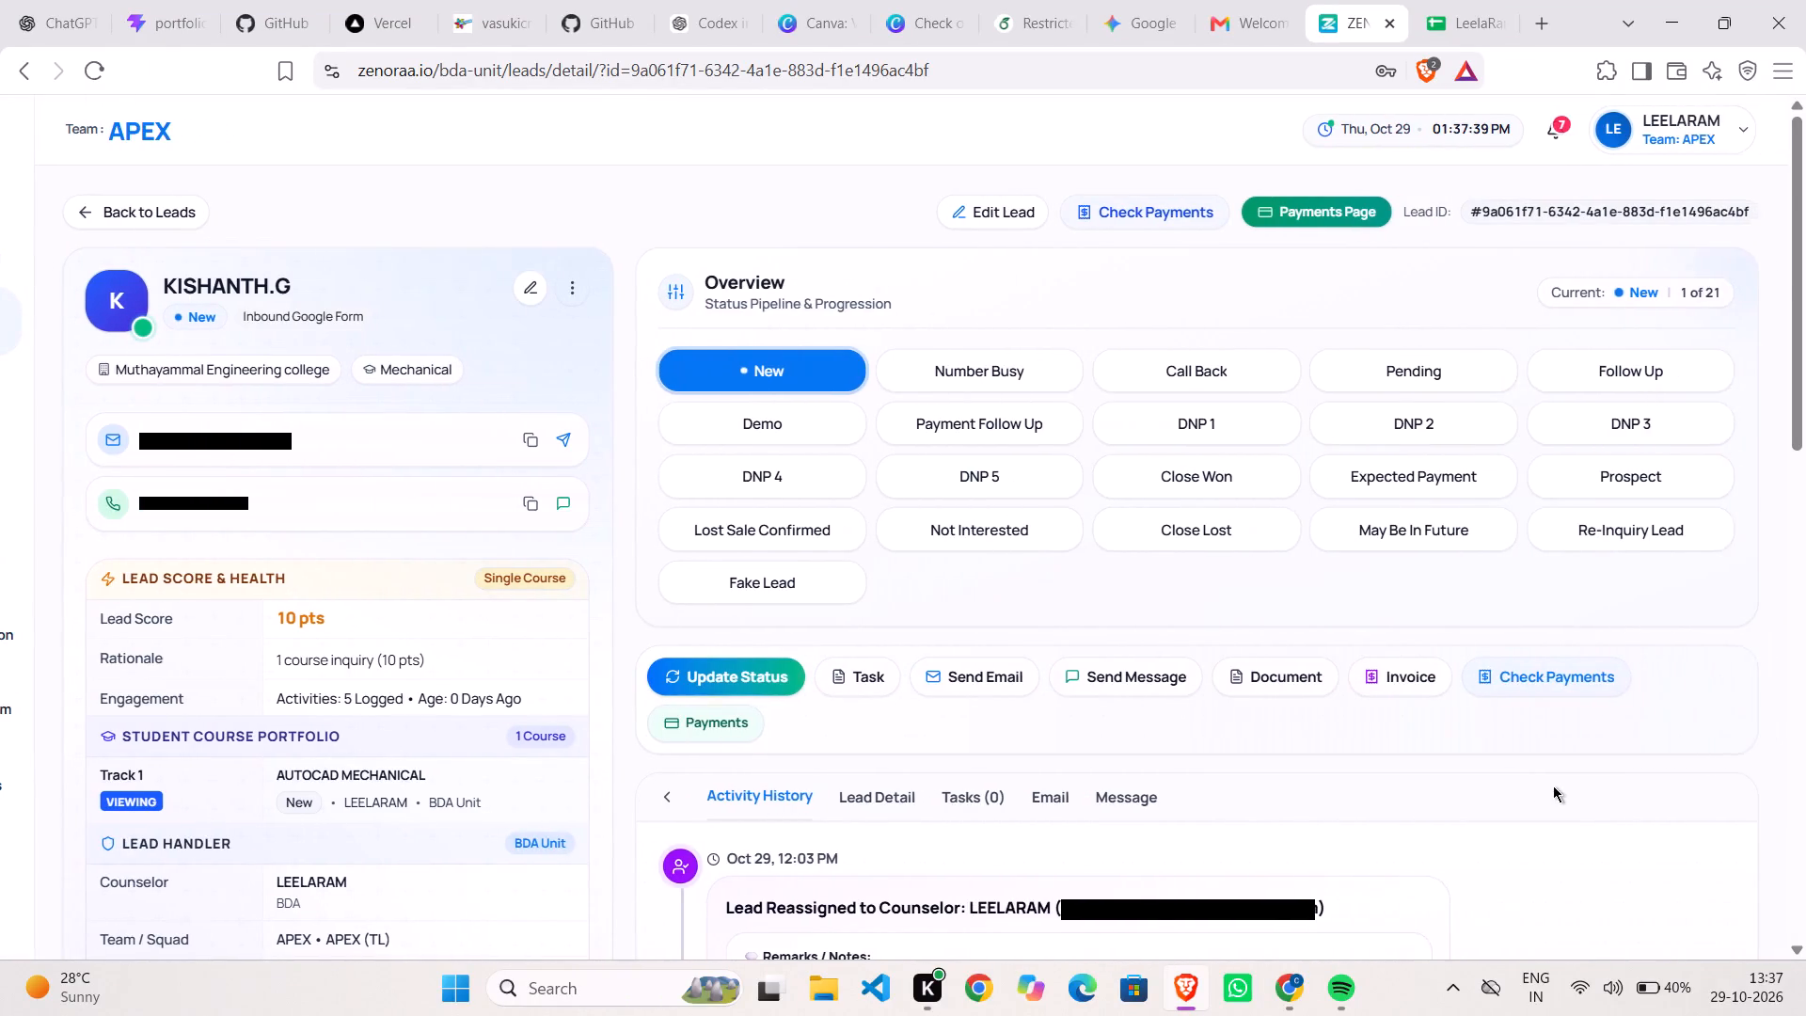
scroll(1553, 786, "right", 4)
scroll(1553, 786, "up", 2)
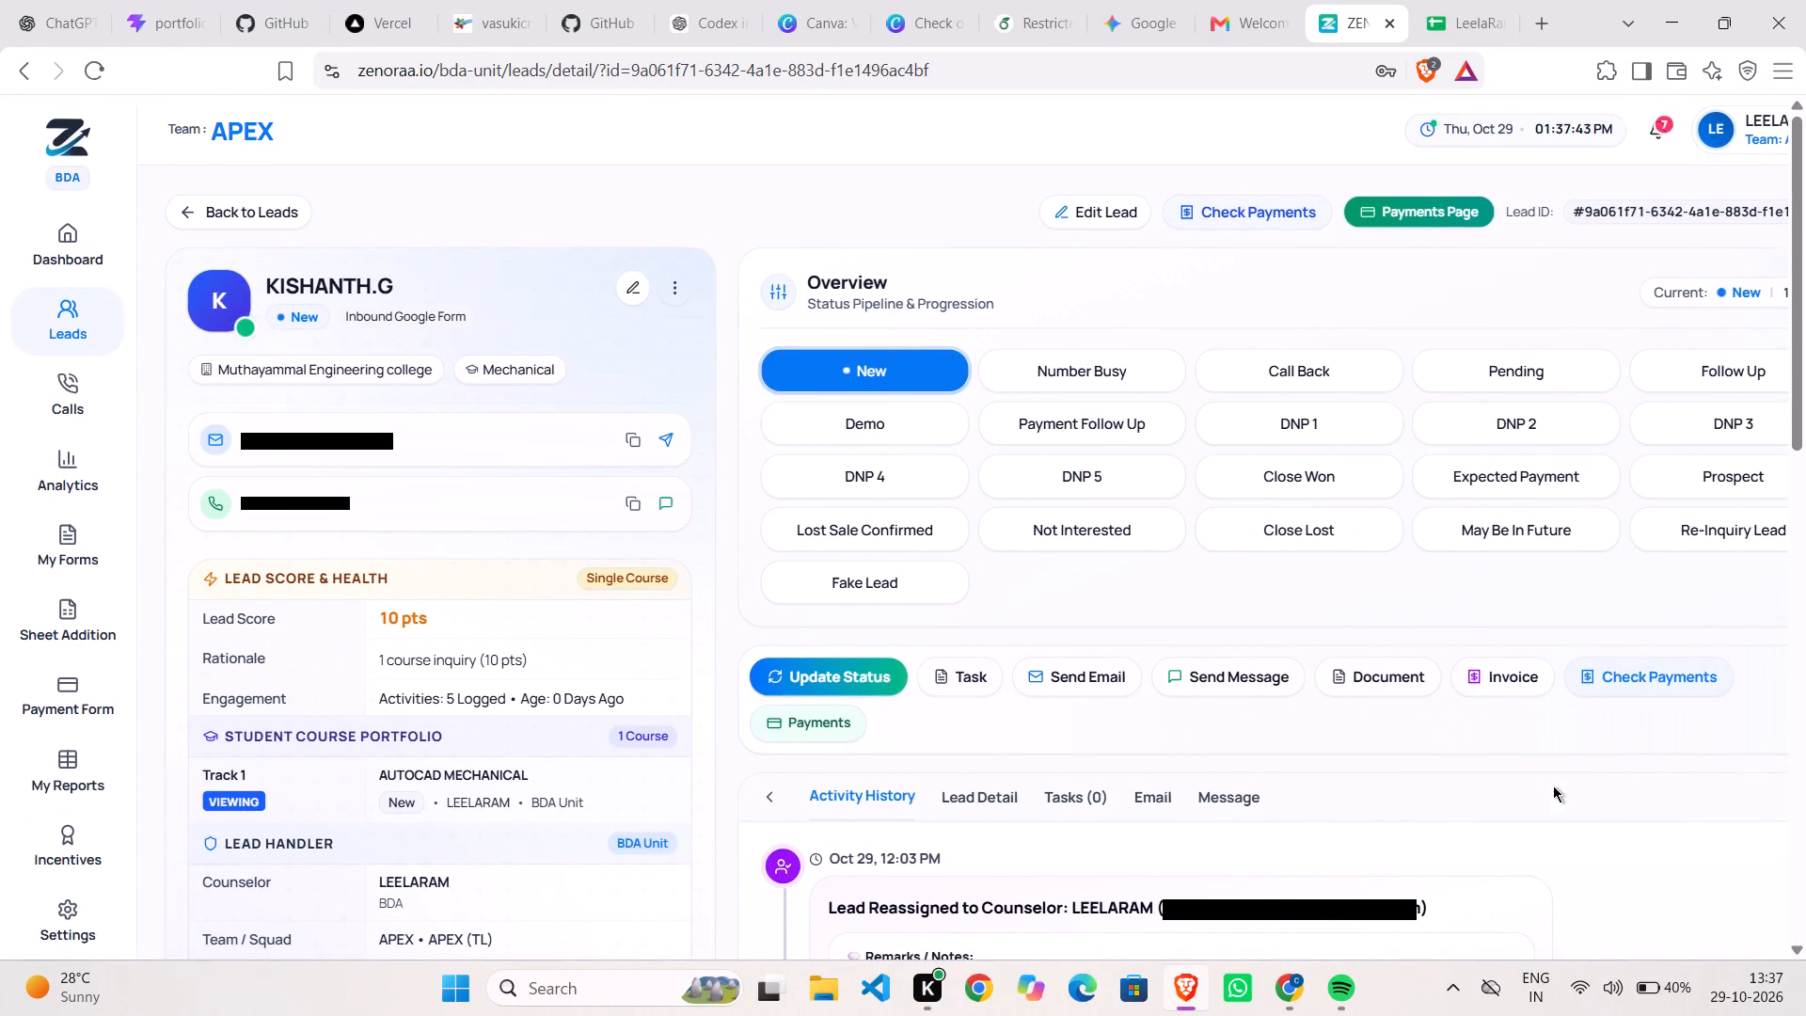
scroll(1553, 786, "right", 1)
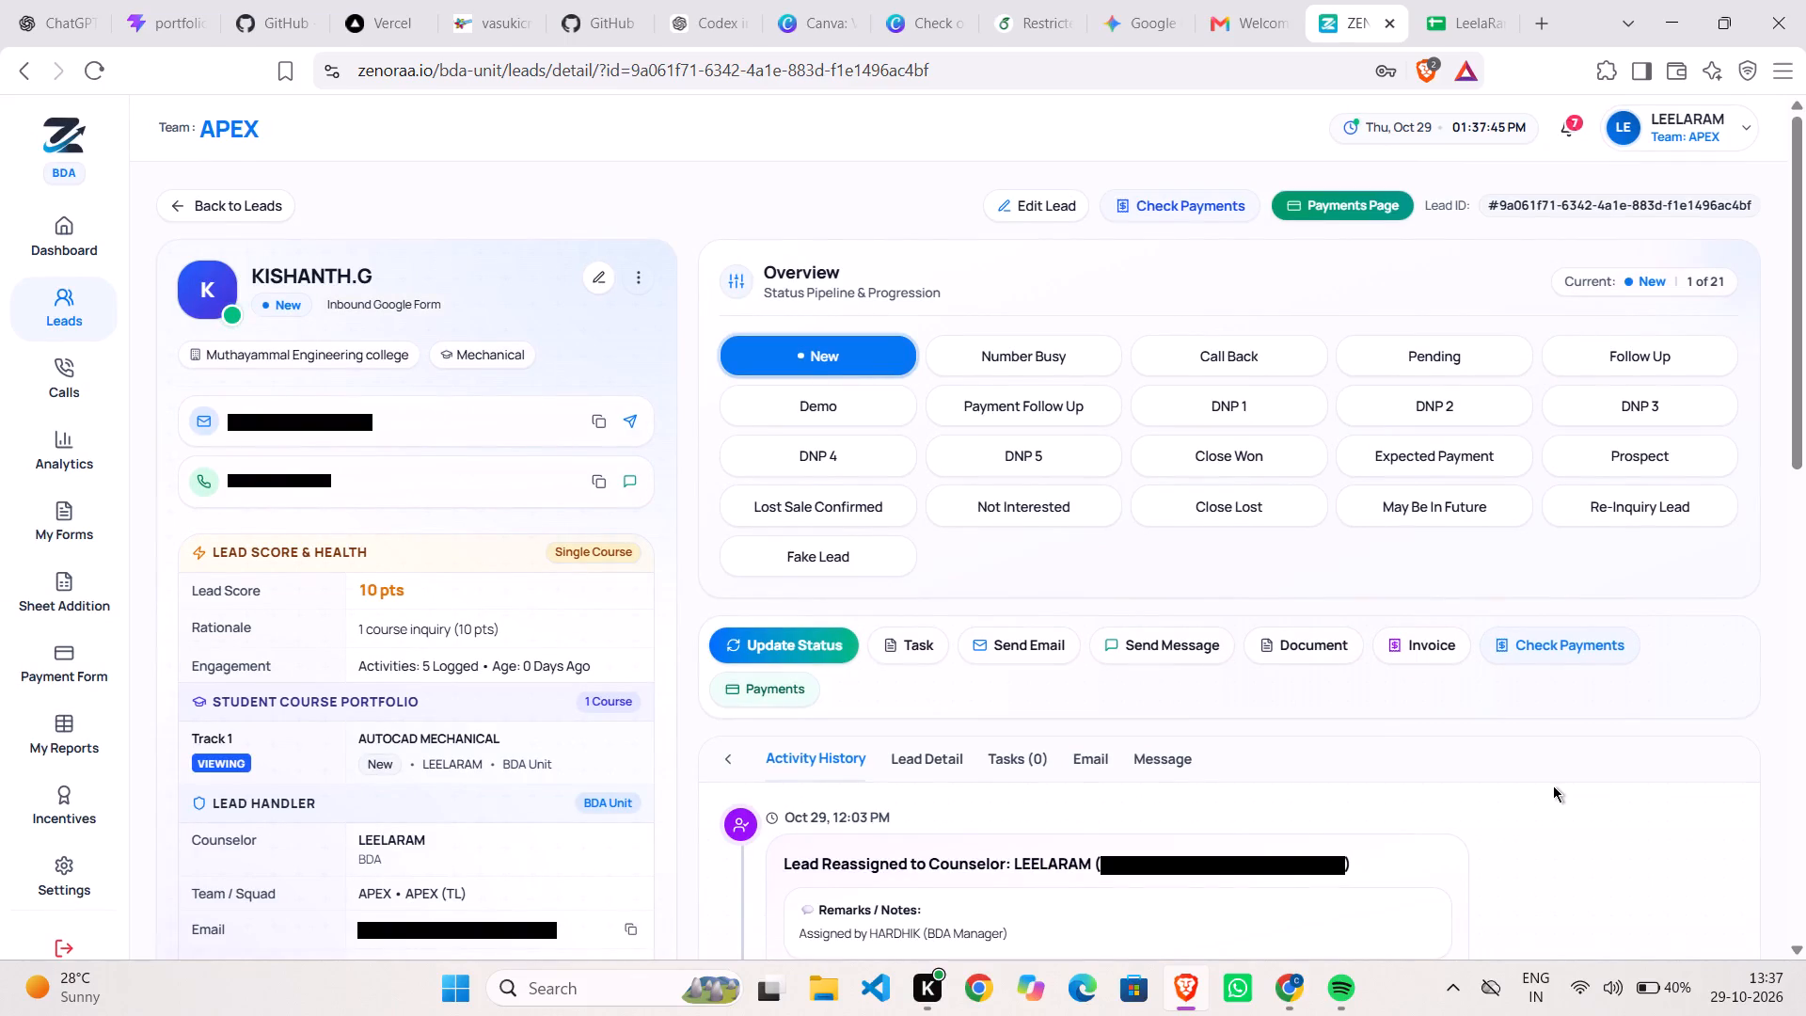
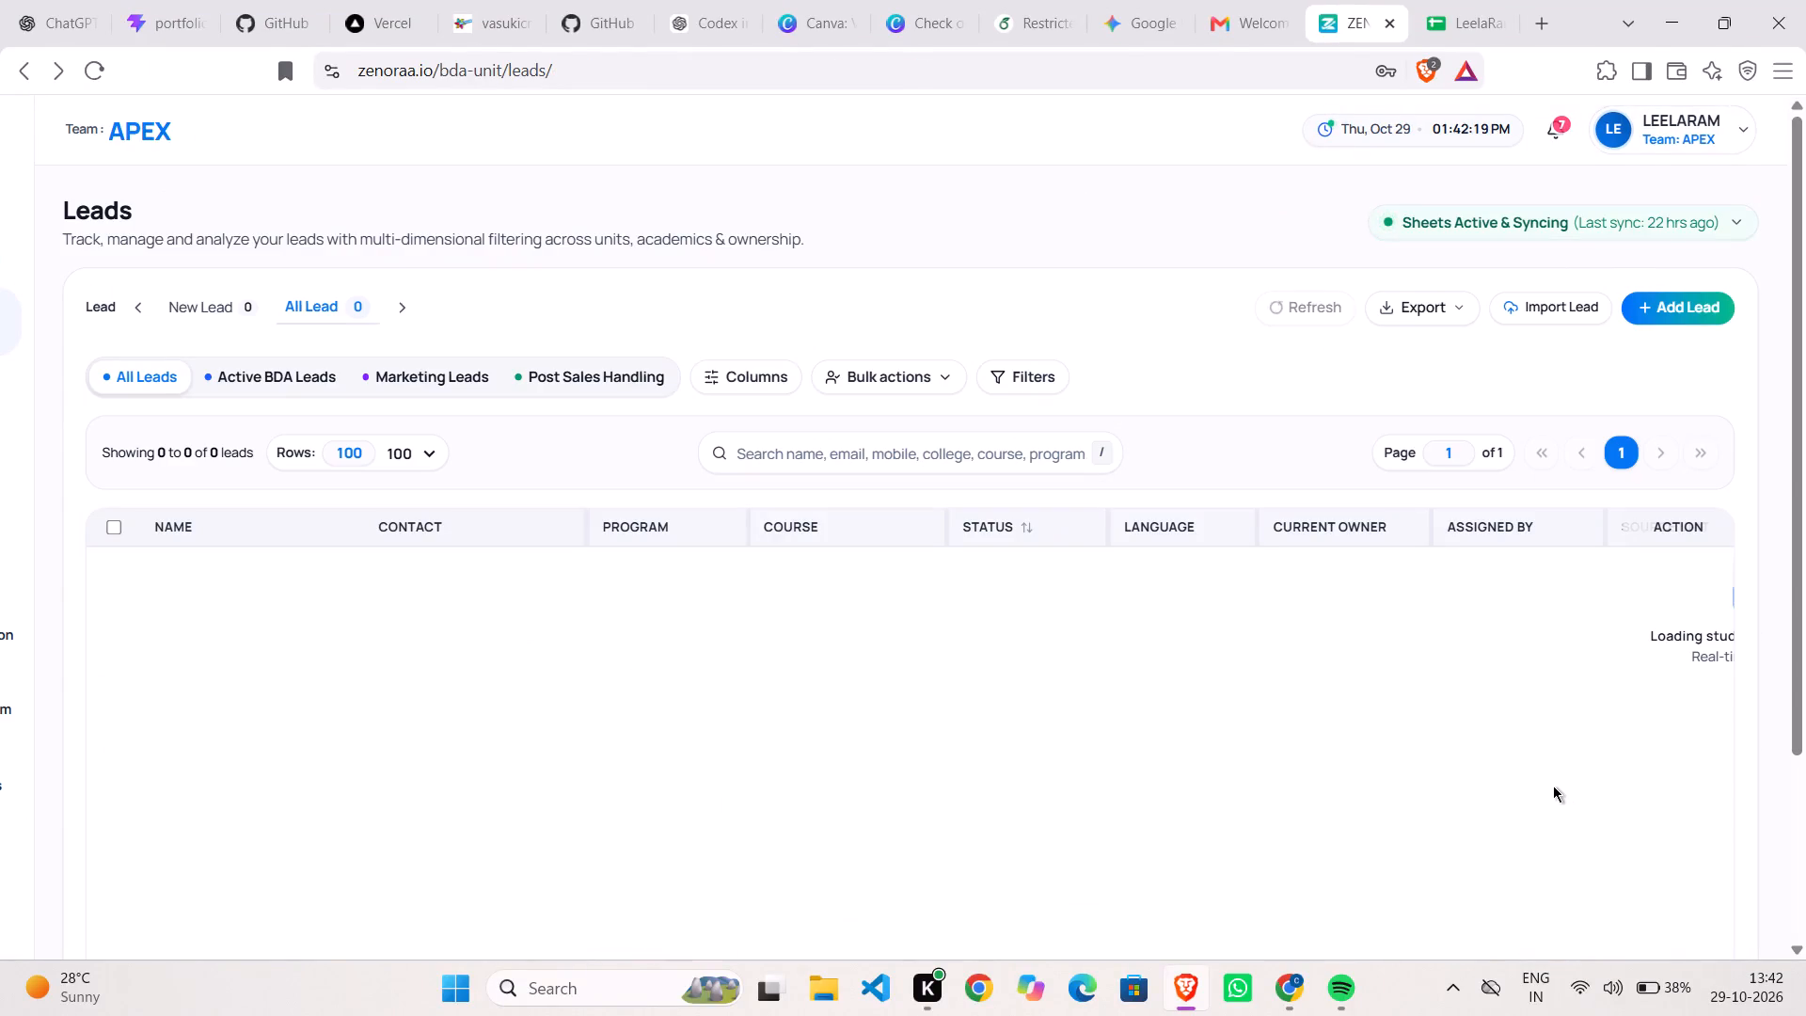
Show only the new leads in the leads table.
scroll(1553, 786, "left", 2)
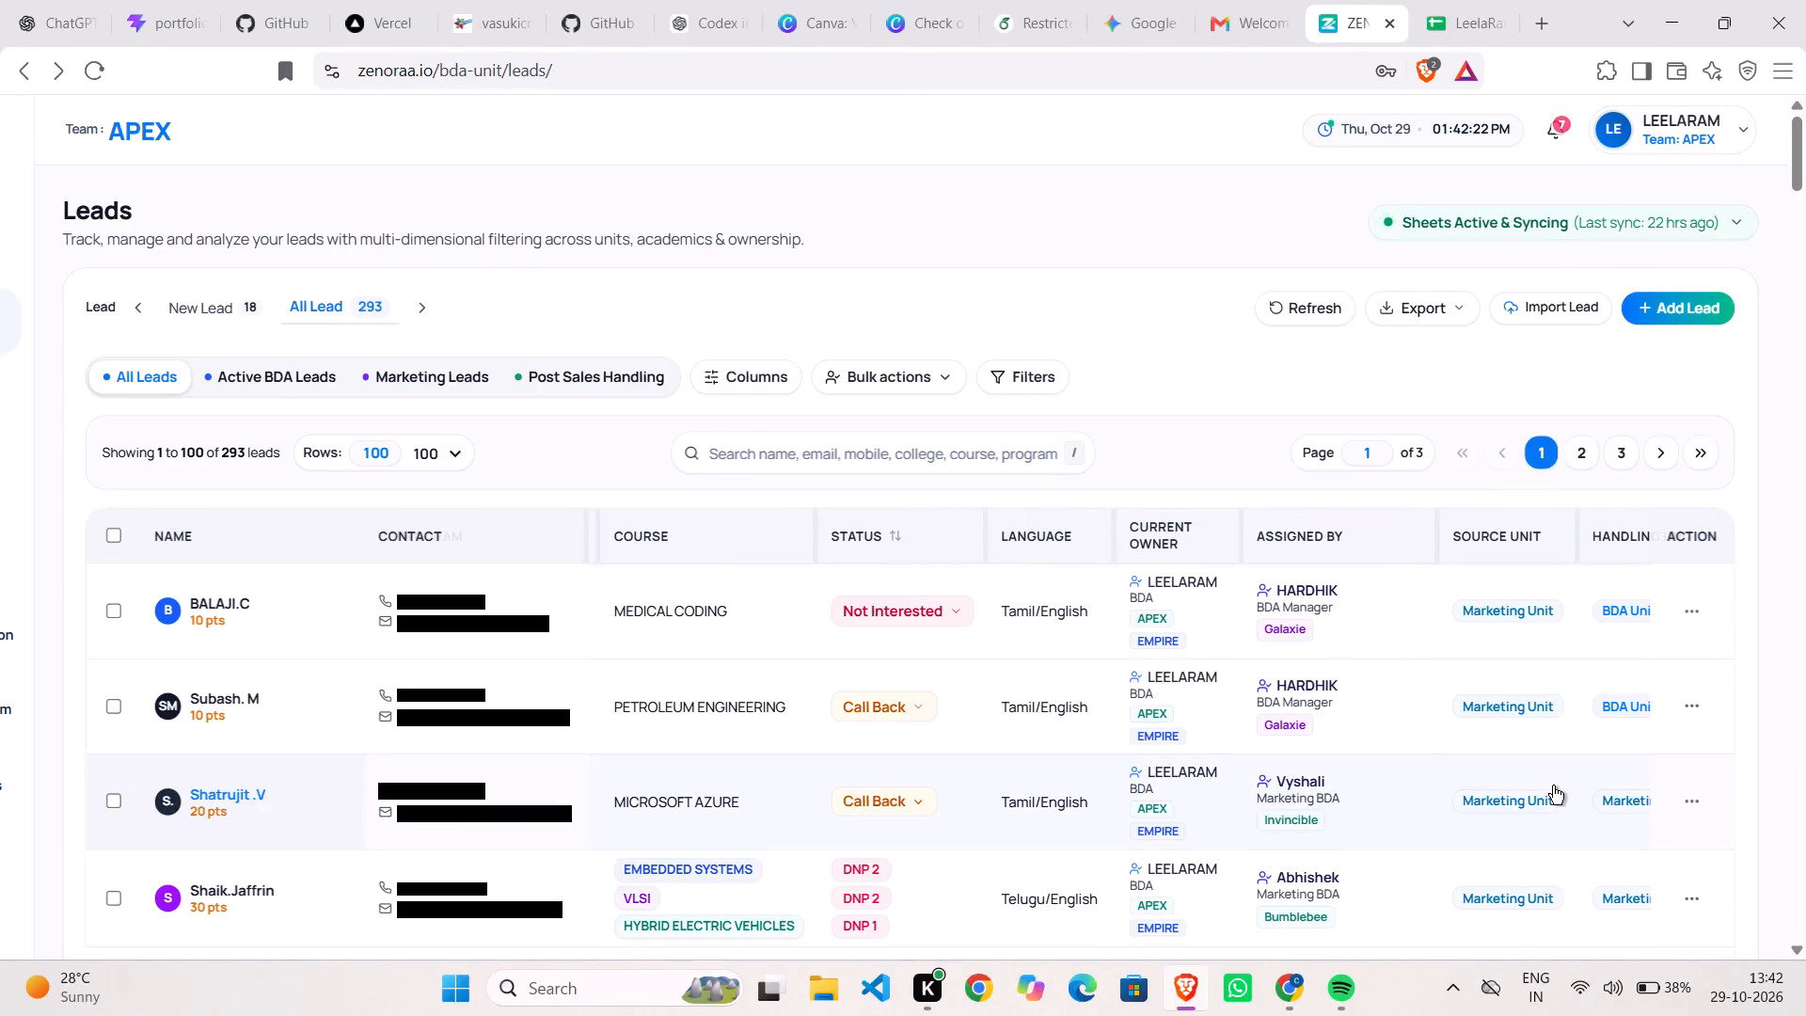
left_click(222, 302)
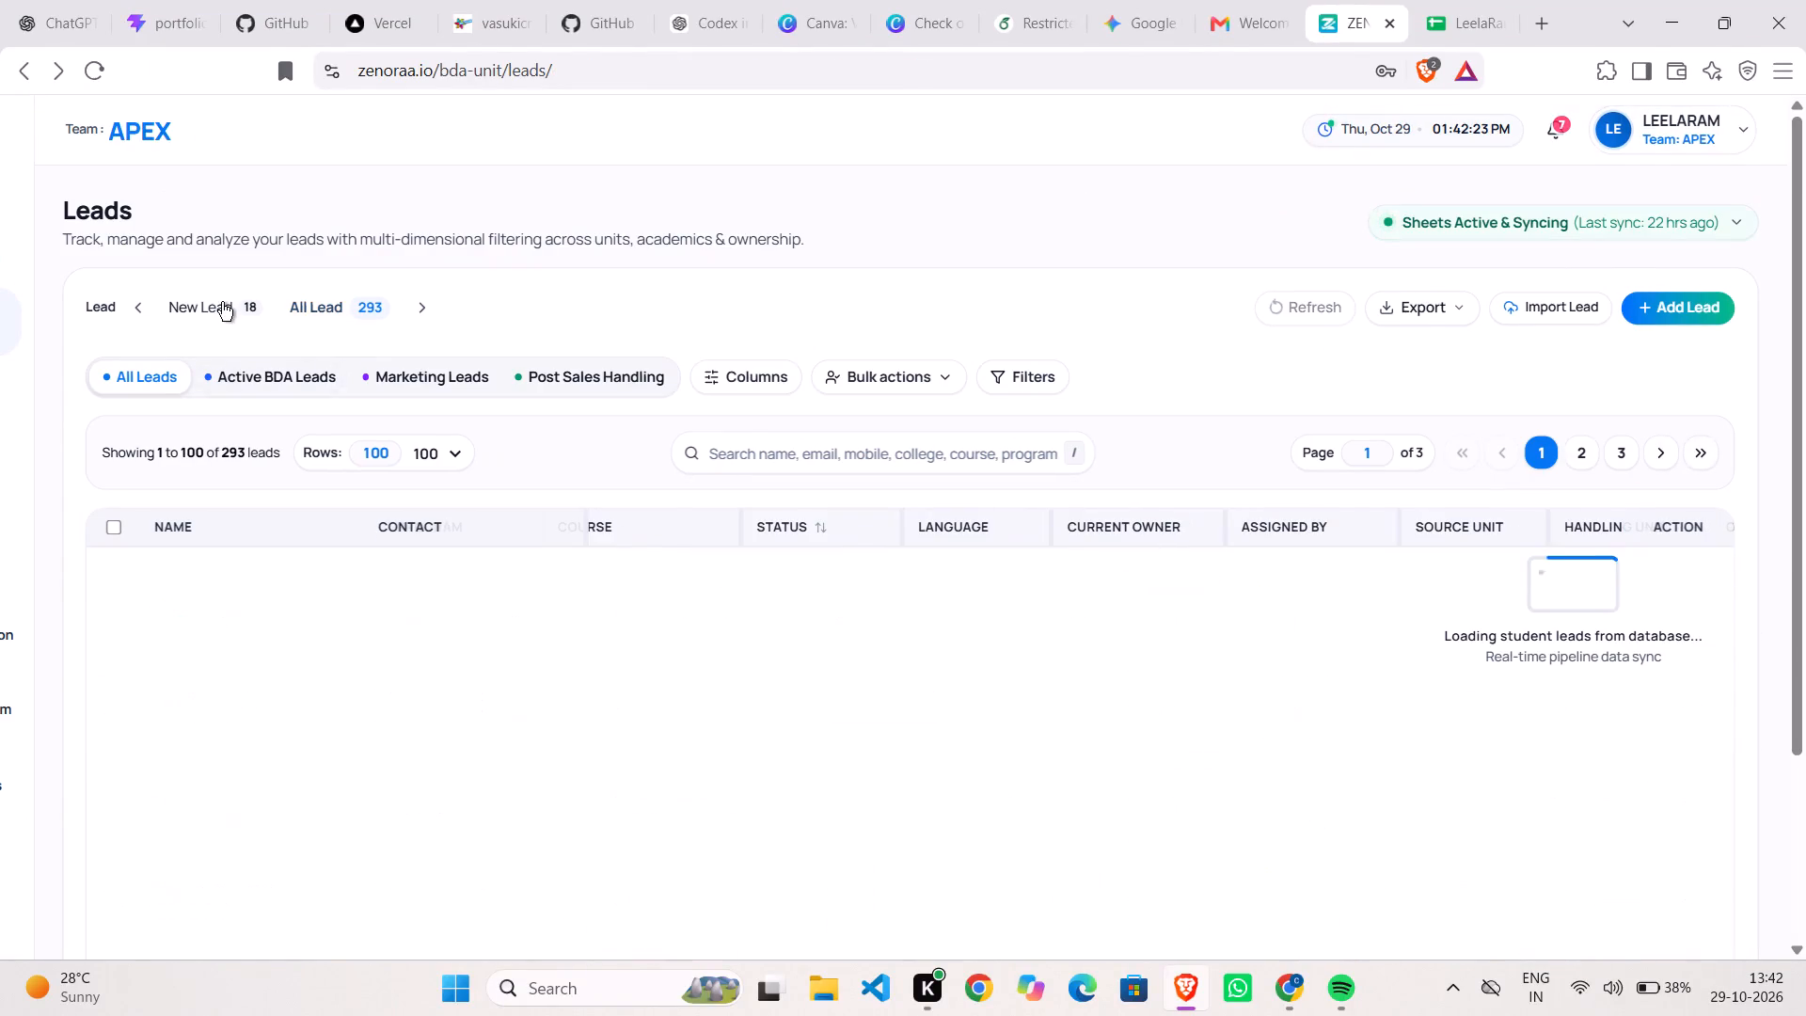
Examine the new leads down to the last row, including their course, status, owner, college and branch details.
scroll(581, 565, "down", 2)
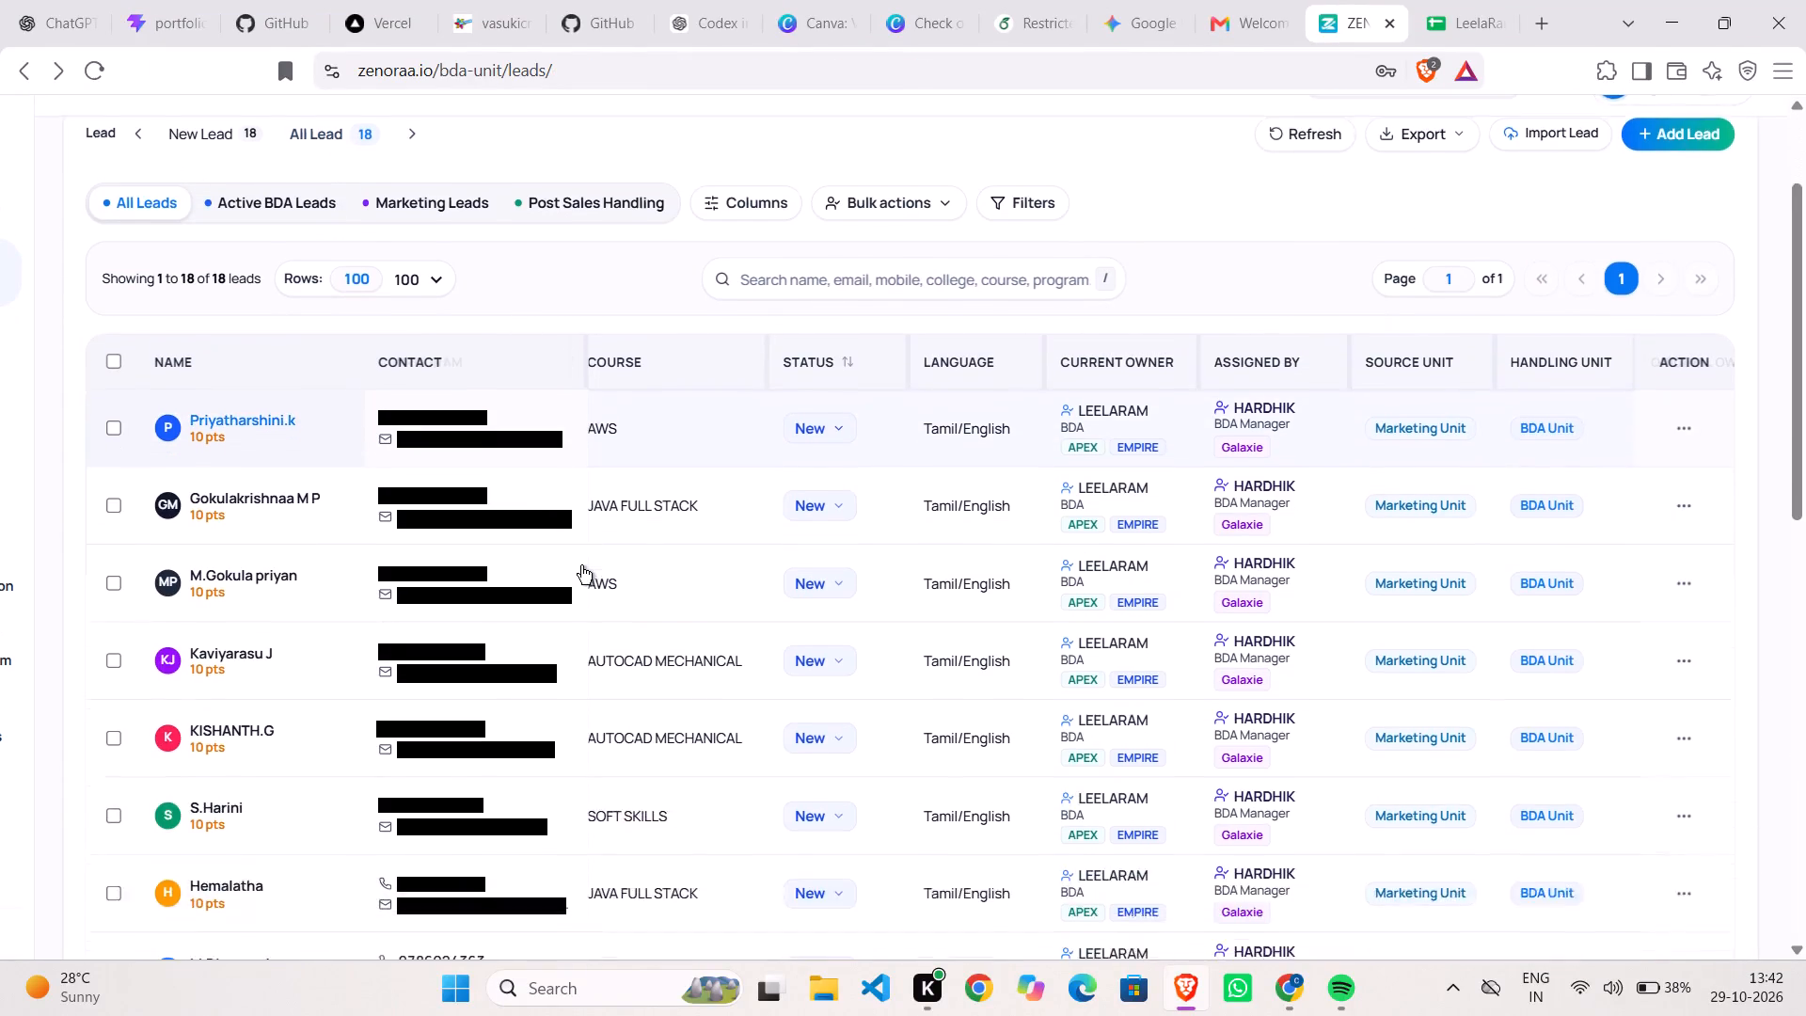
scroll(581, 565, "down", 2)
scroll(581, 565, "right", 7)
scroll(581, 565, "down", 6)
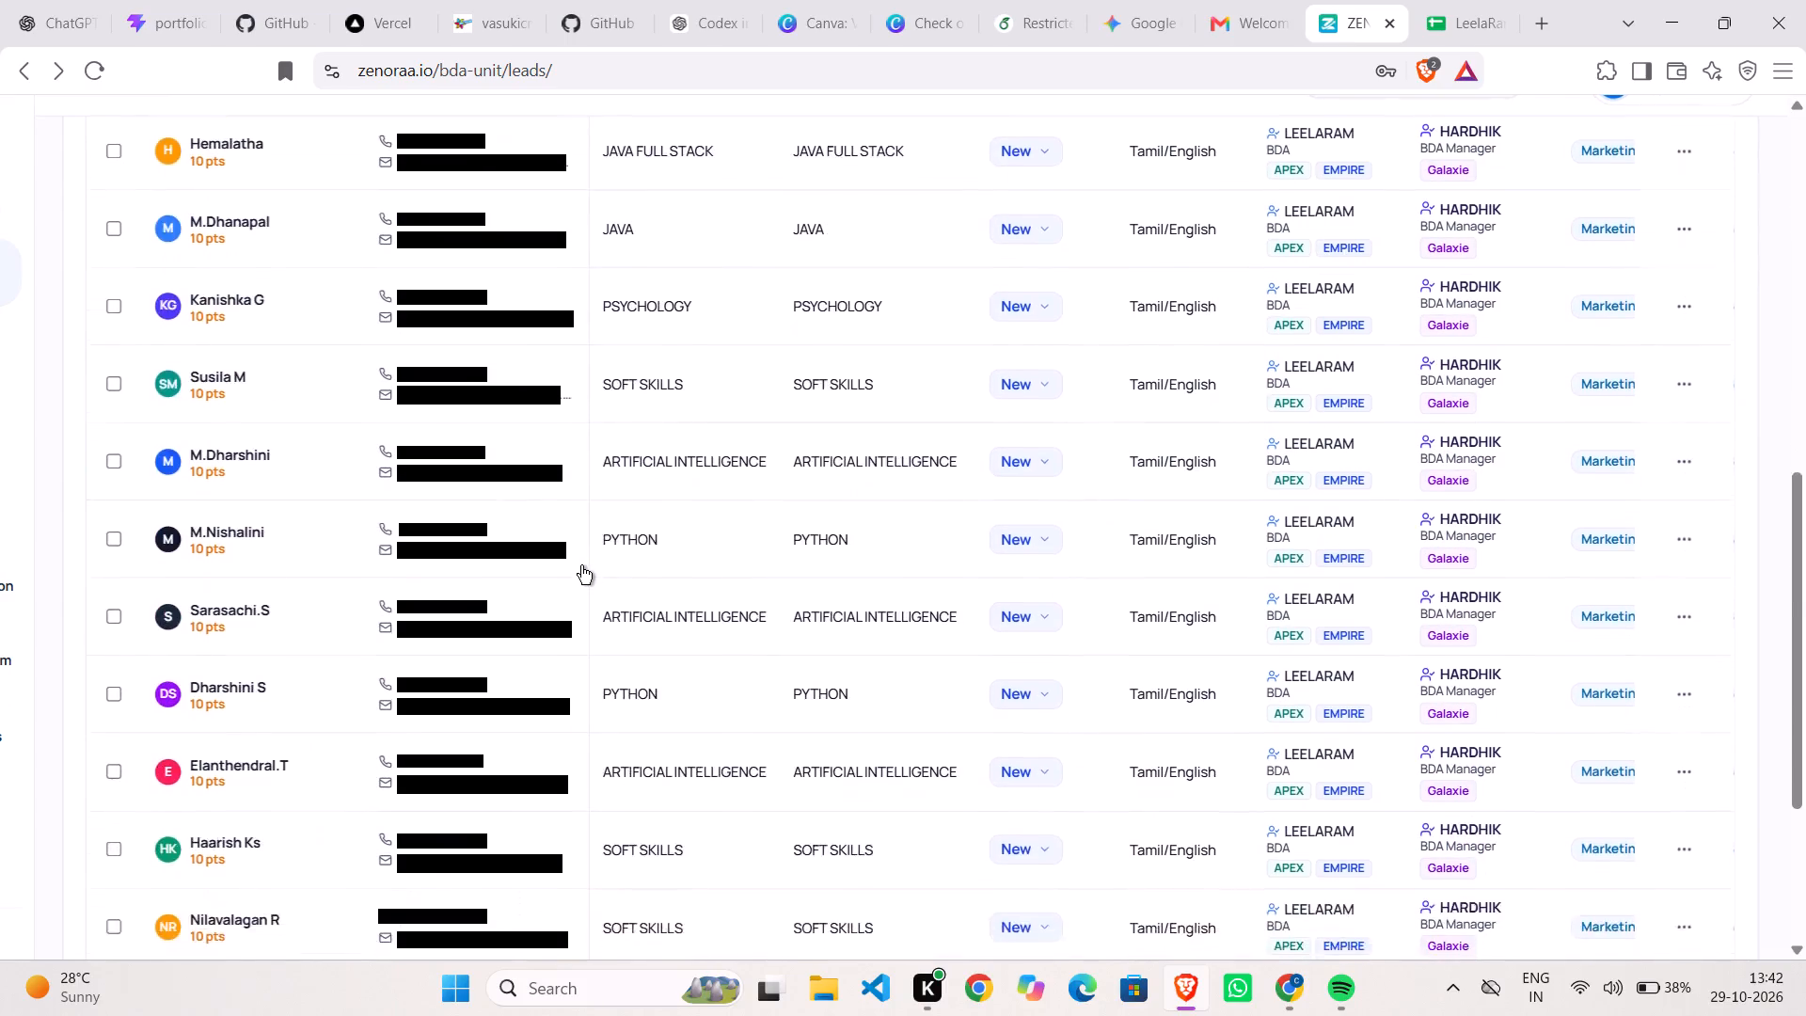
scroll(581, 565, "down", 5)
scroll(581, 565, "left", 3)
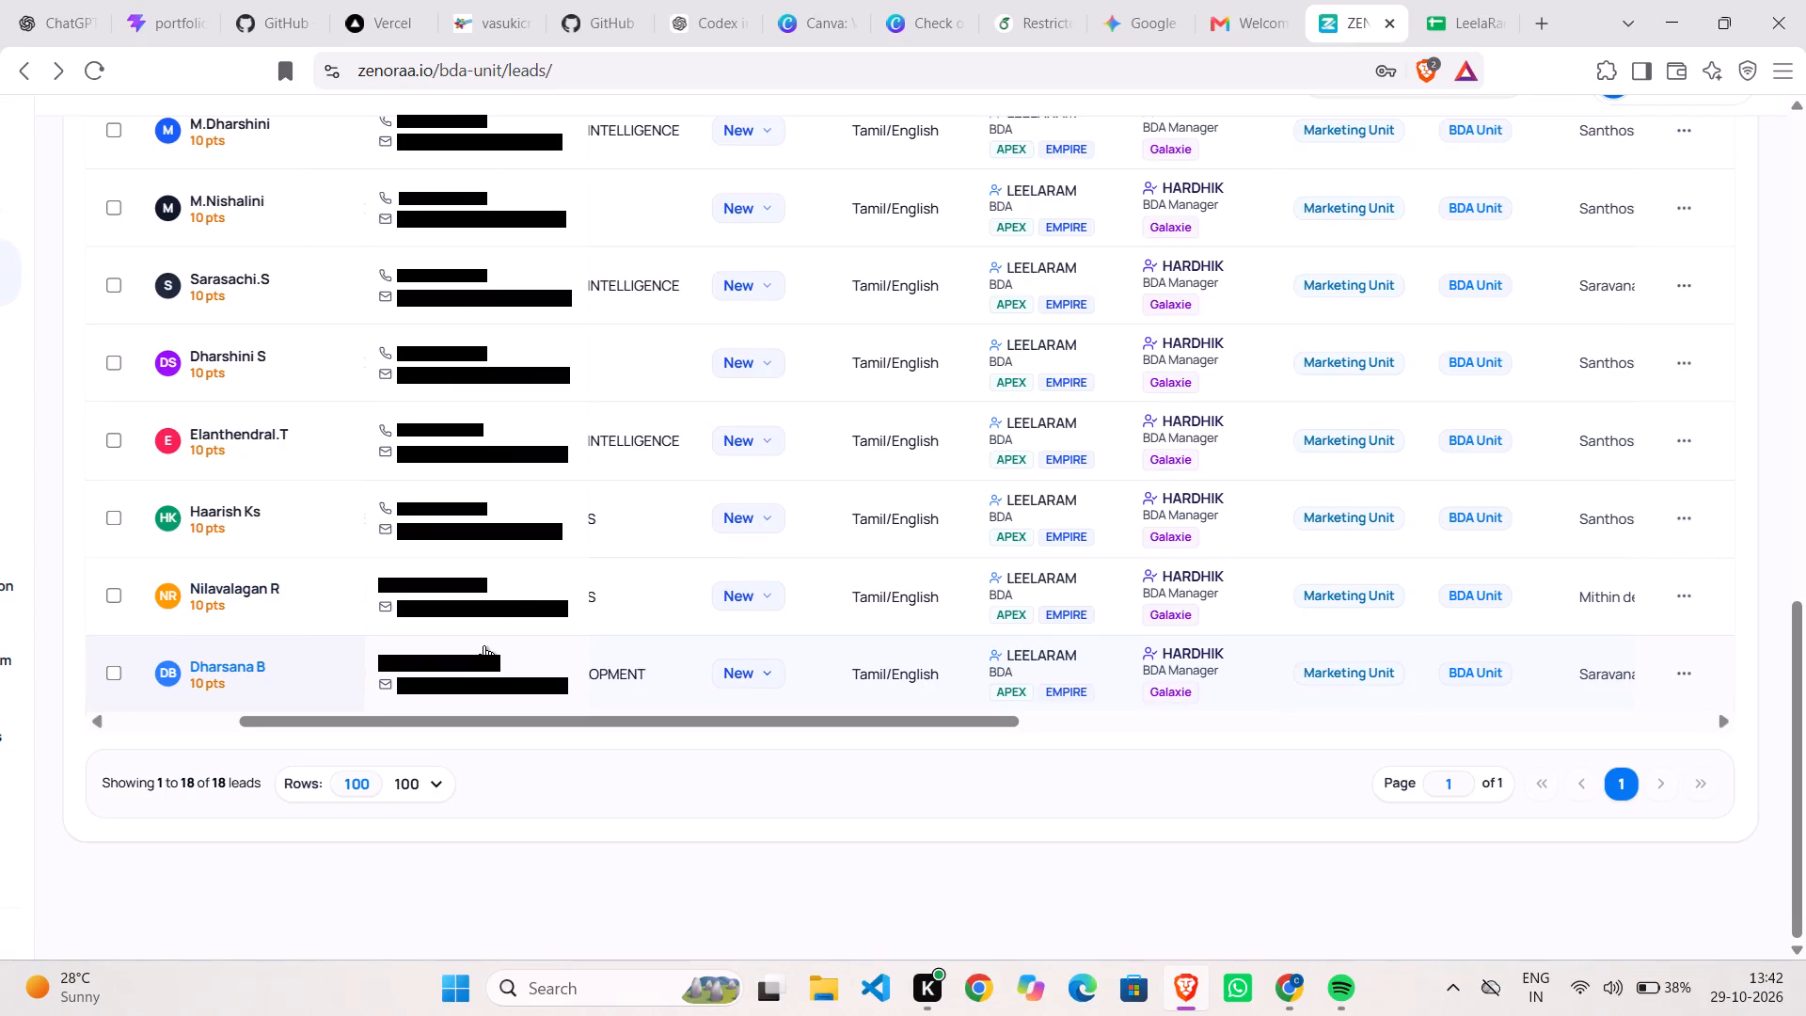
scroll(483, 646, "left", 4)
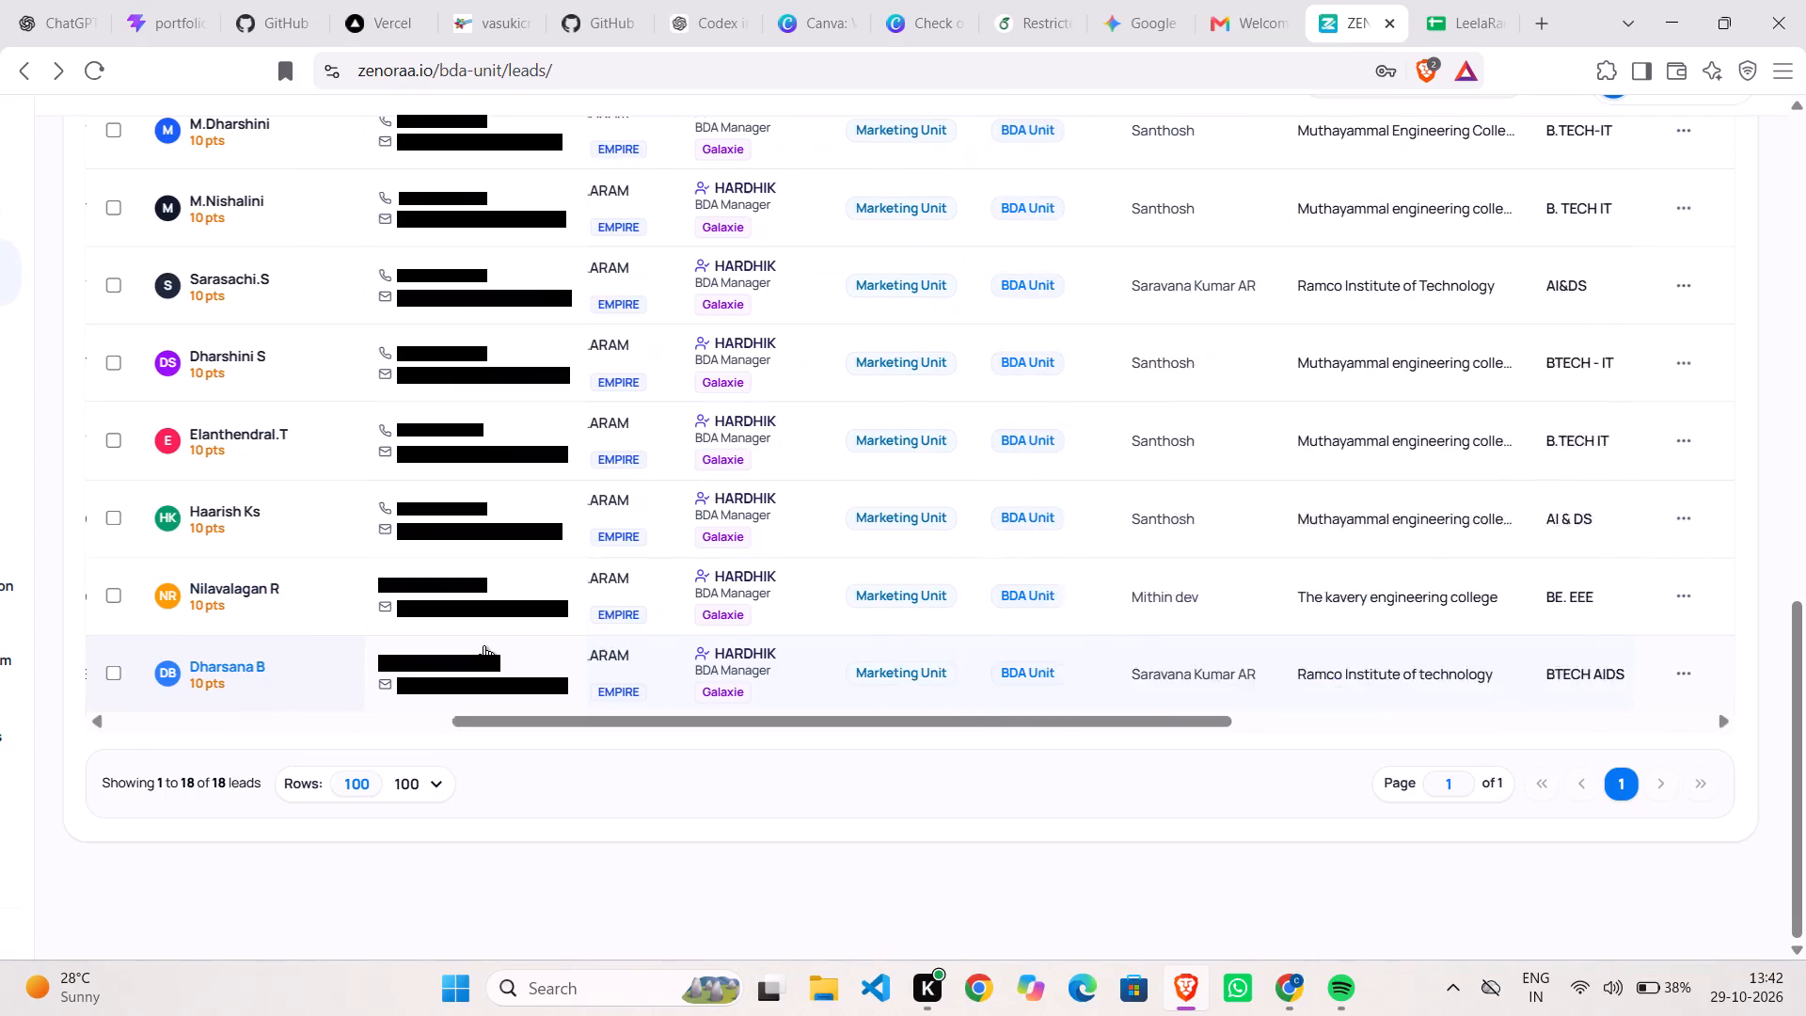
scroll(483, 646, "right", 1)
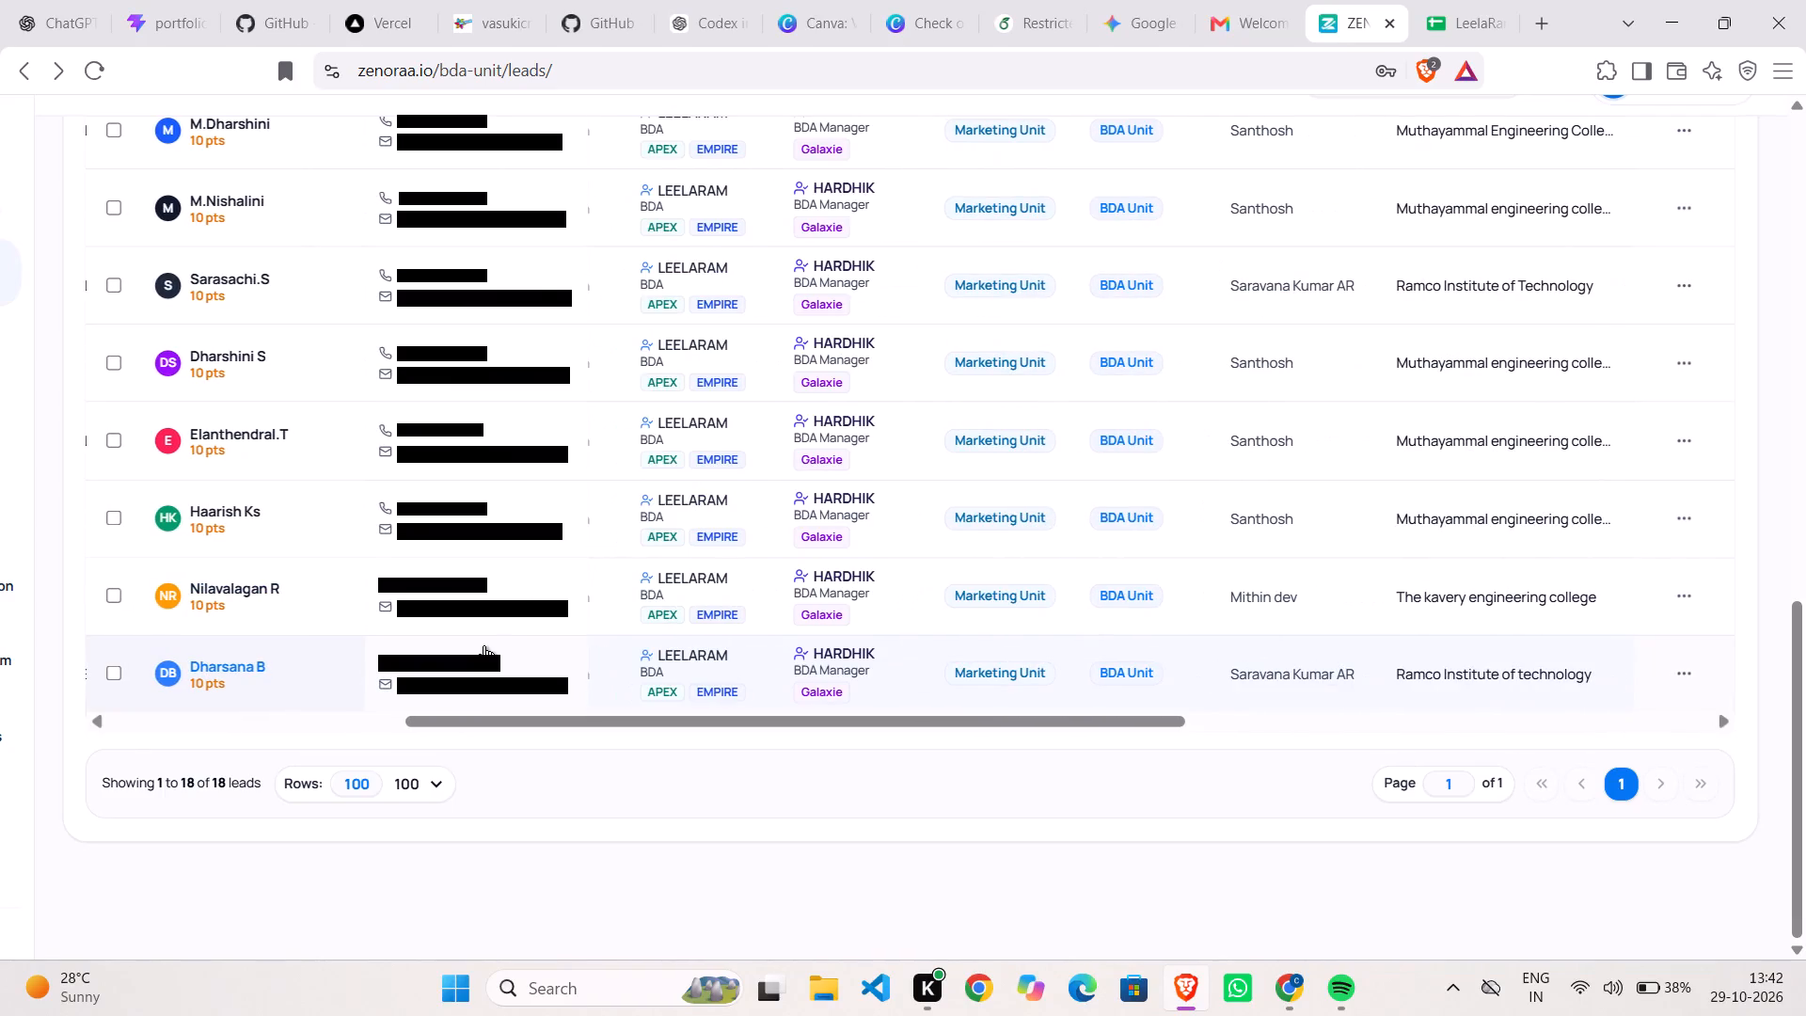
scroll(483, 646, "right", 3)
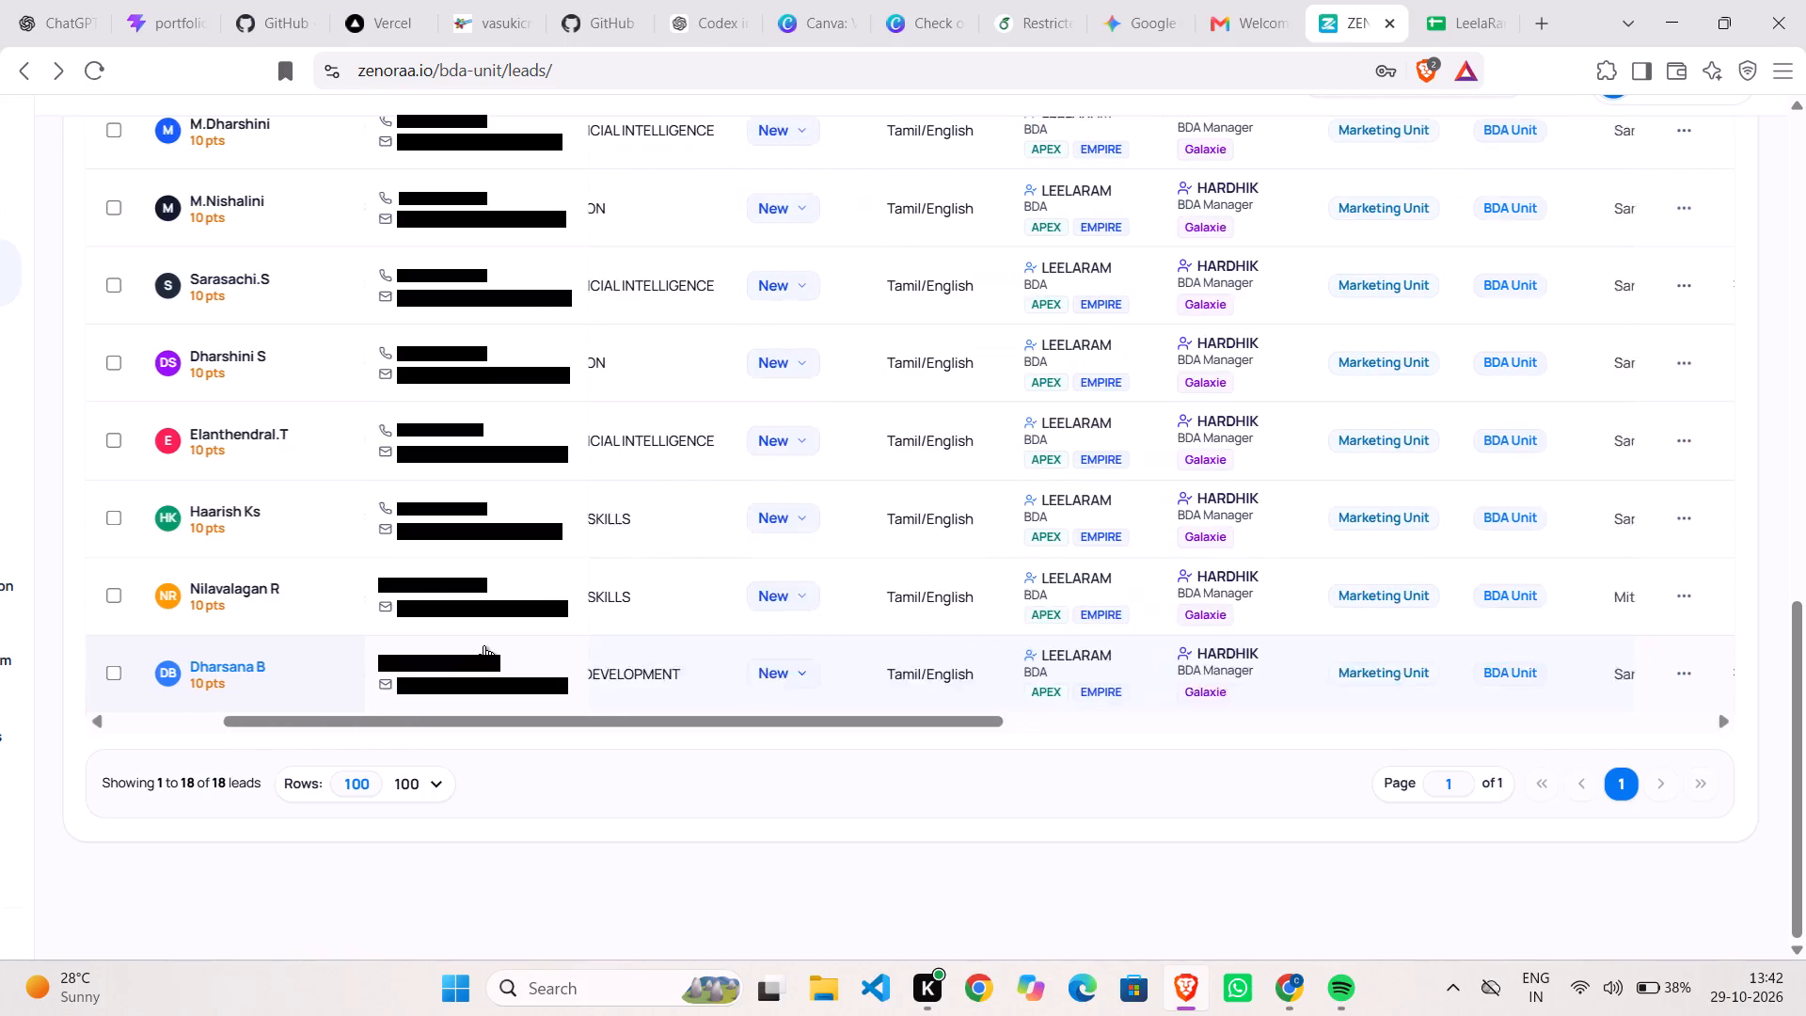
scroll(483, 646, "right", 2)
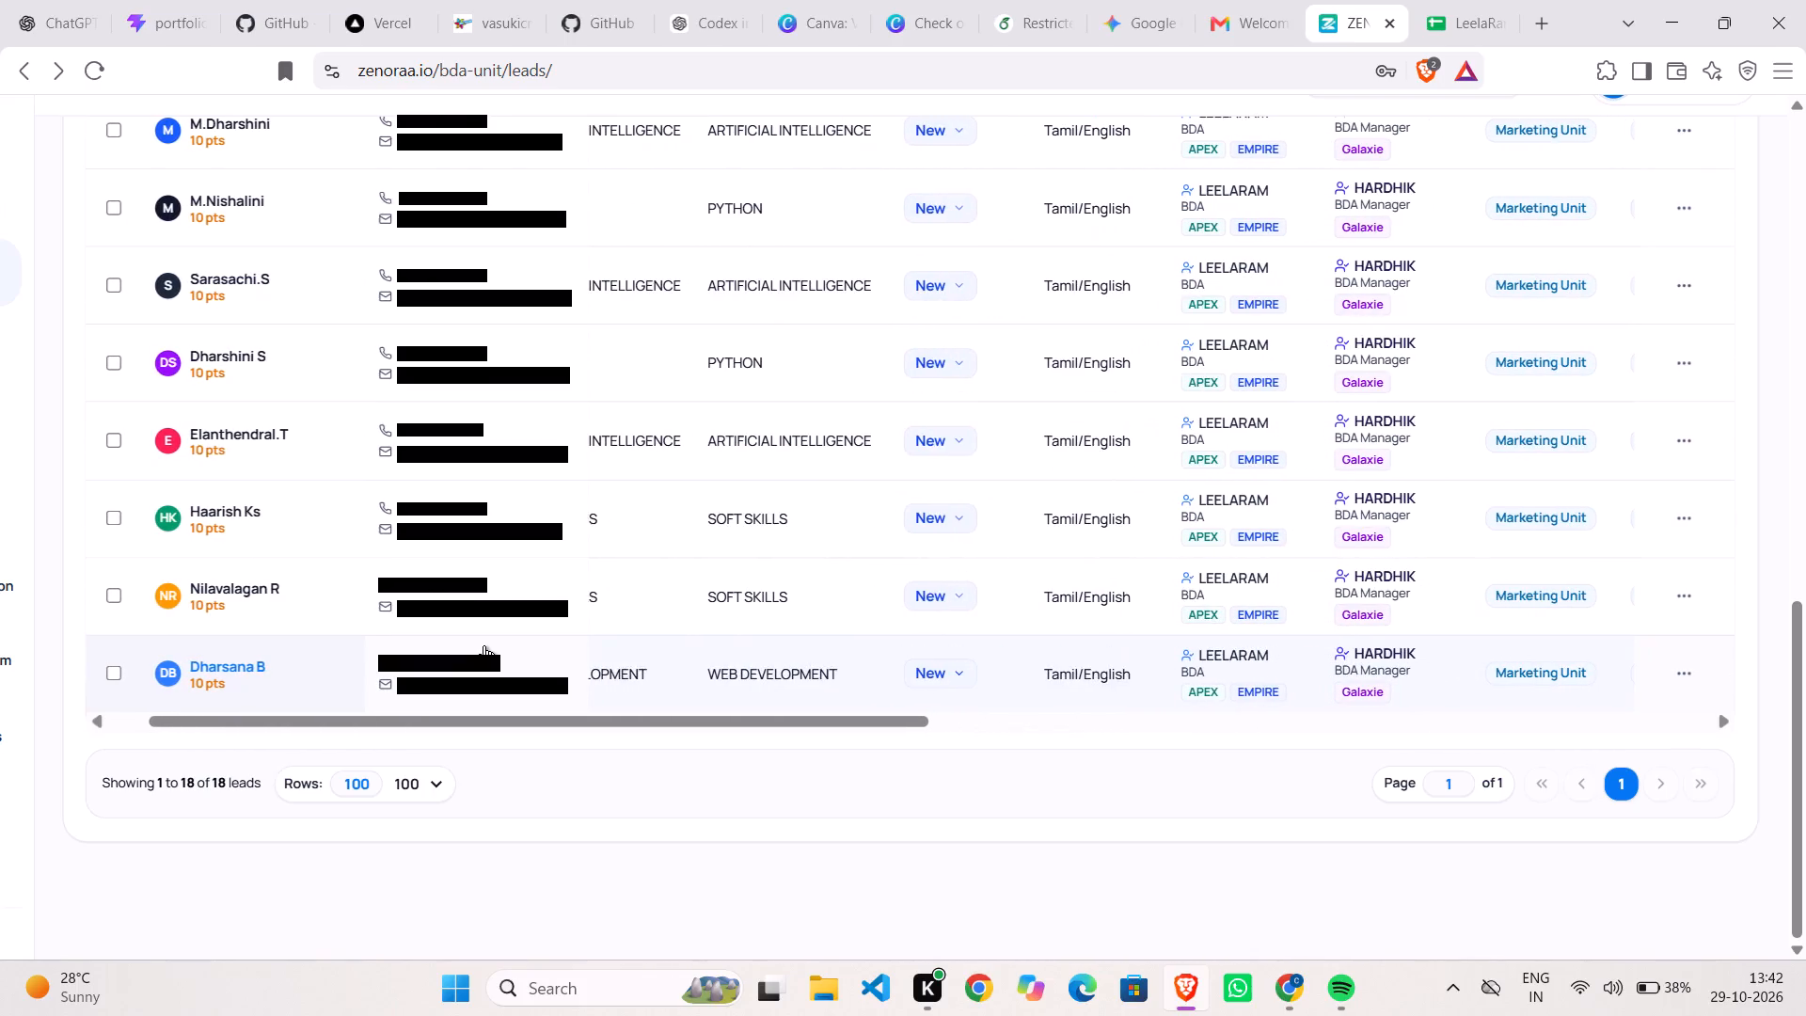
scroll(483, 646, "right", 3)
scroll(483, 646, "left", 7)
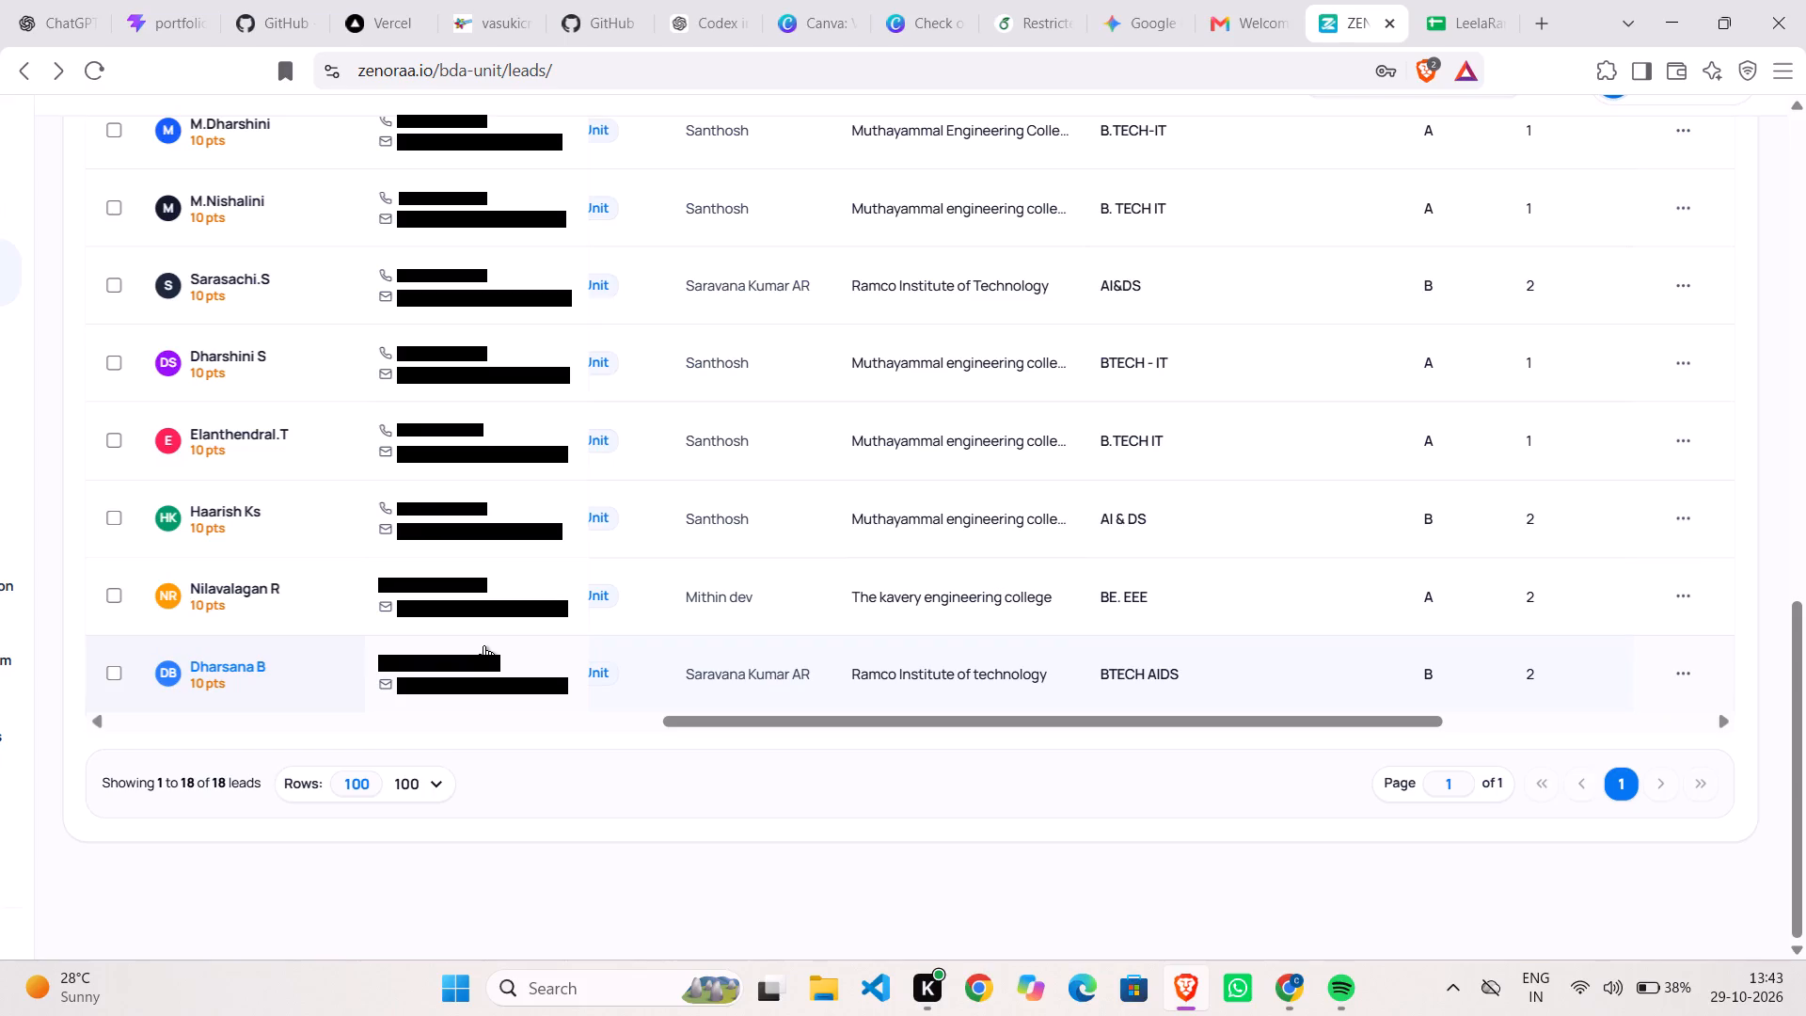
Update the last new lead, the Web Development one, to status DNP 2 with the call remark "DNP" and save.
scroll(811, 630, "right", 2)
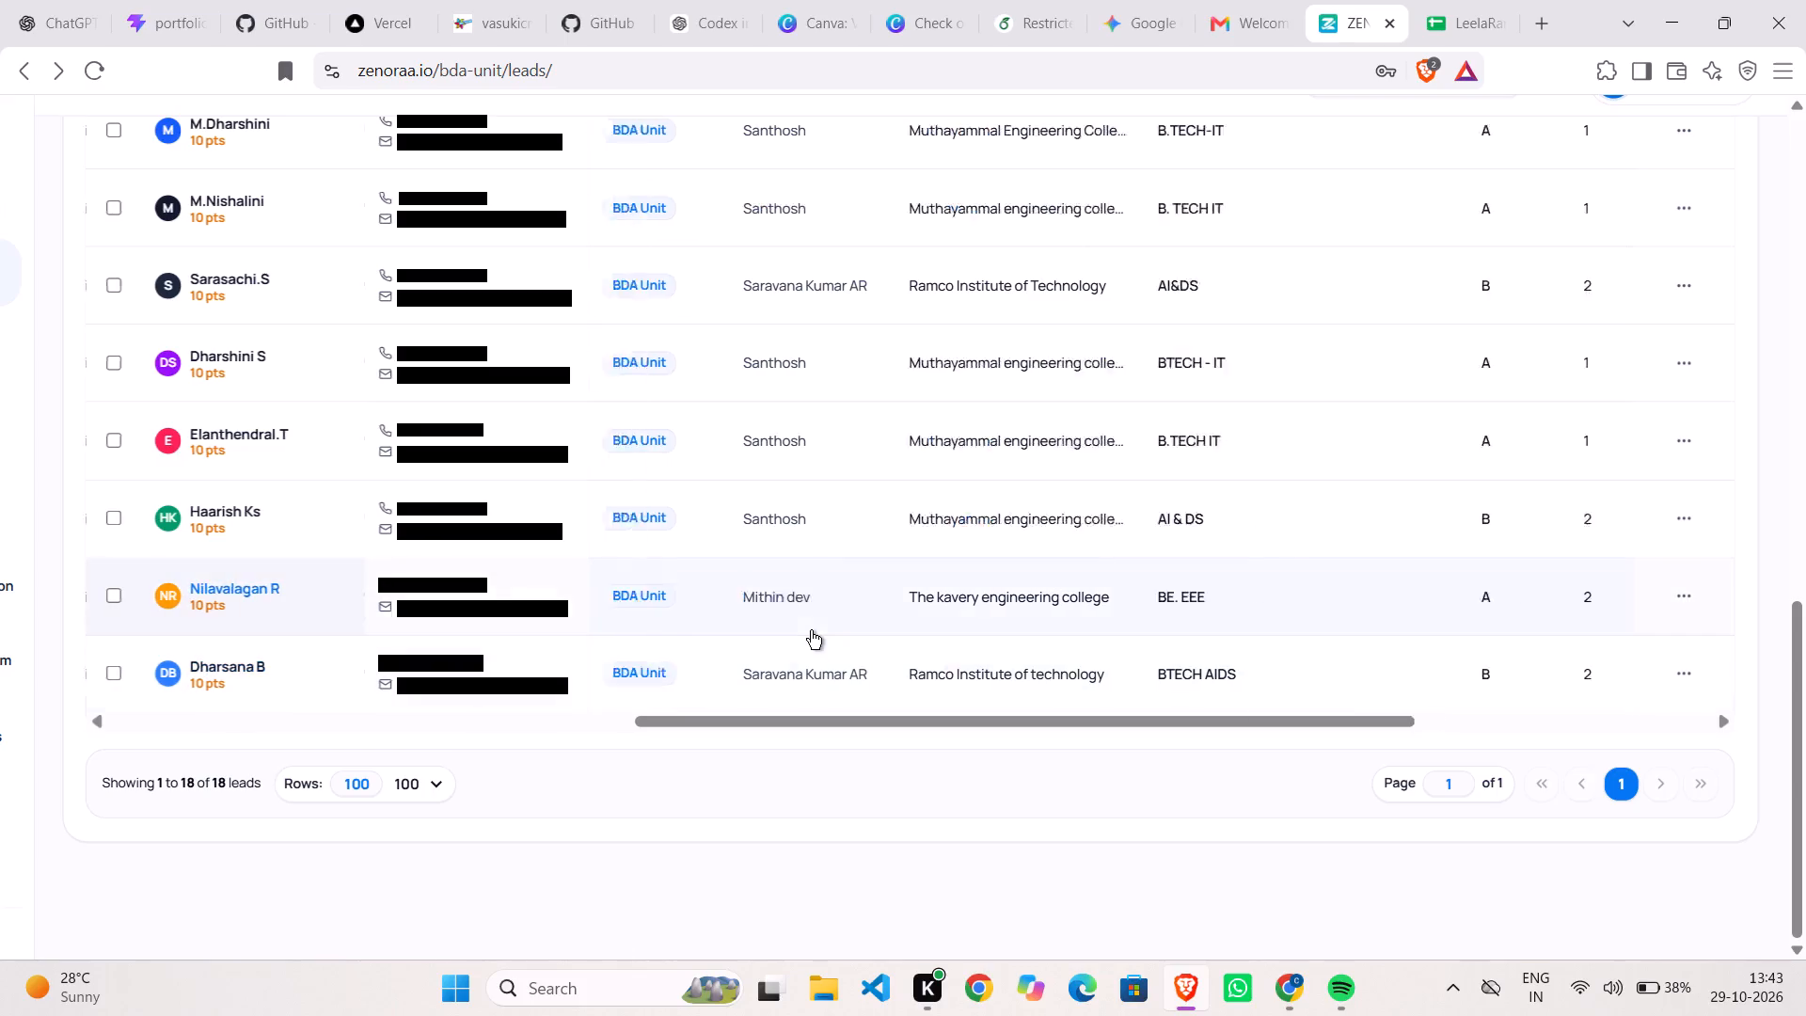
scroll(811, 630, "right", 4)
left_click(771, 672)
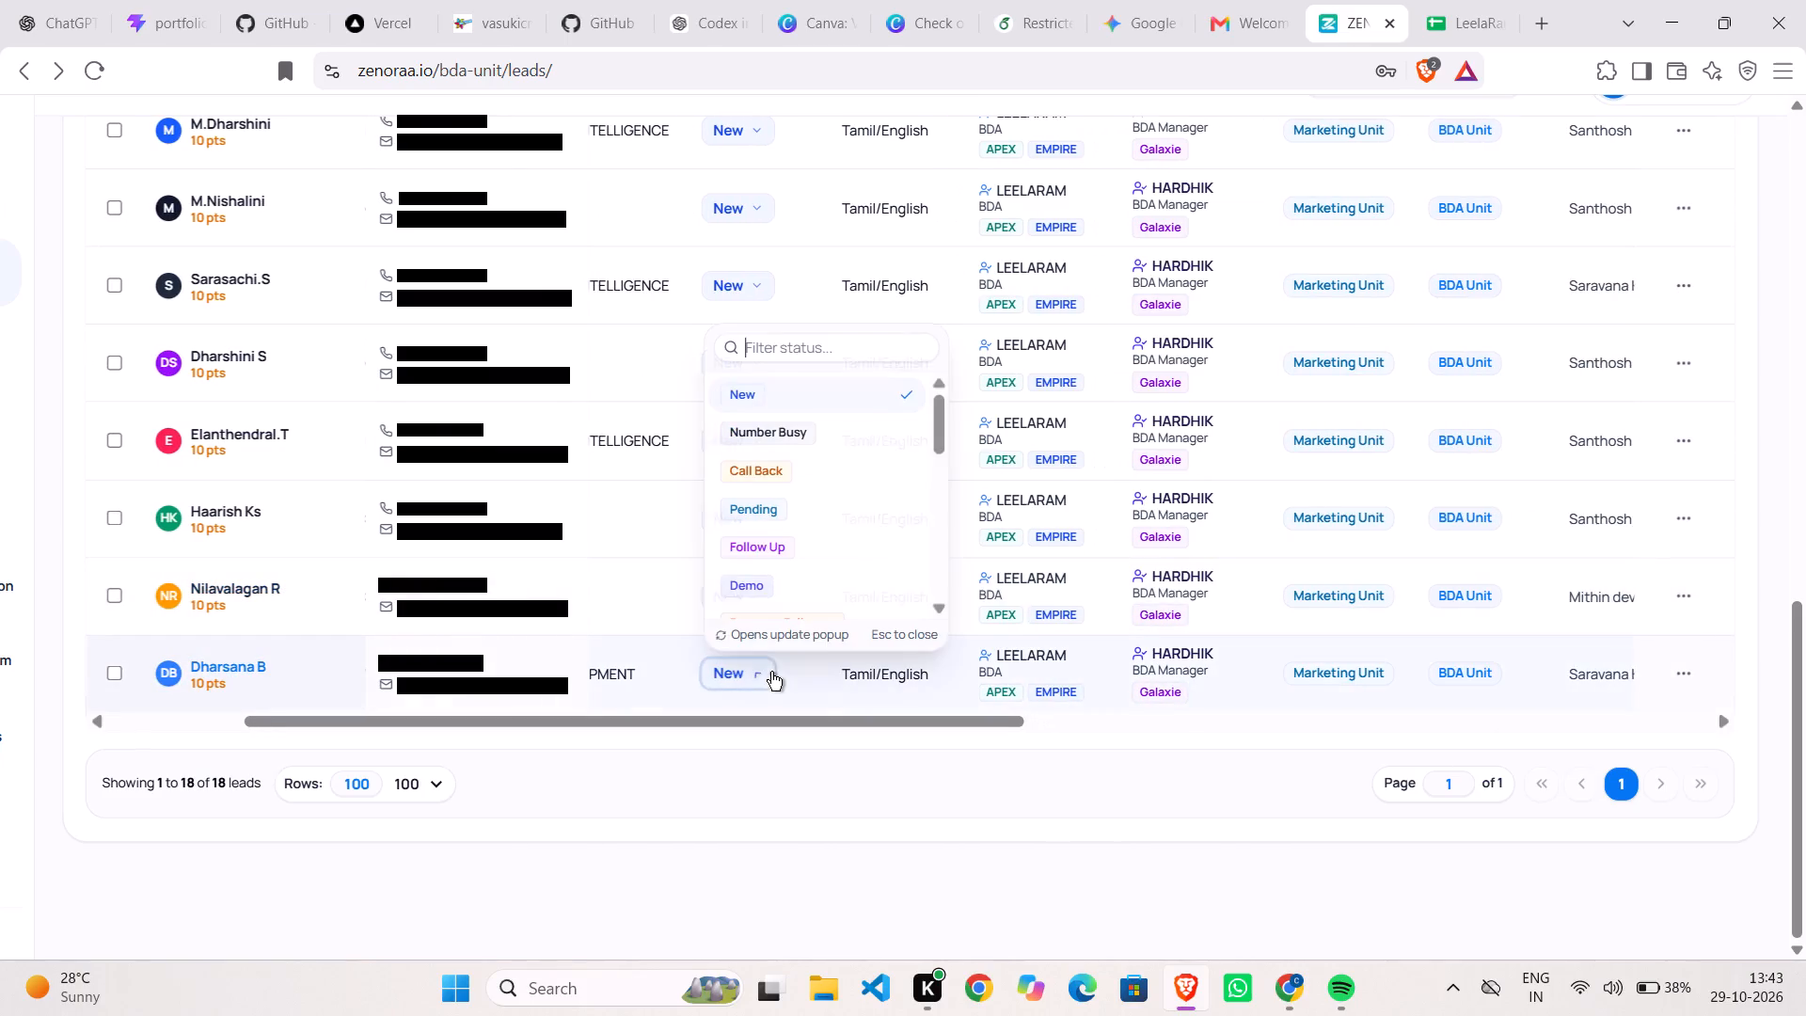
scroll(816, 503, "down", 2)
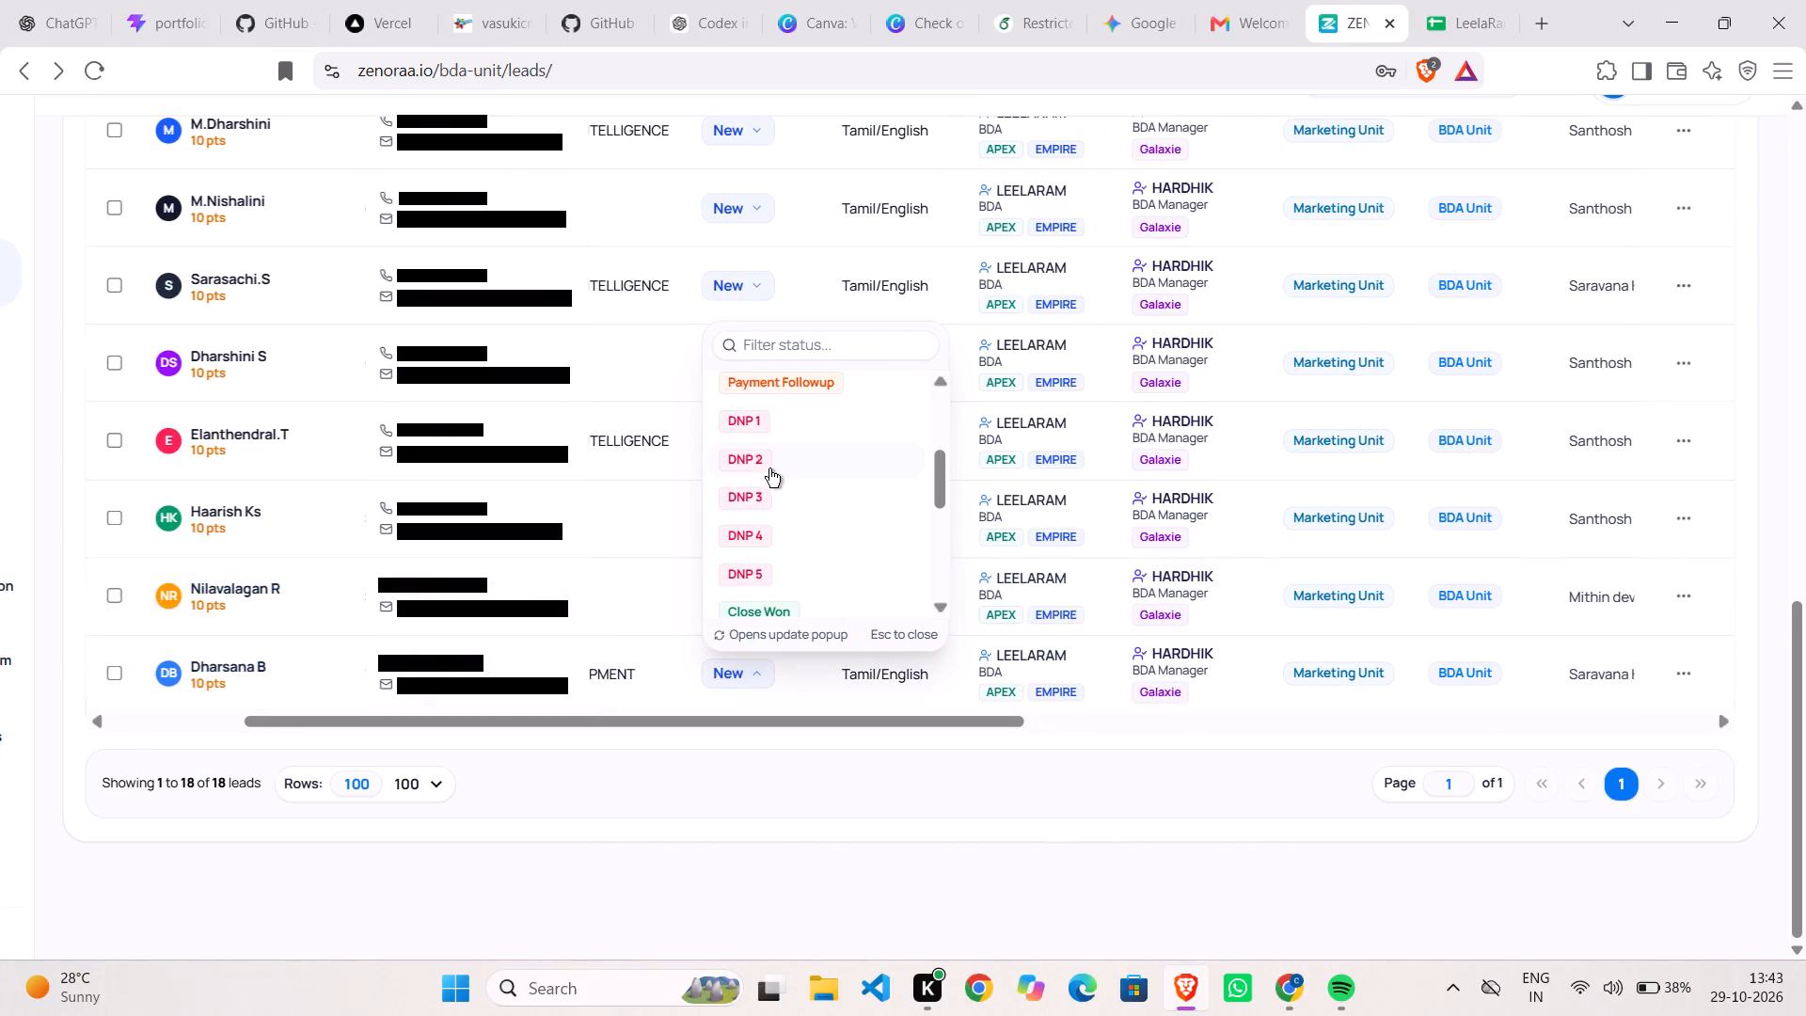
left_click(766, 468)
left_click(766, 468)
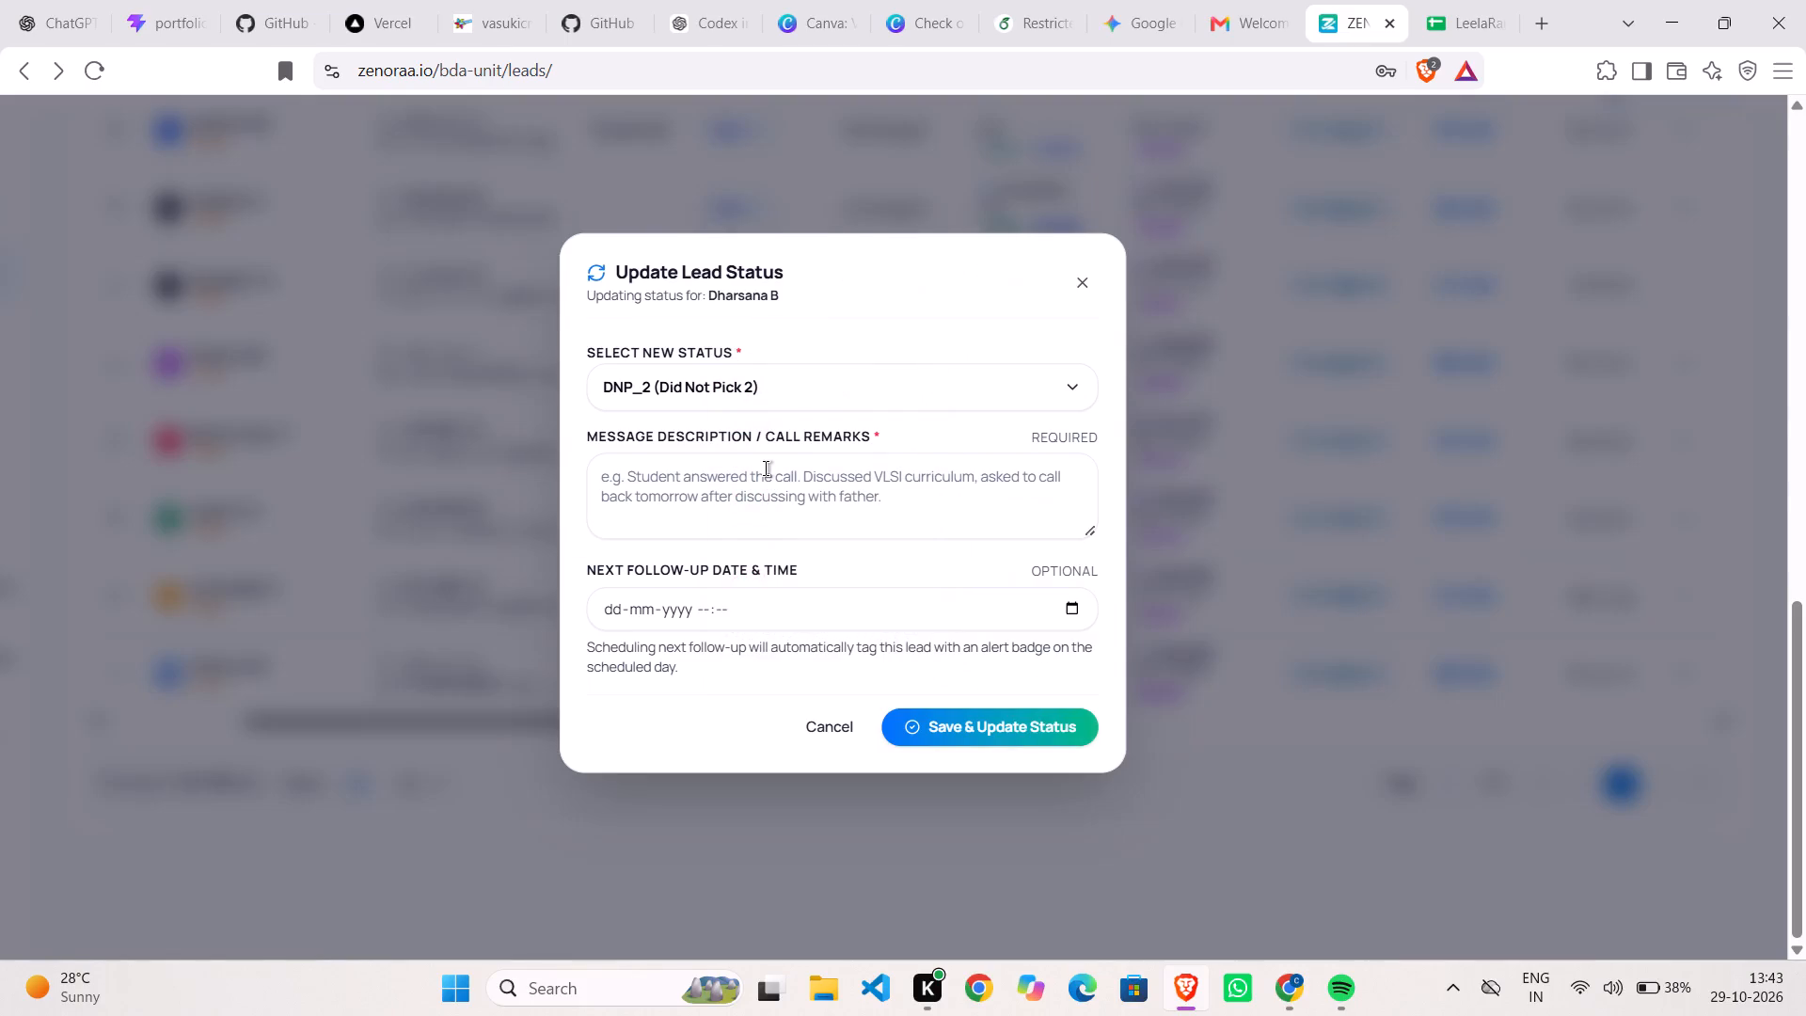
type("DNP")
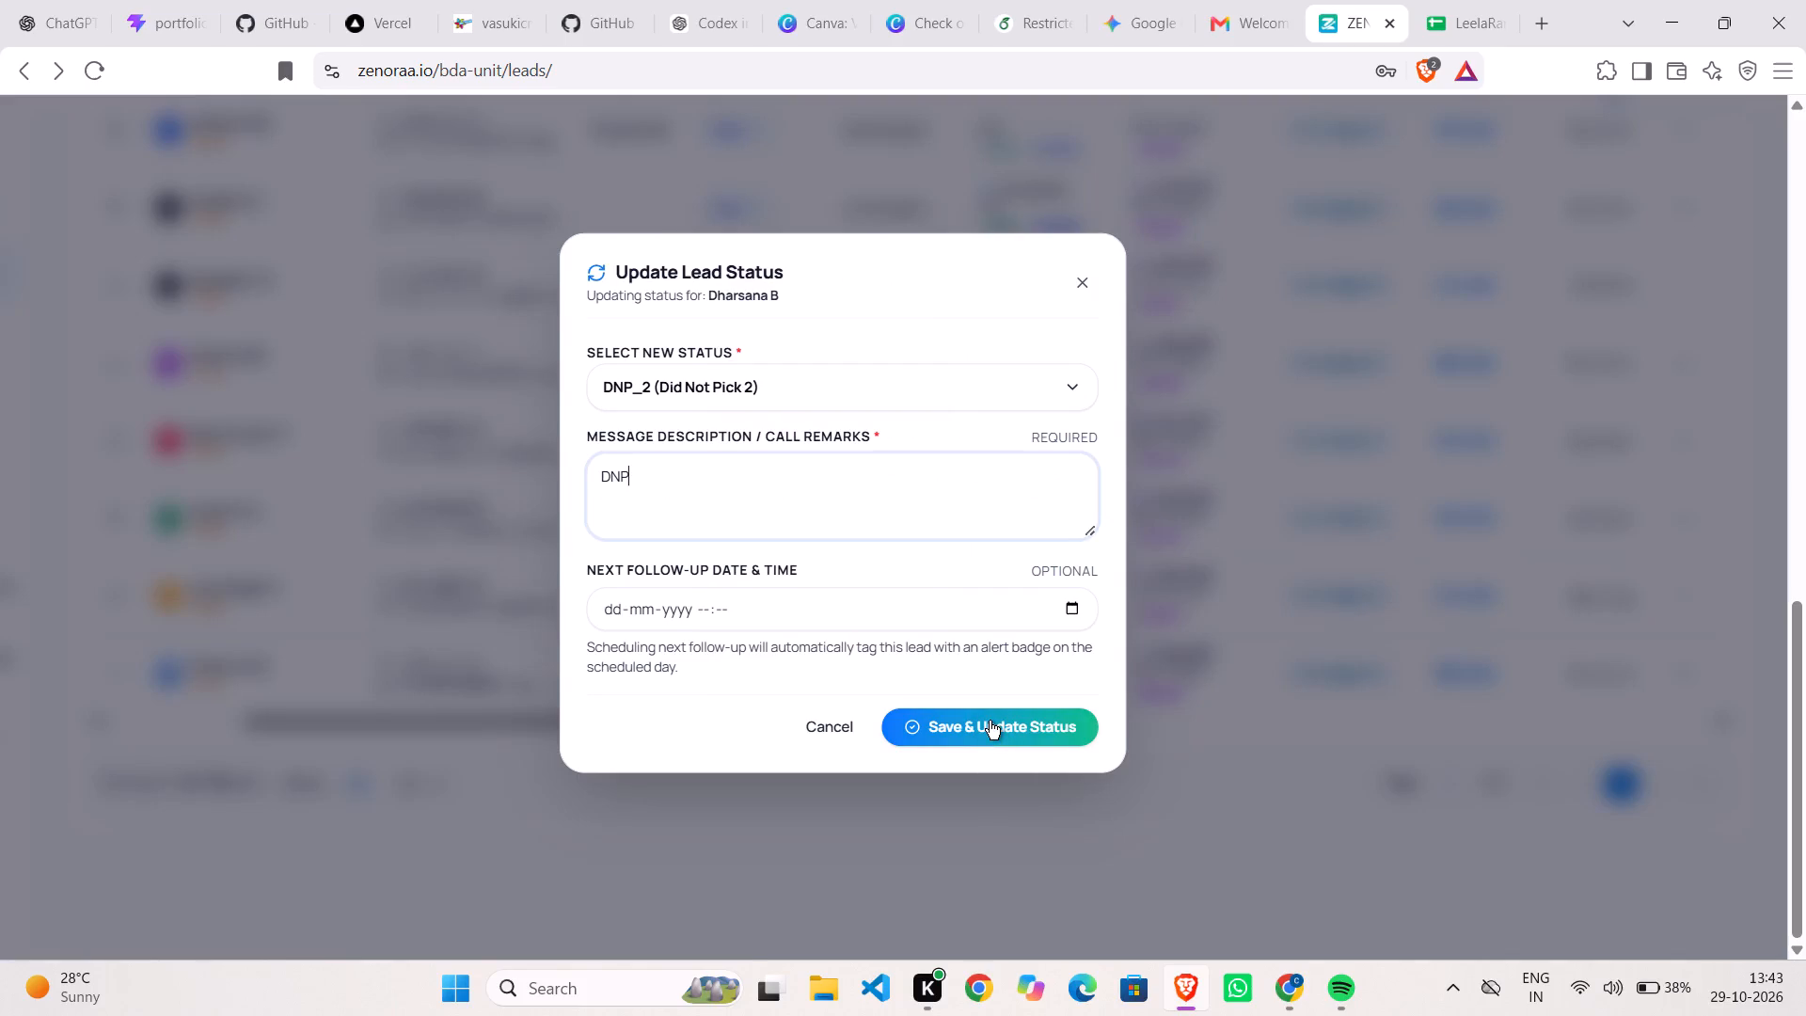
left_click(990, 721)
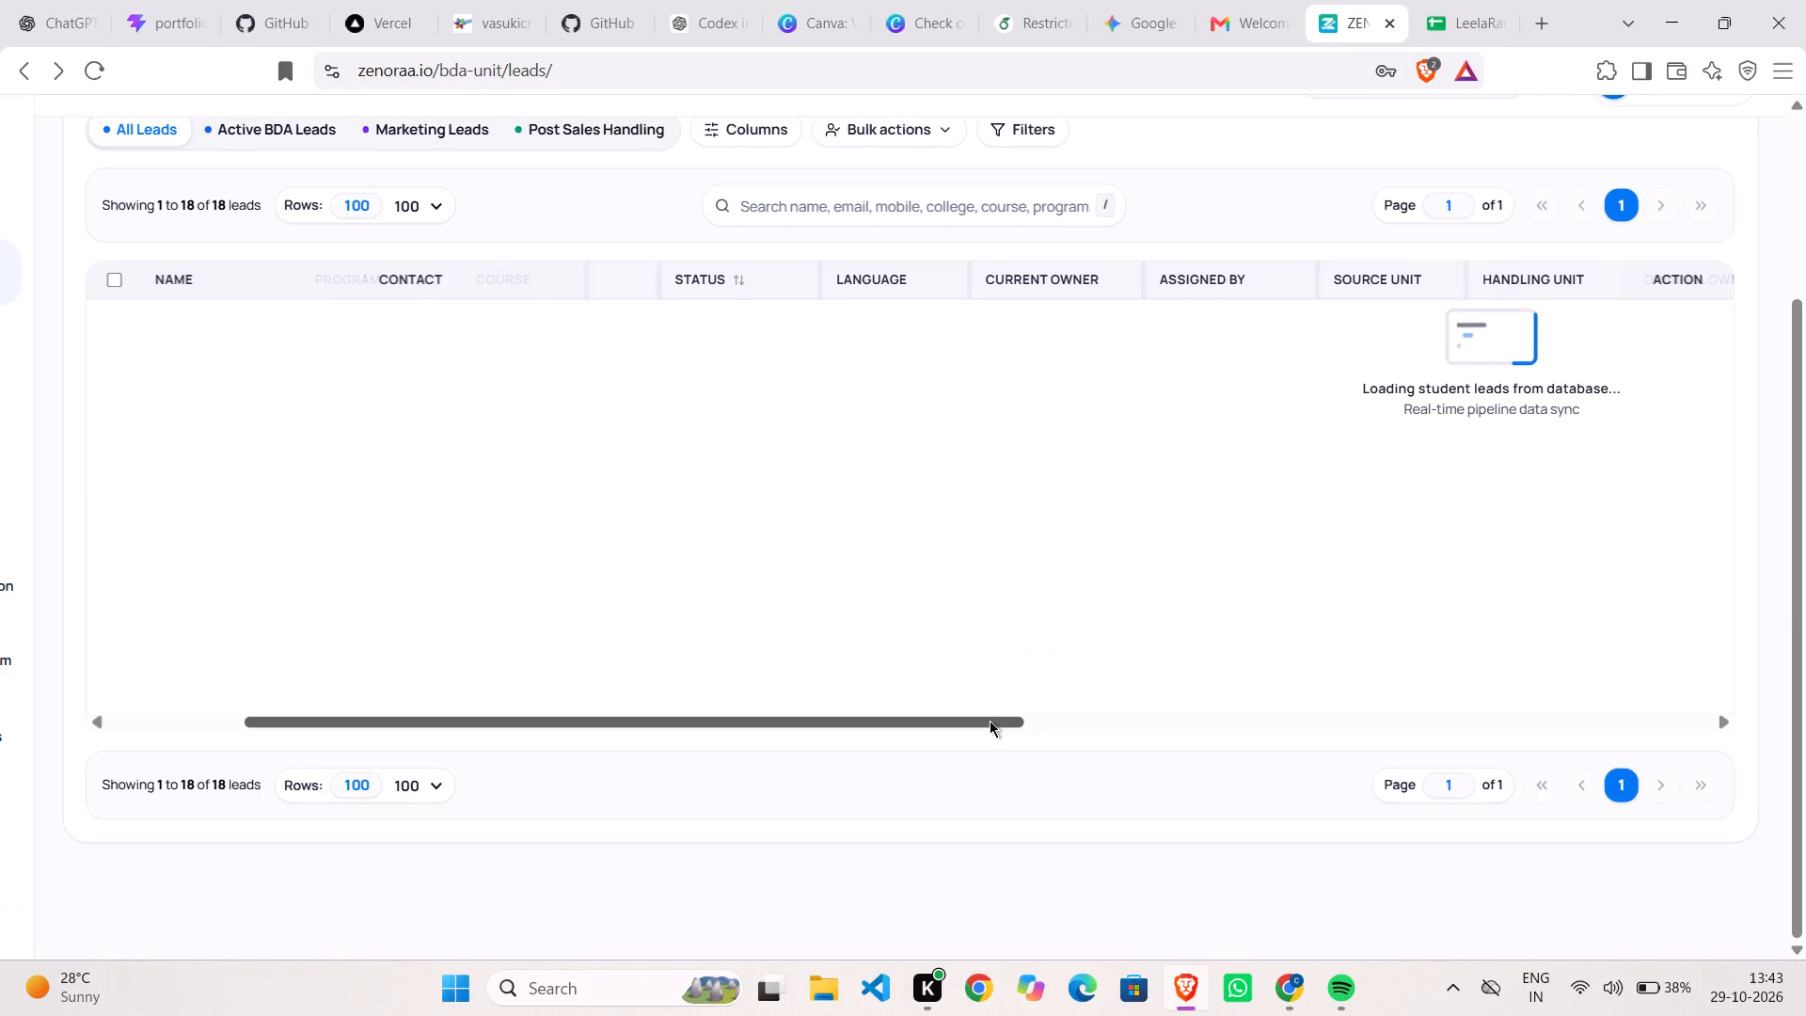
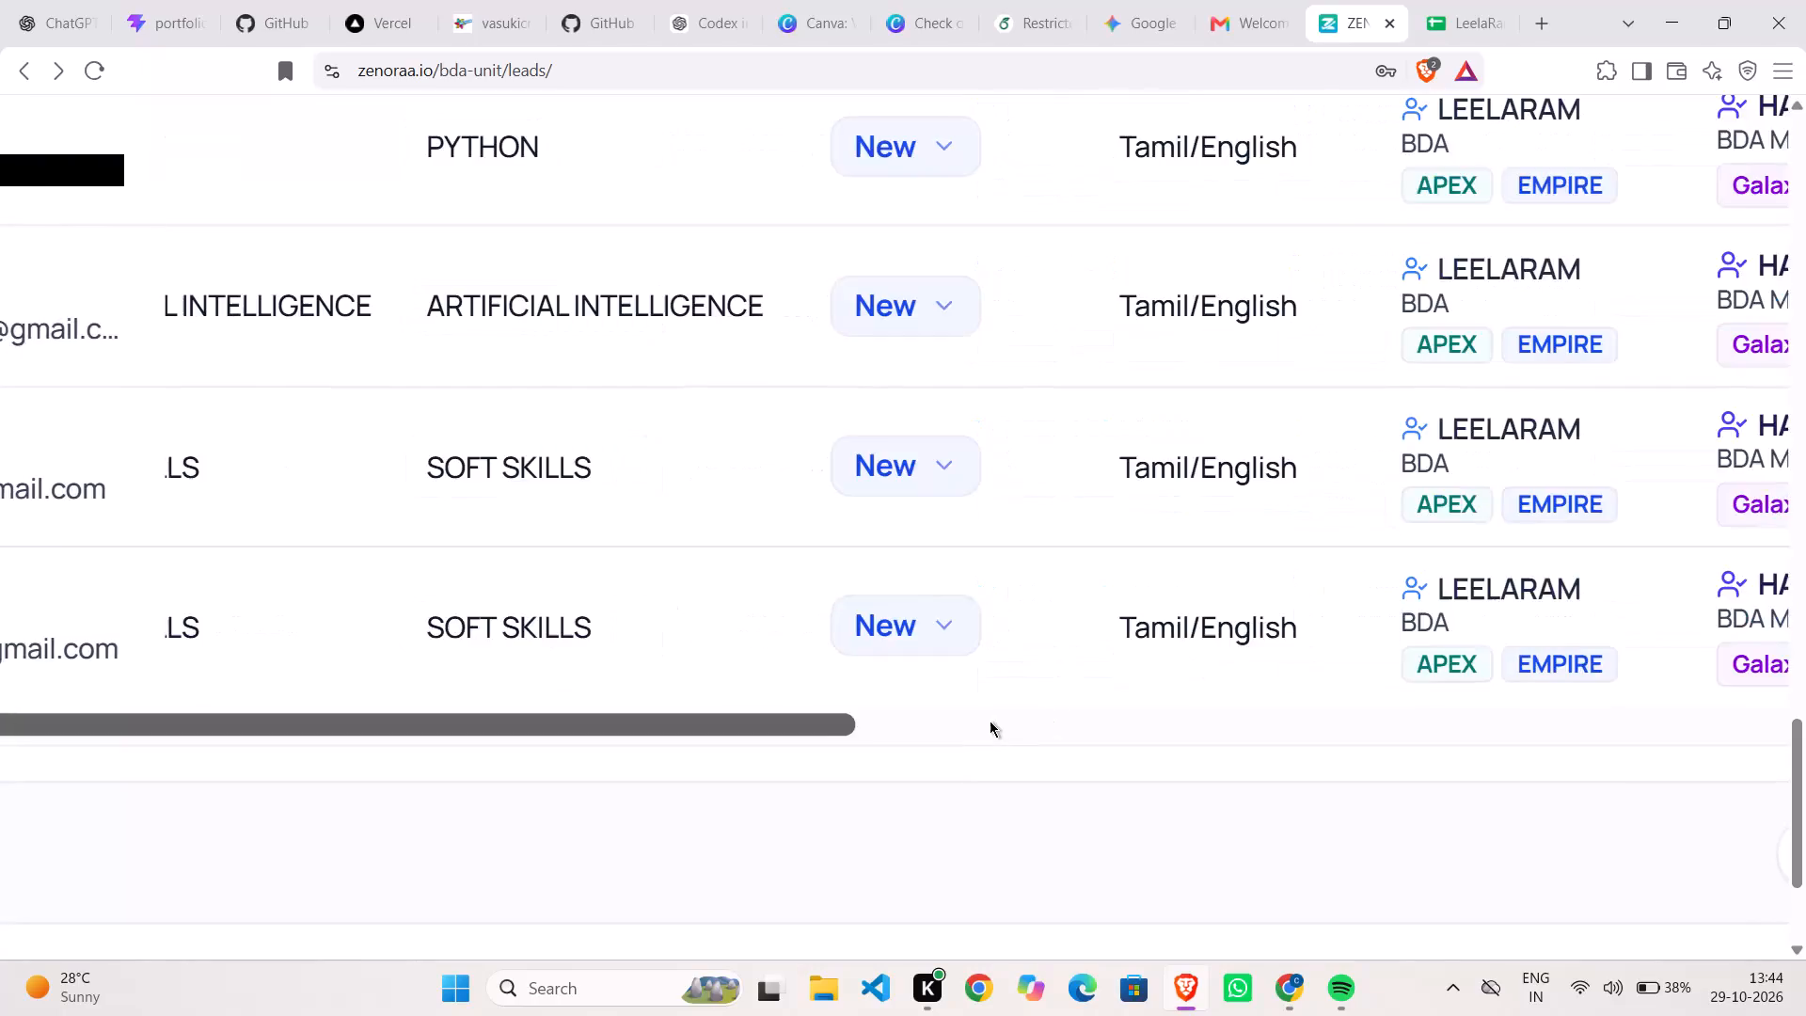
Examine the last rows of the new leads table, including contact, course, owner, college, branch and section details.
scroll(990, 721, "right", 4)
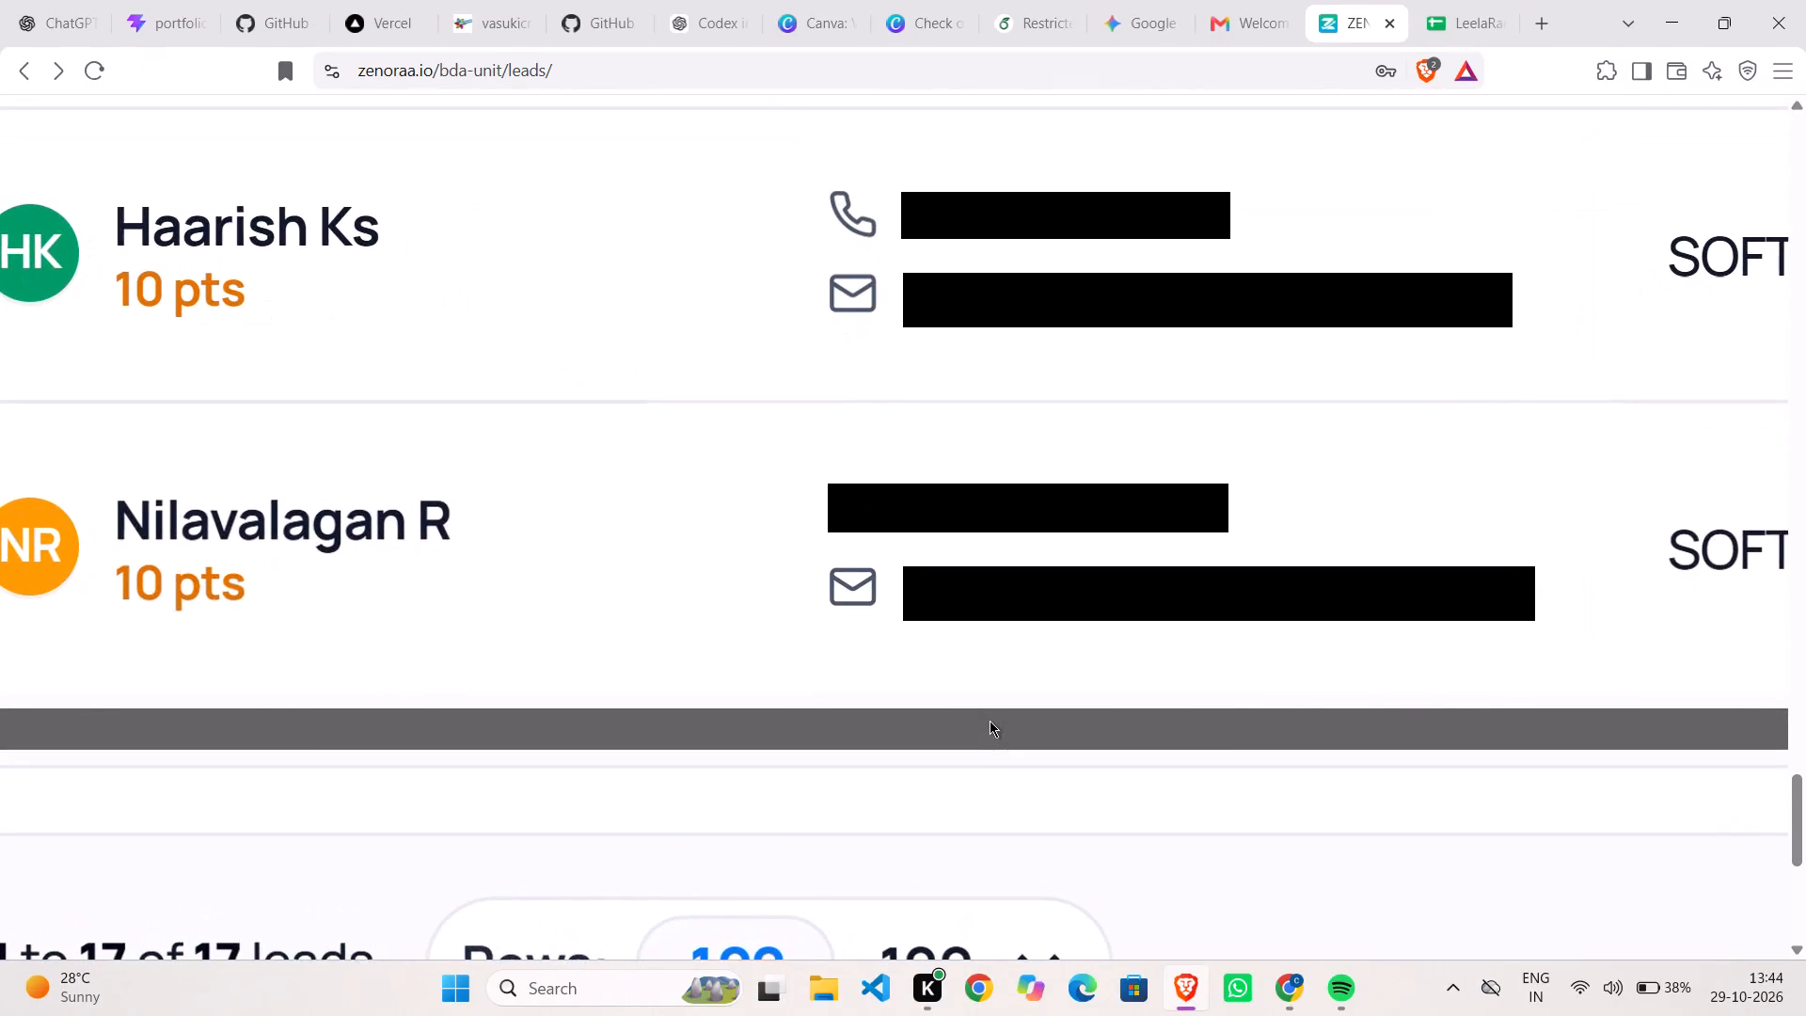
scroll(990, 721, "right", 1)
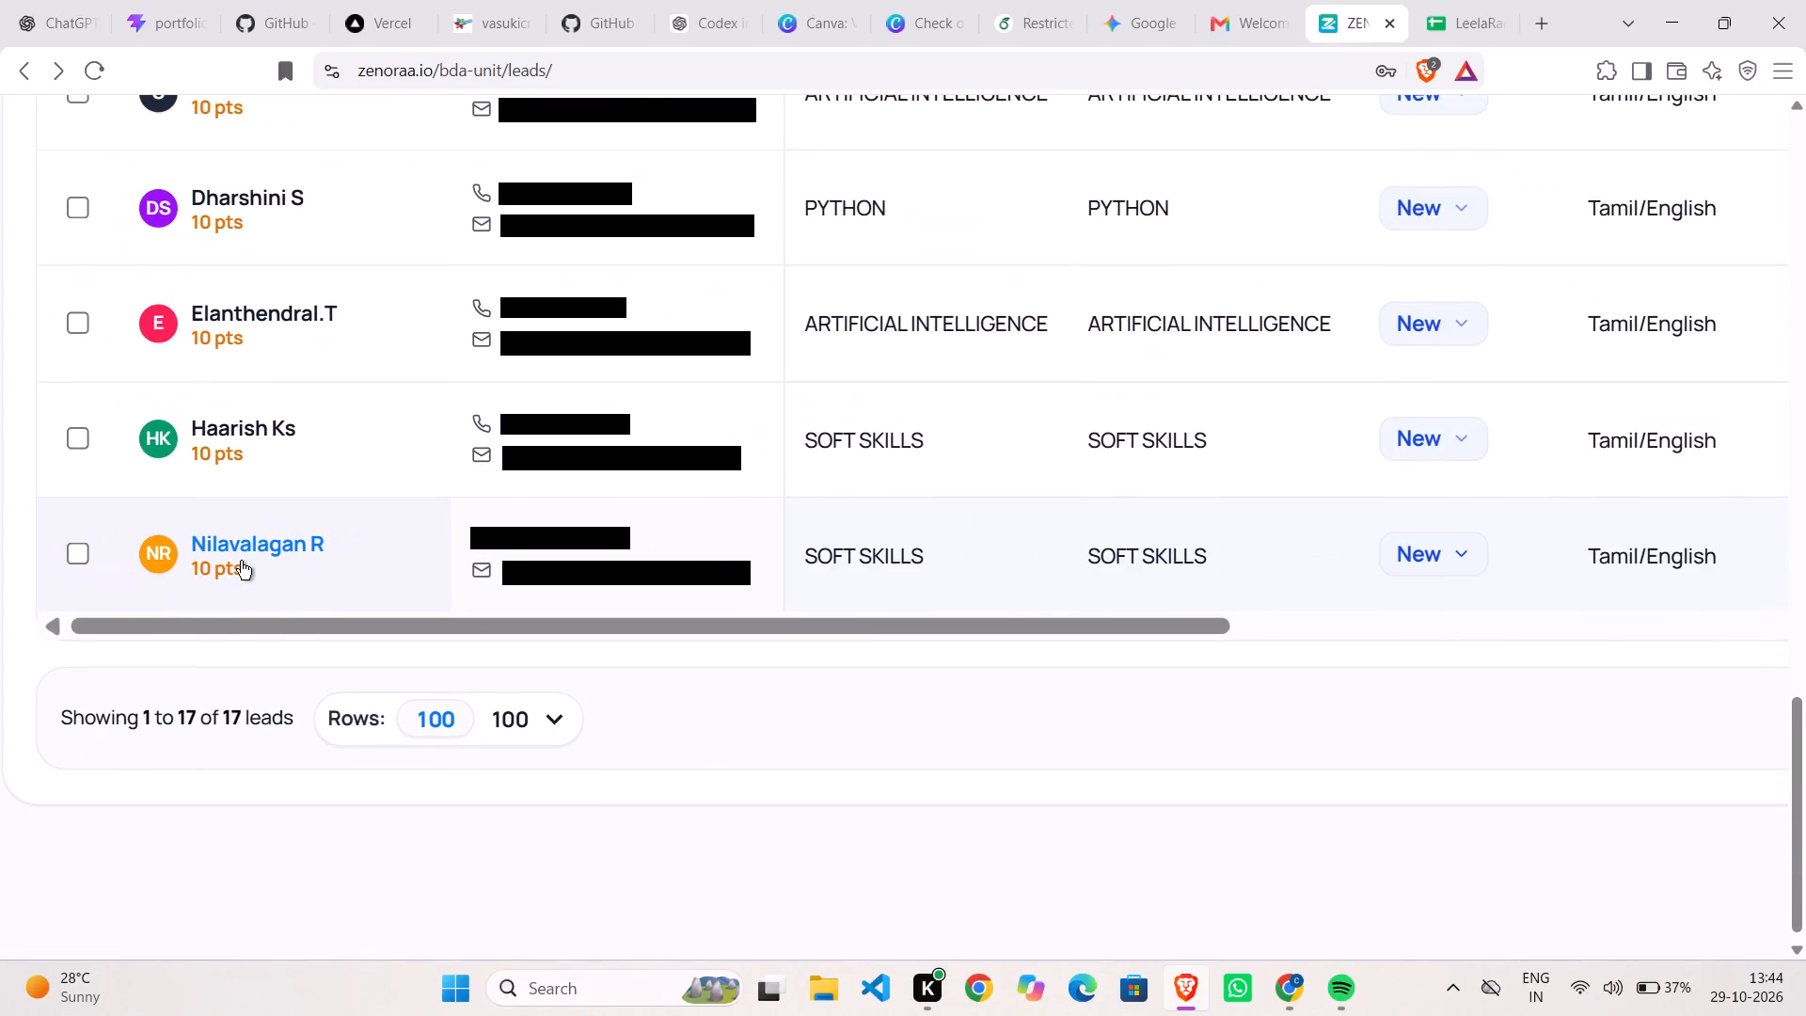
scroll(241, 561, "left", 1)
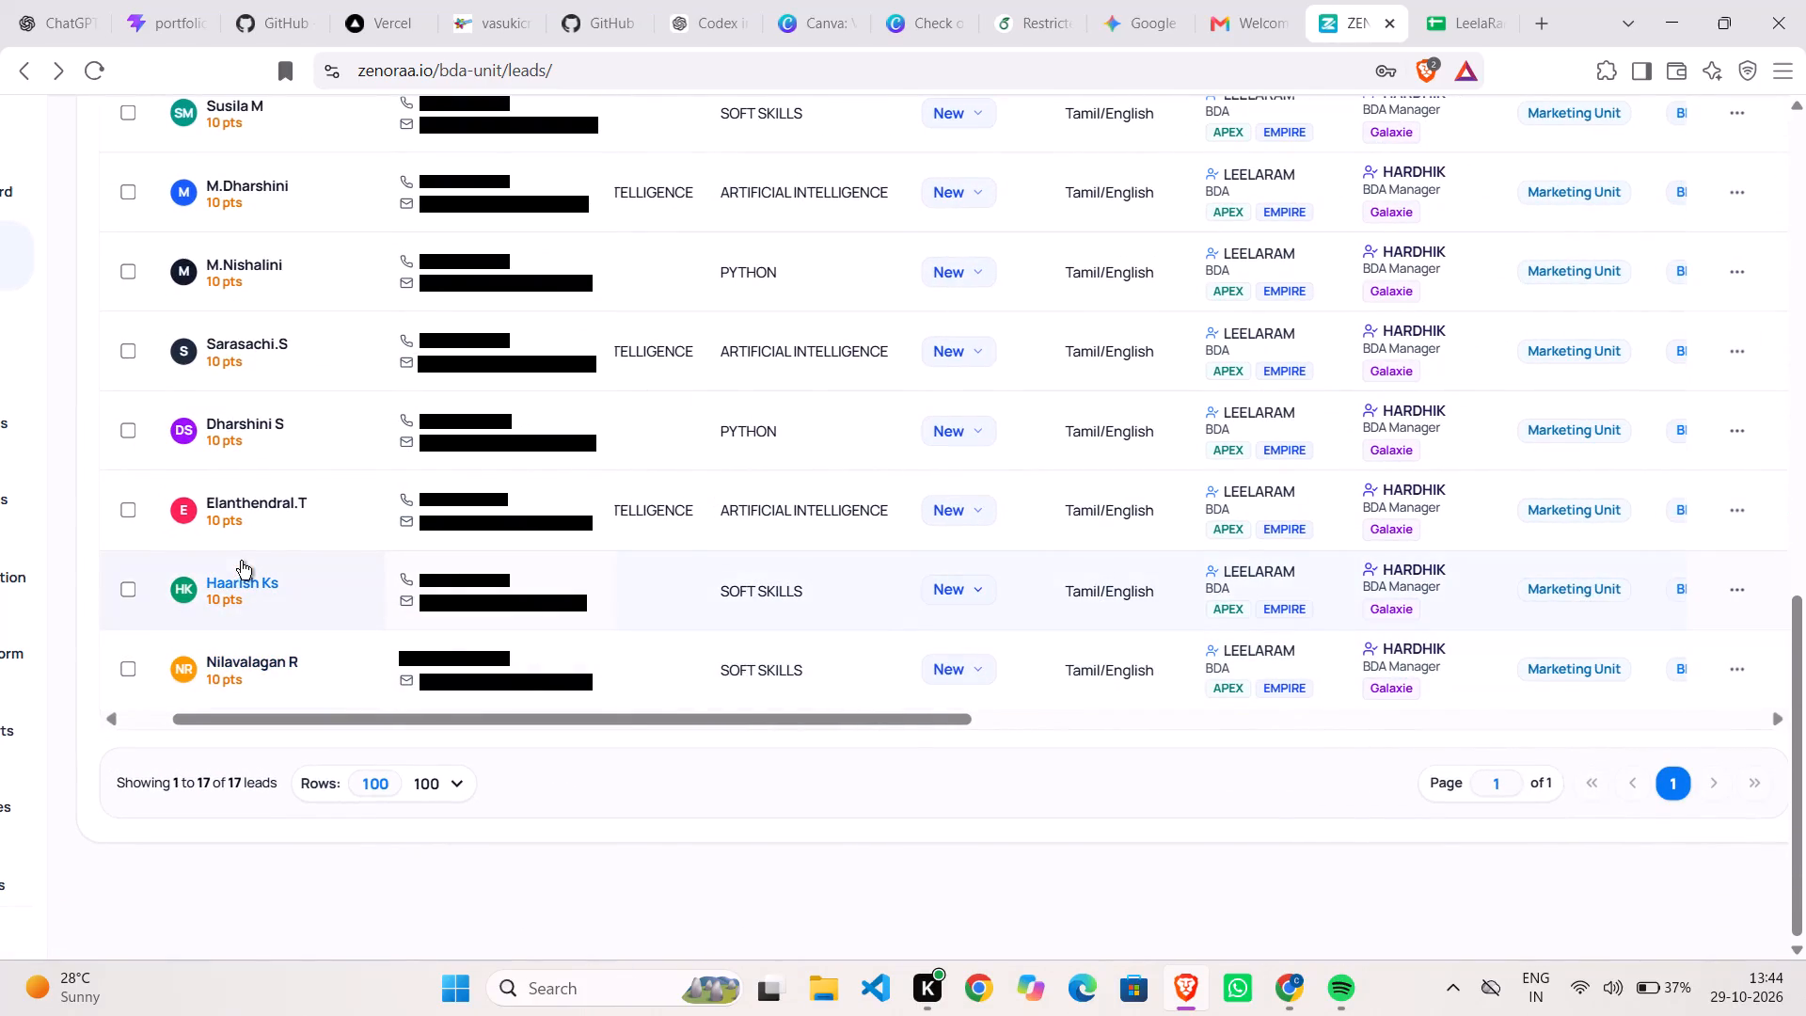
scroll(812, 552, "left", 4)
scroll(812, 552, "up", 1)
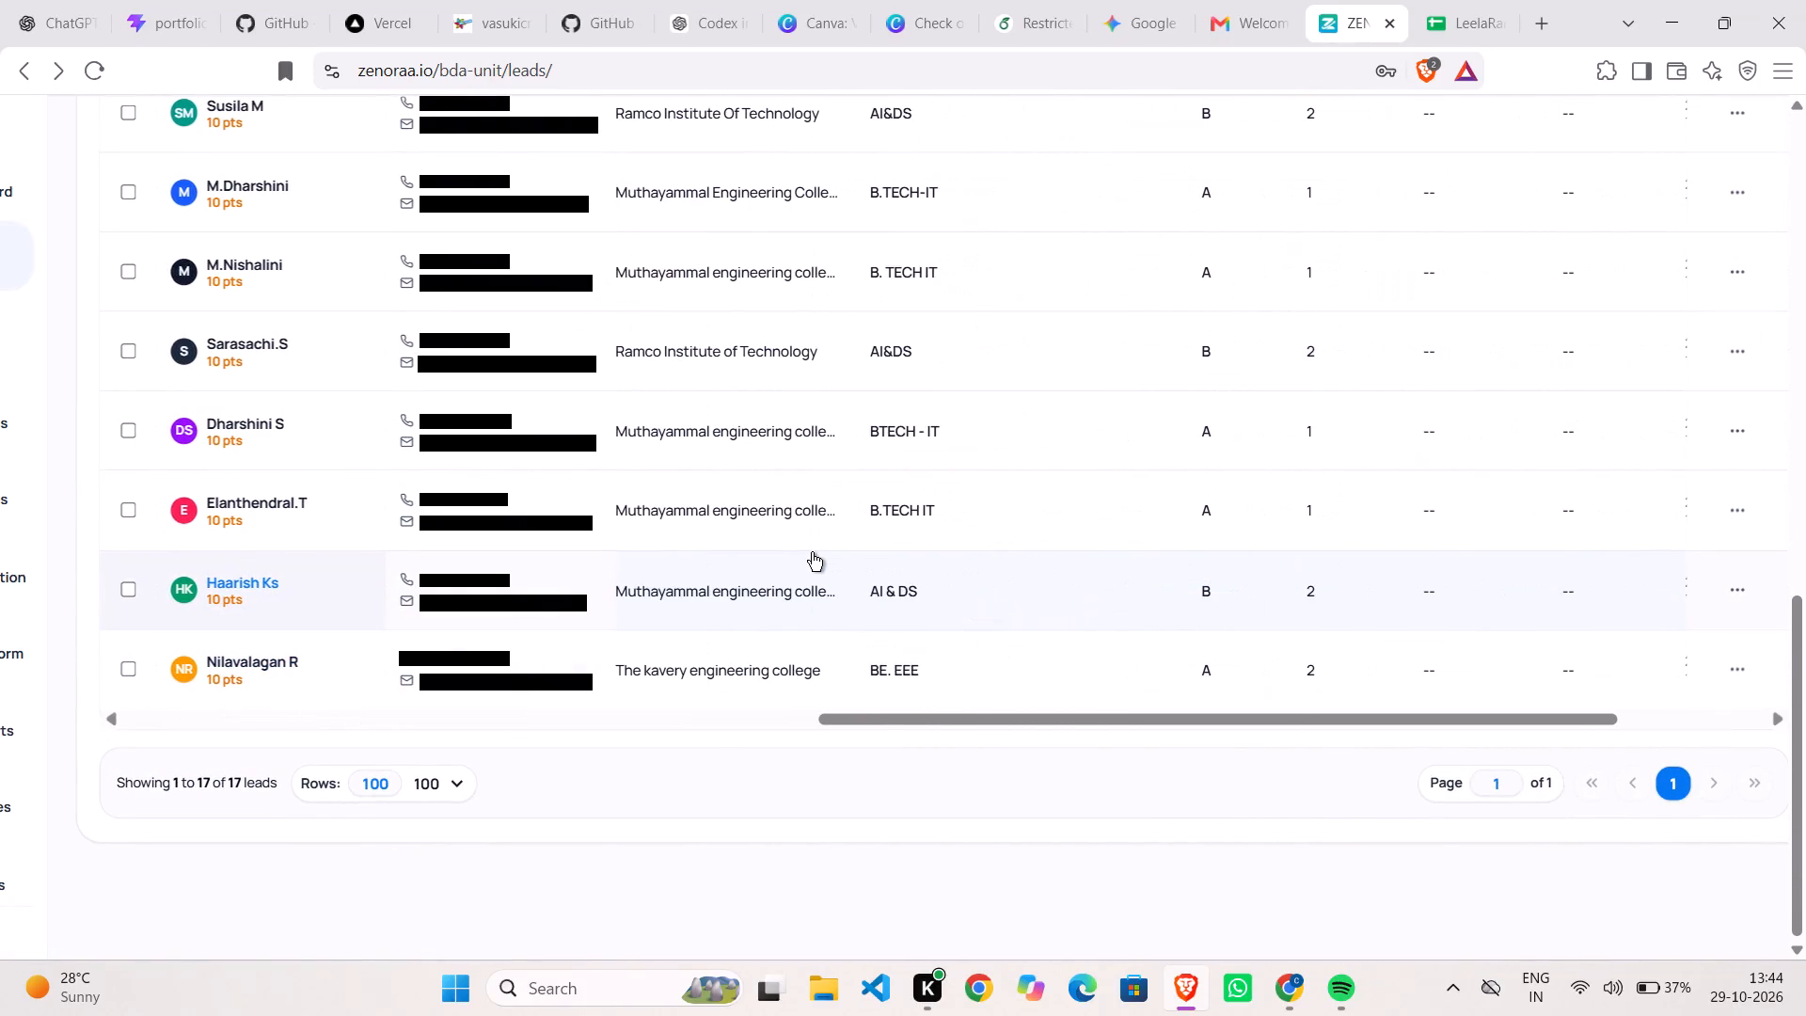
scroll(812, 552, "up", 3)
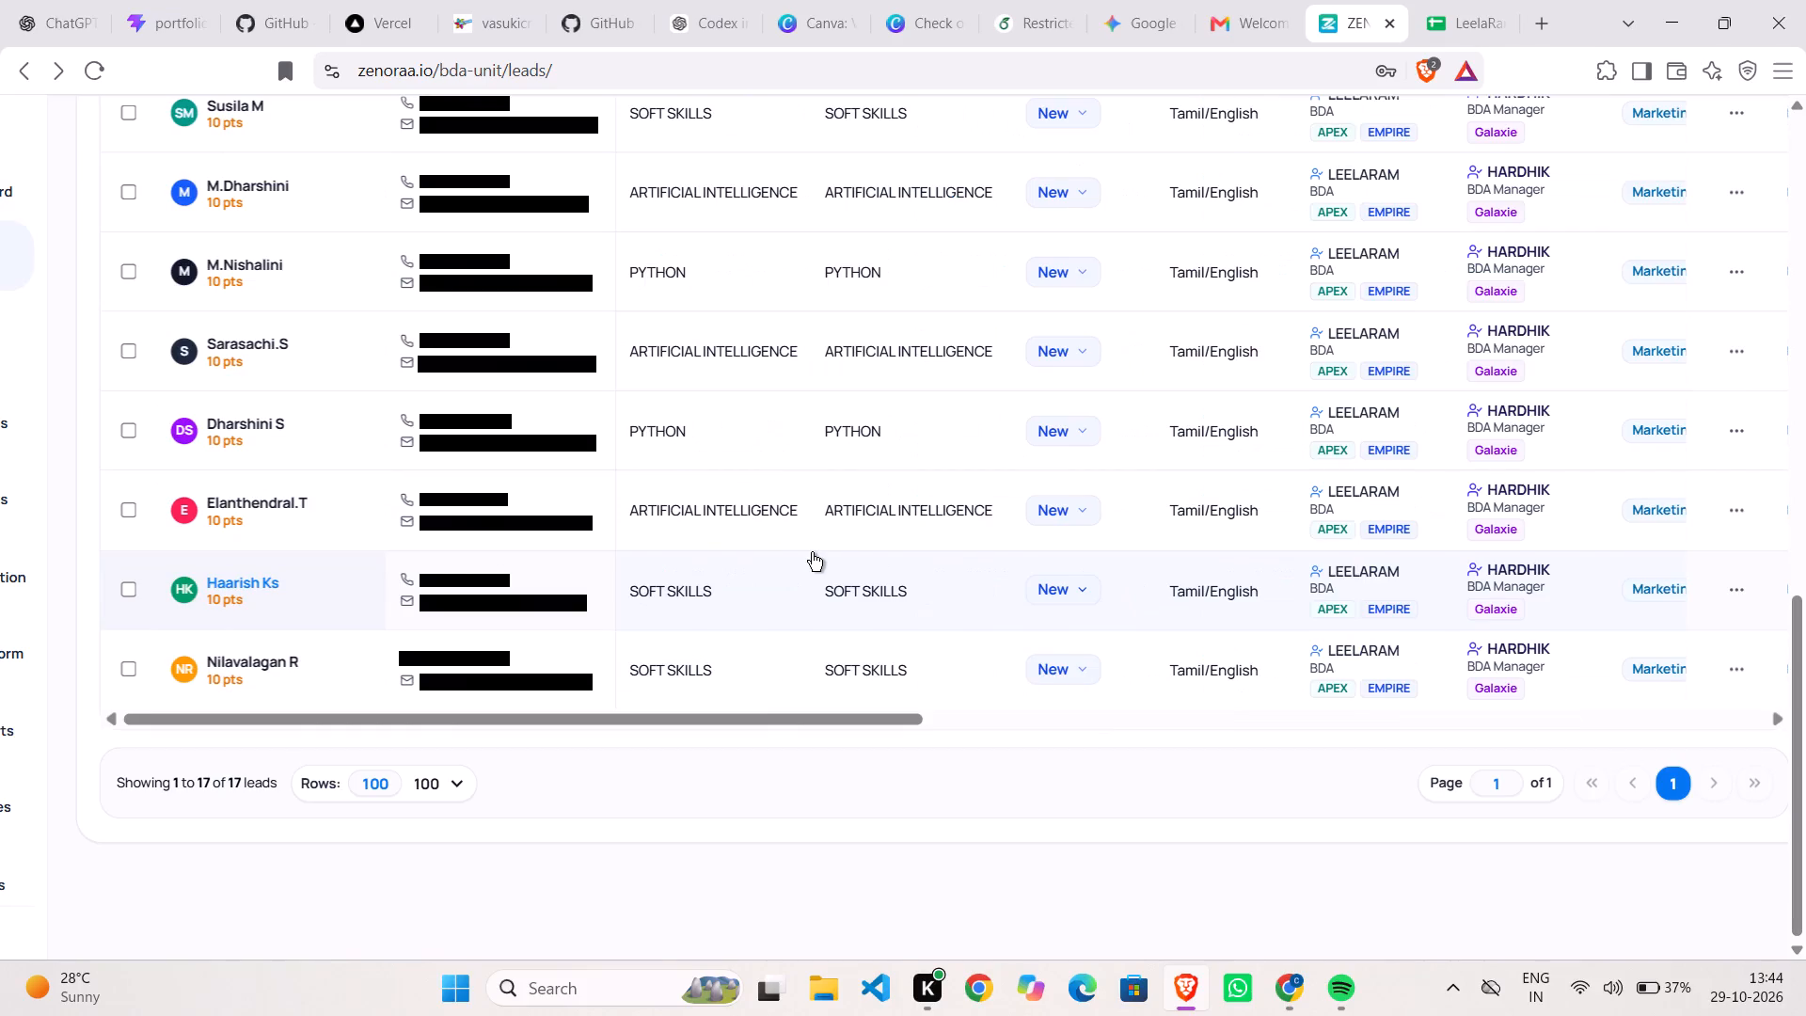
scroll(812, 552, "left", 8)
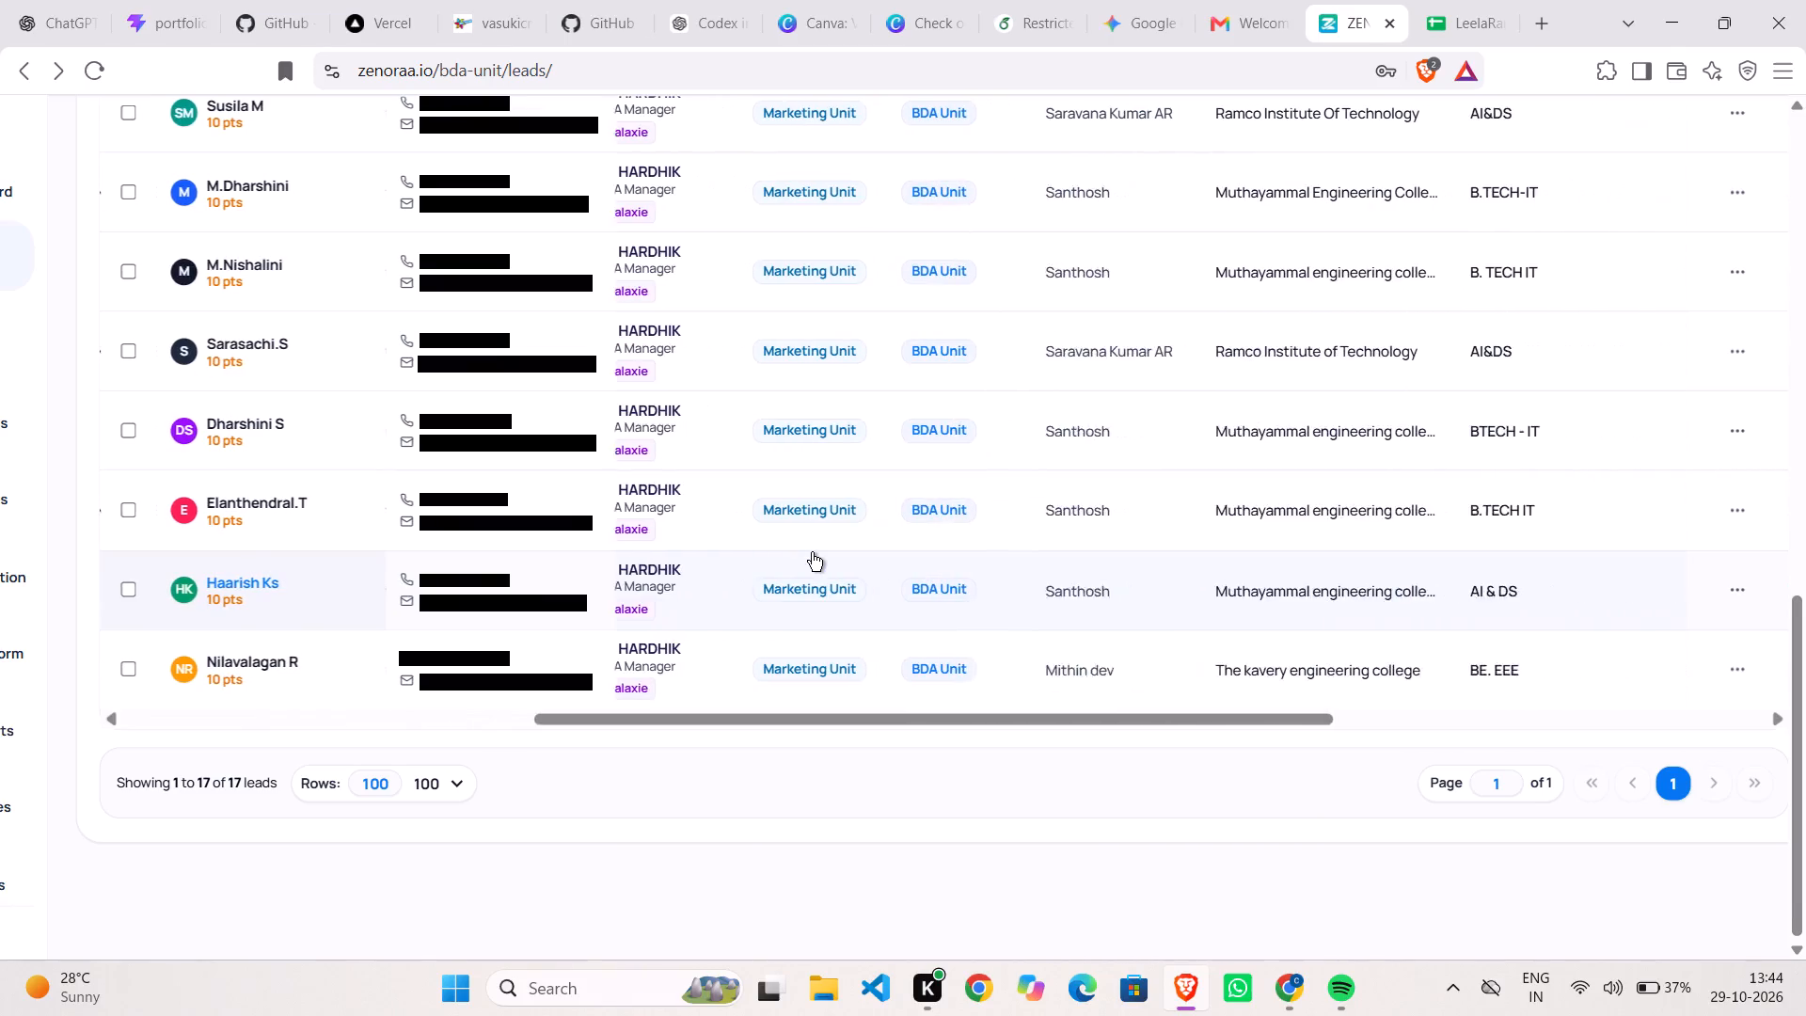
scroll(812, 552, "left", 2)
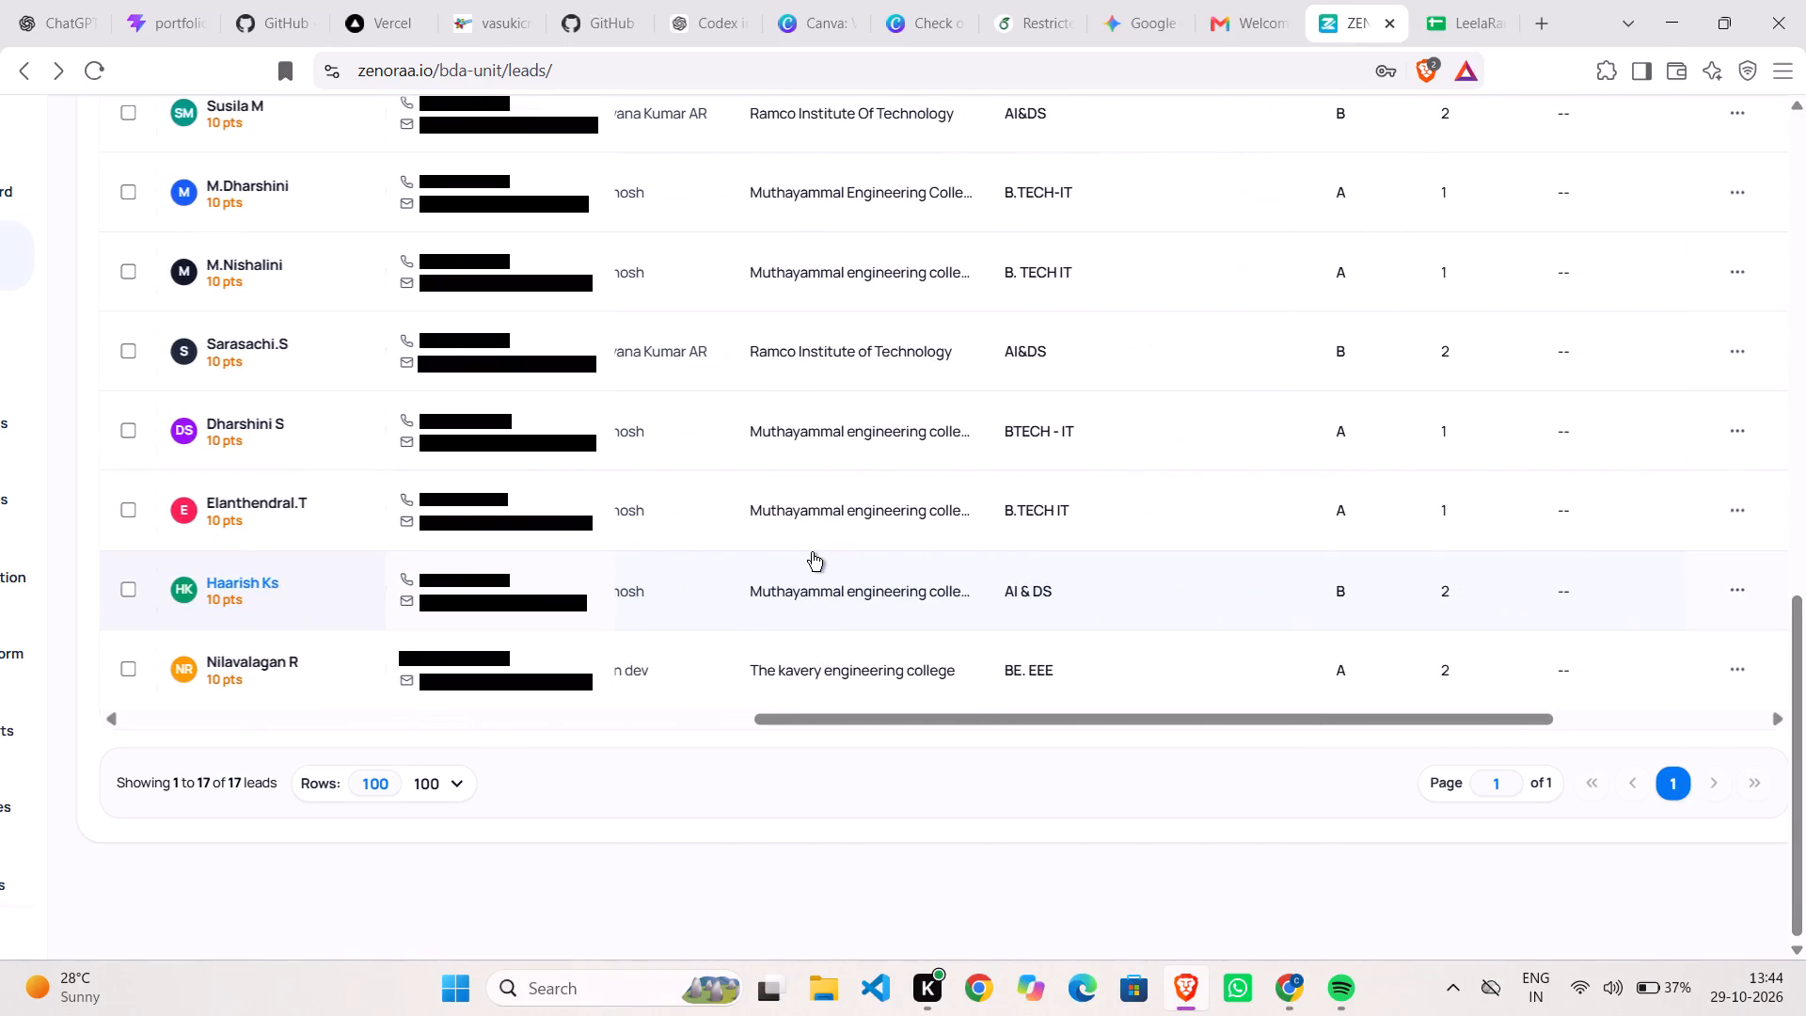
scroll(812, 552, "right", 2)
scroll(812, 552, "left", 4)
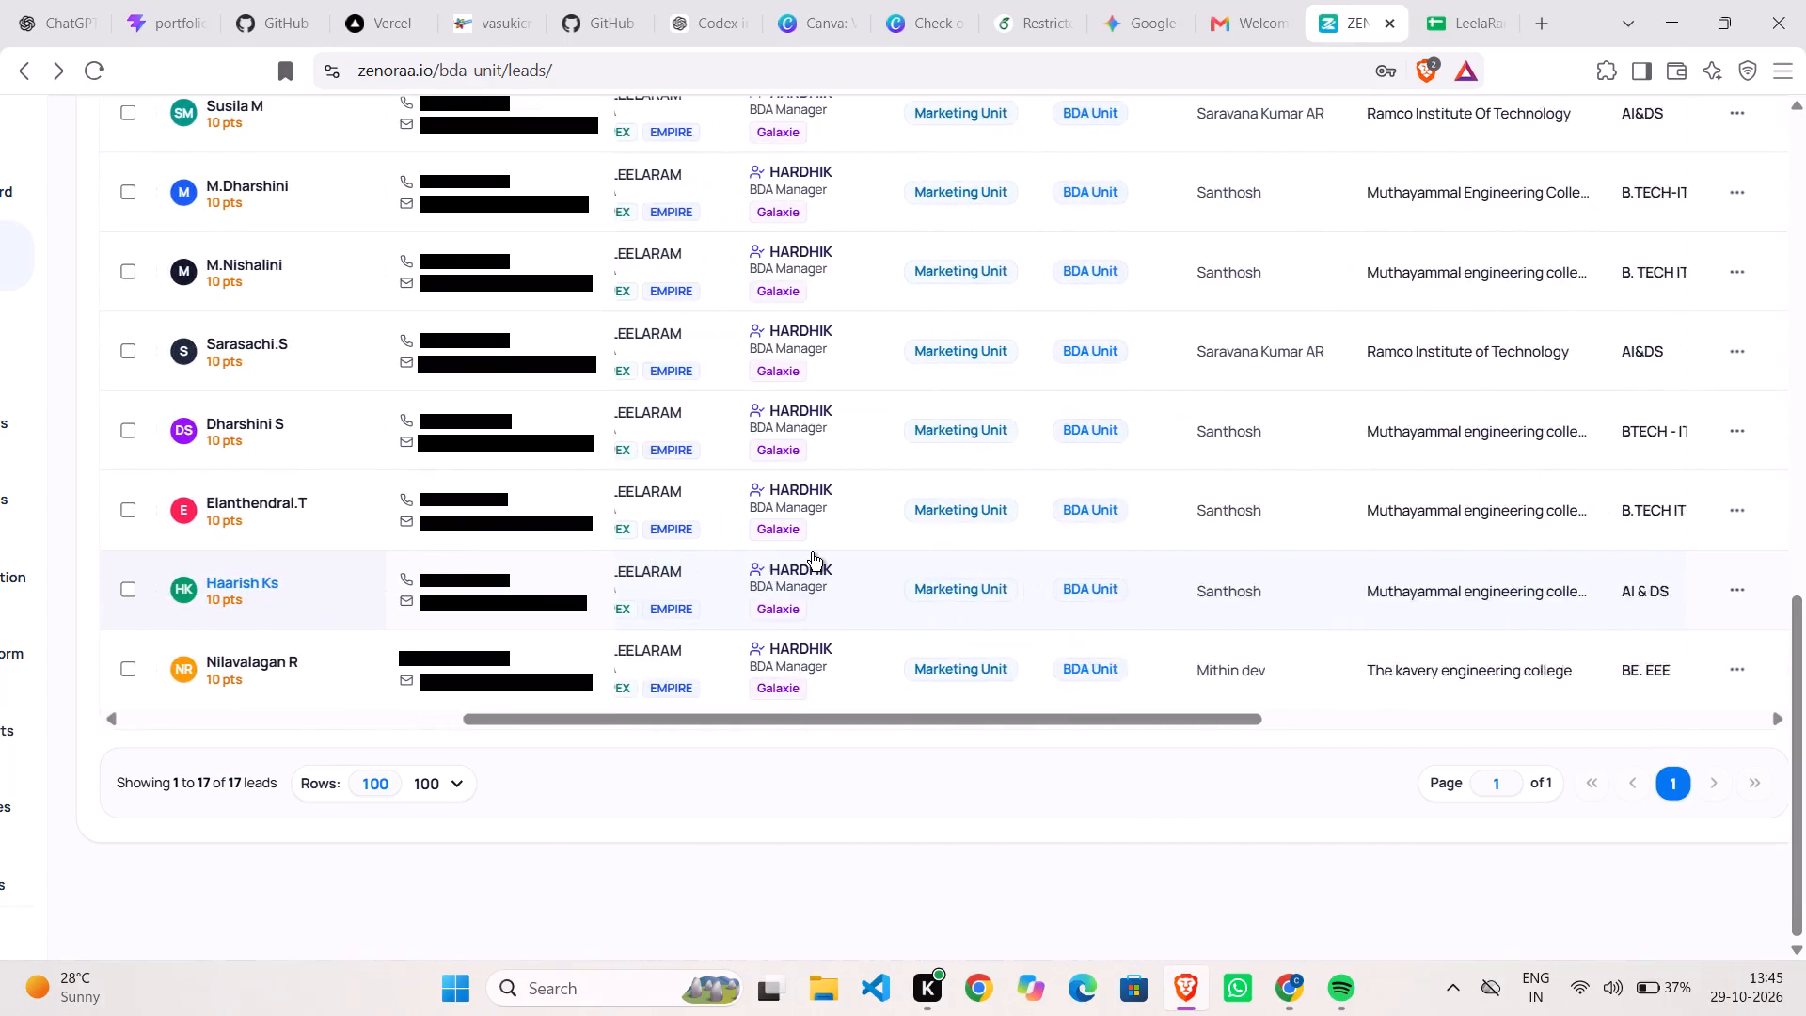
scroll(812, 552, "left", 2)
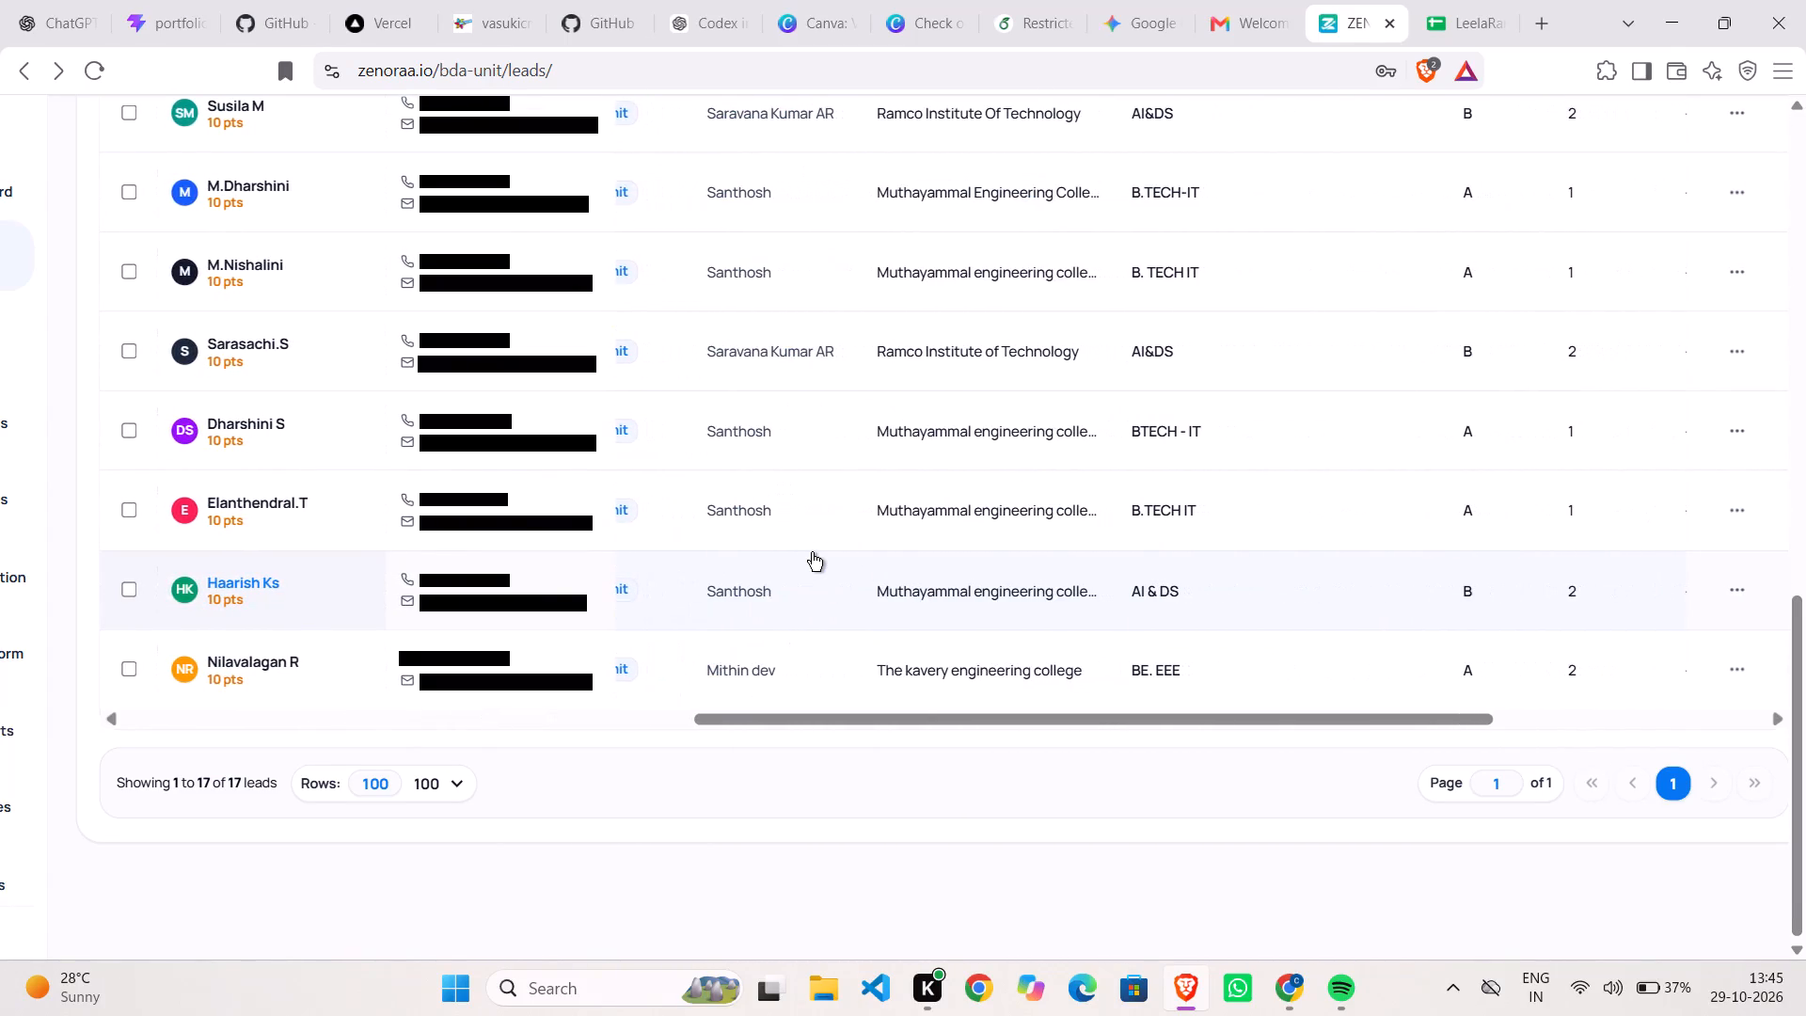
Open the second-to-last new lead, the Soft Skills one in AI & DS, and review its activity history and lead overview.
left_click(812, 552)
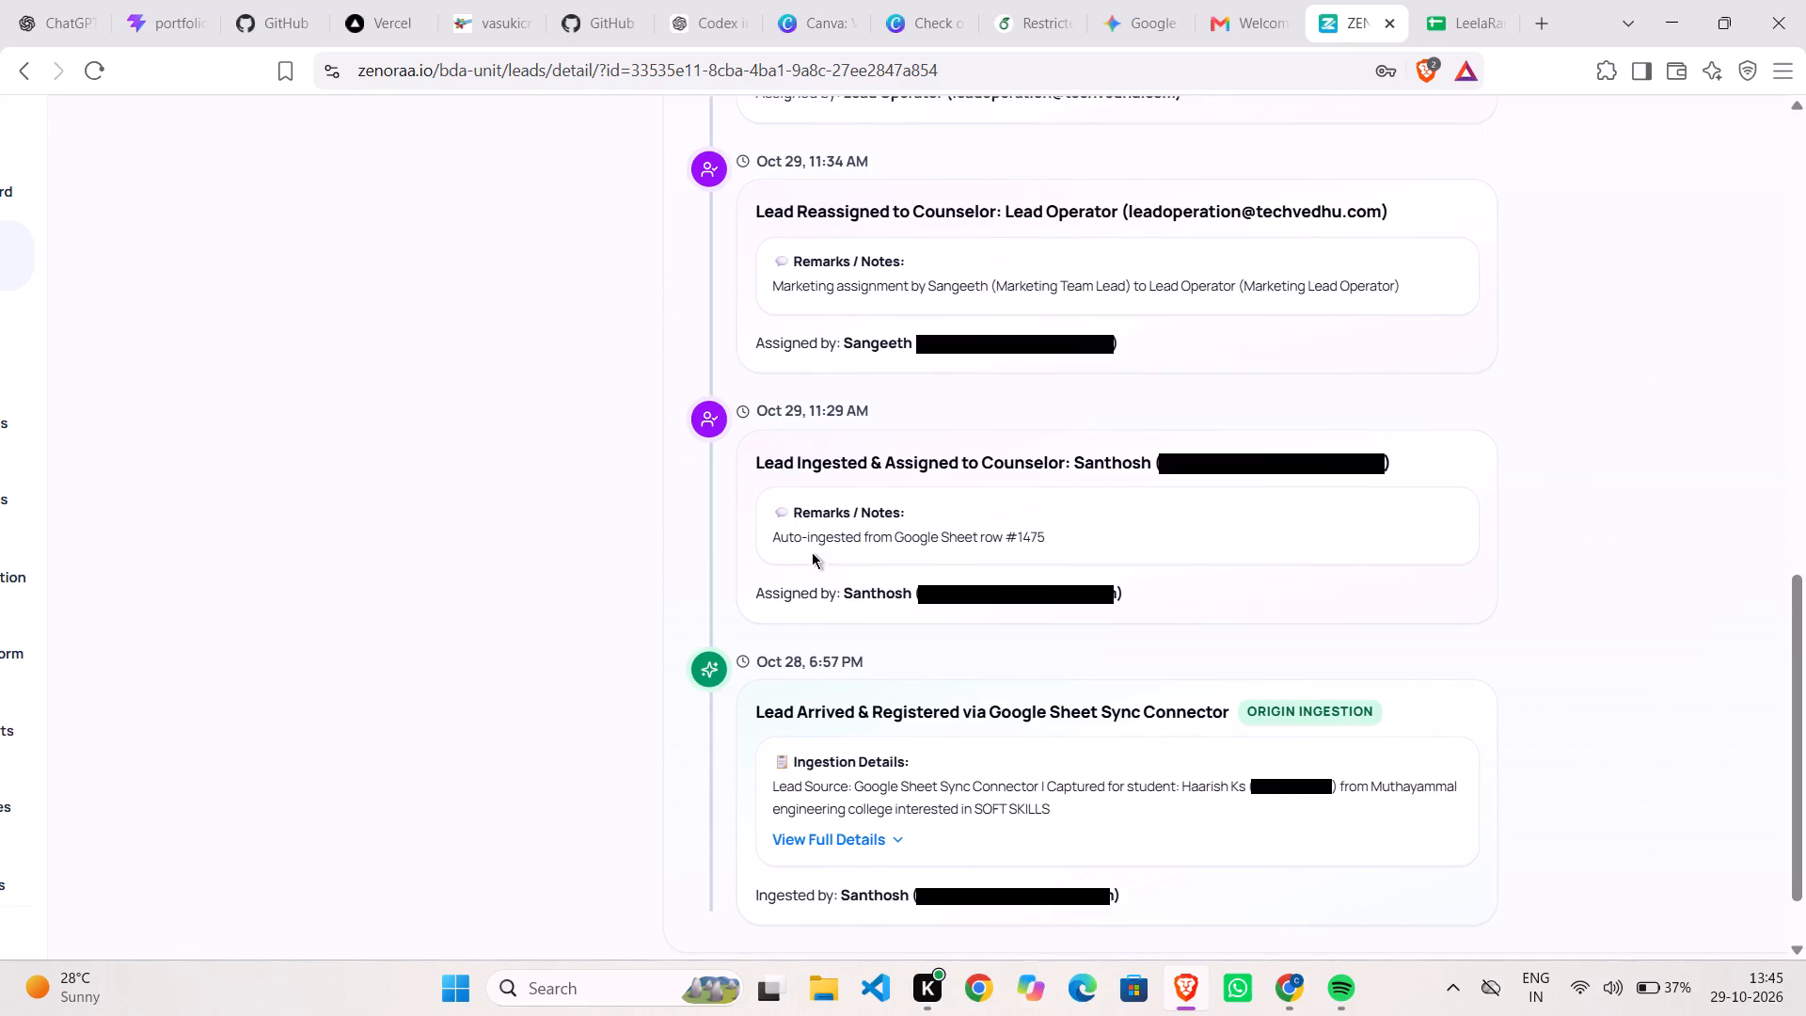
scroll(812, 552, "up", 5)
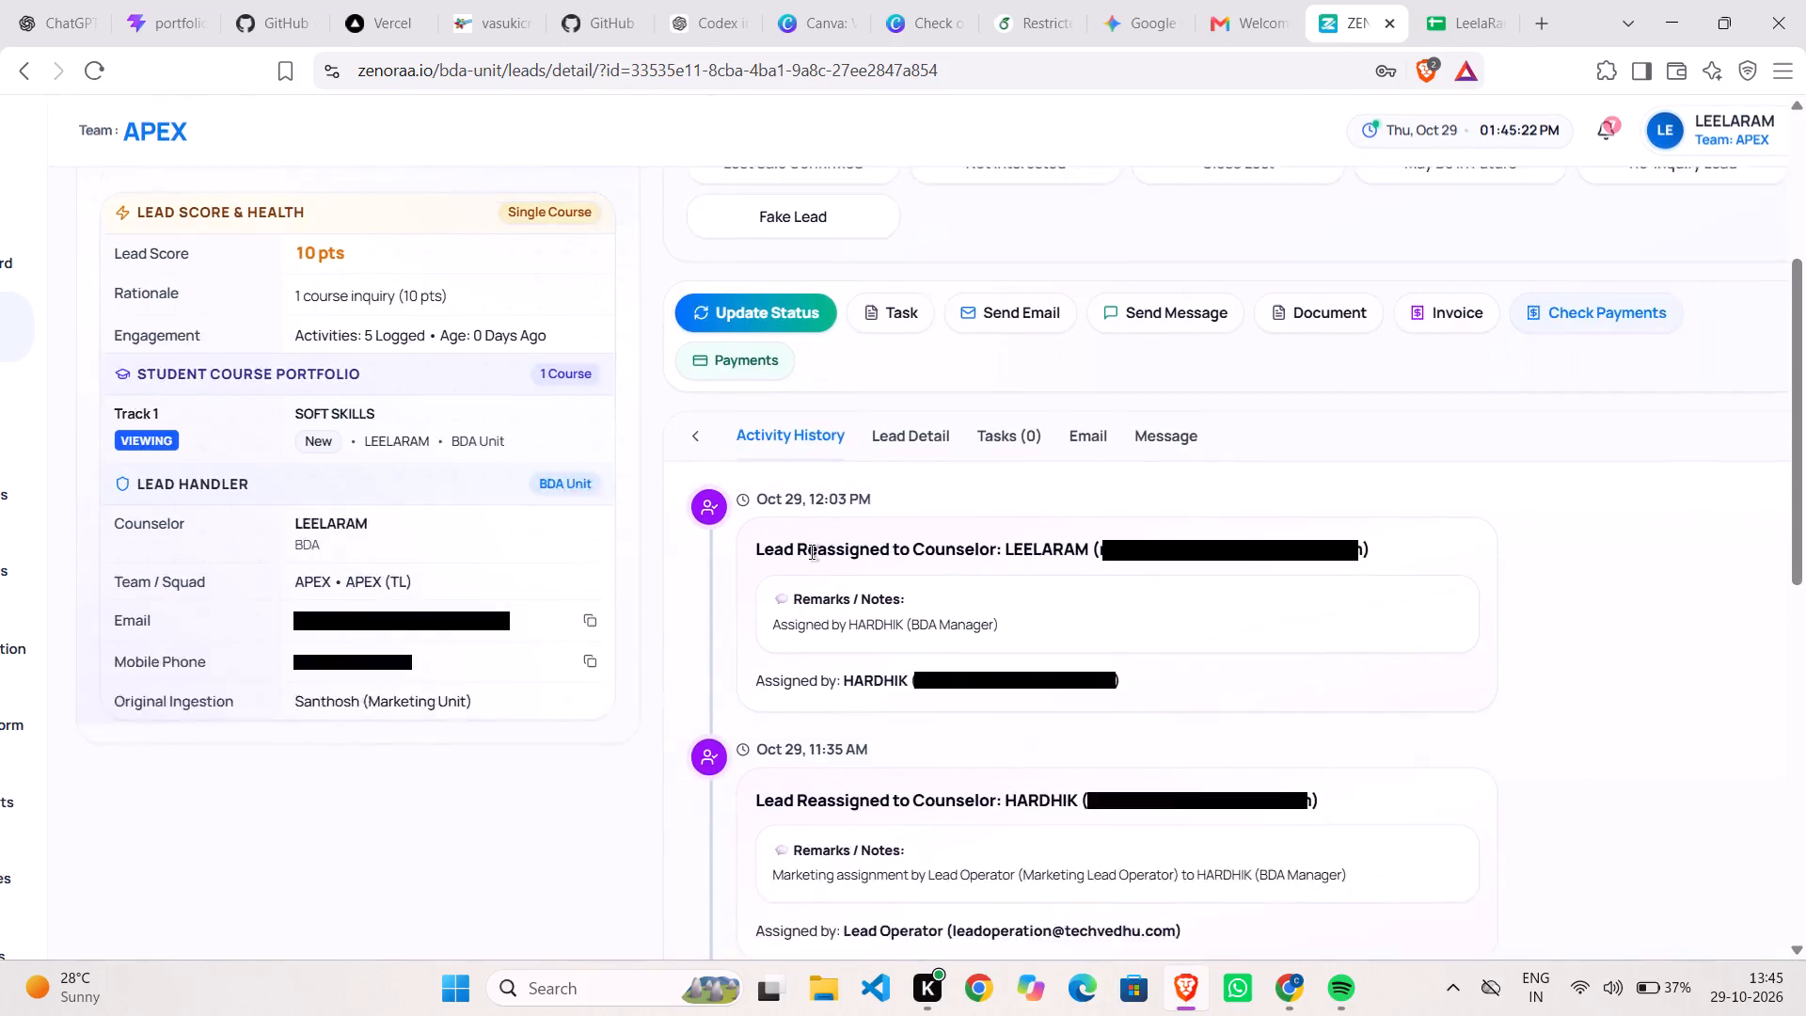
scroll(812, 552, "right", 6)
scroll(812, 552, "up", 2)
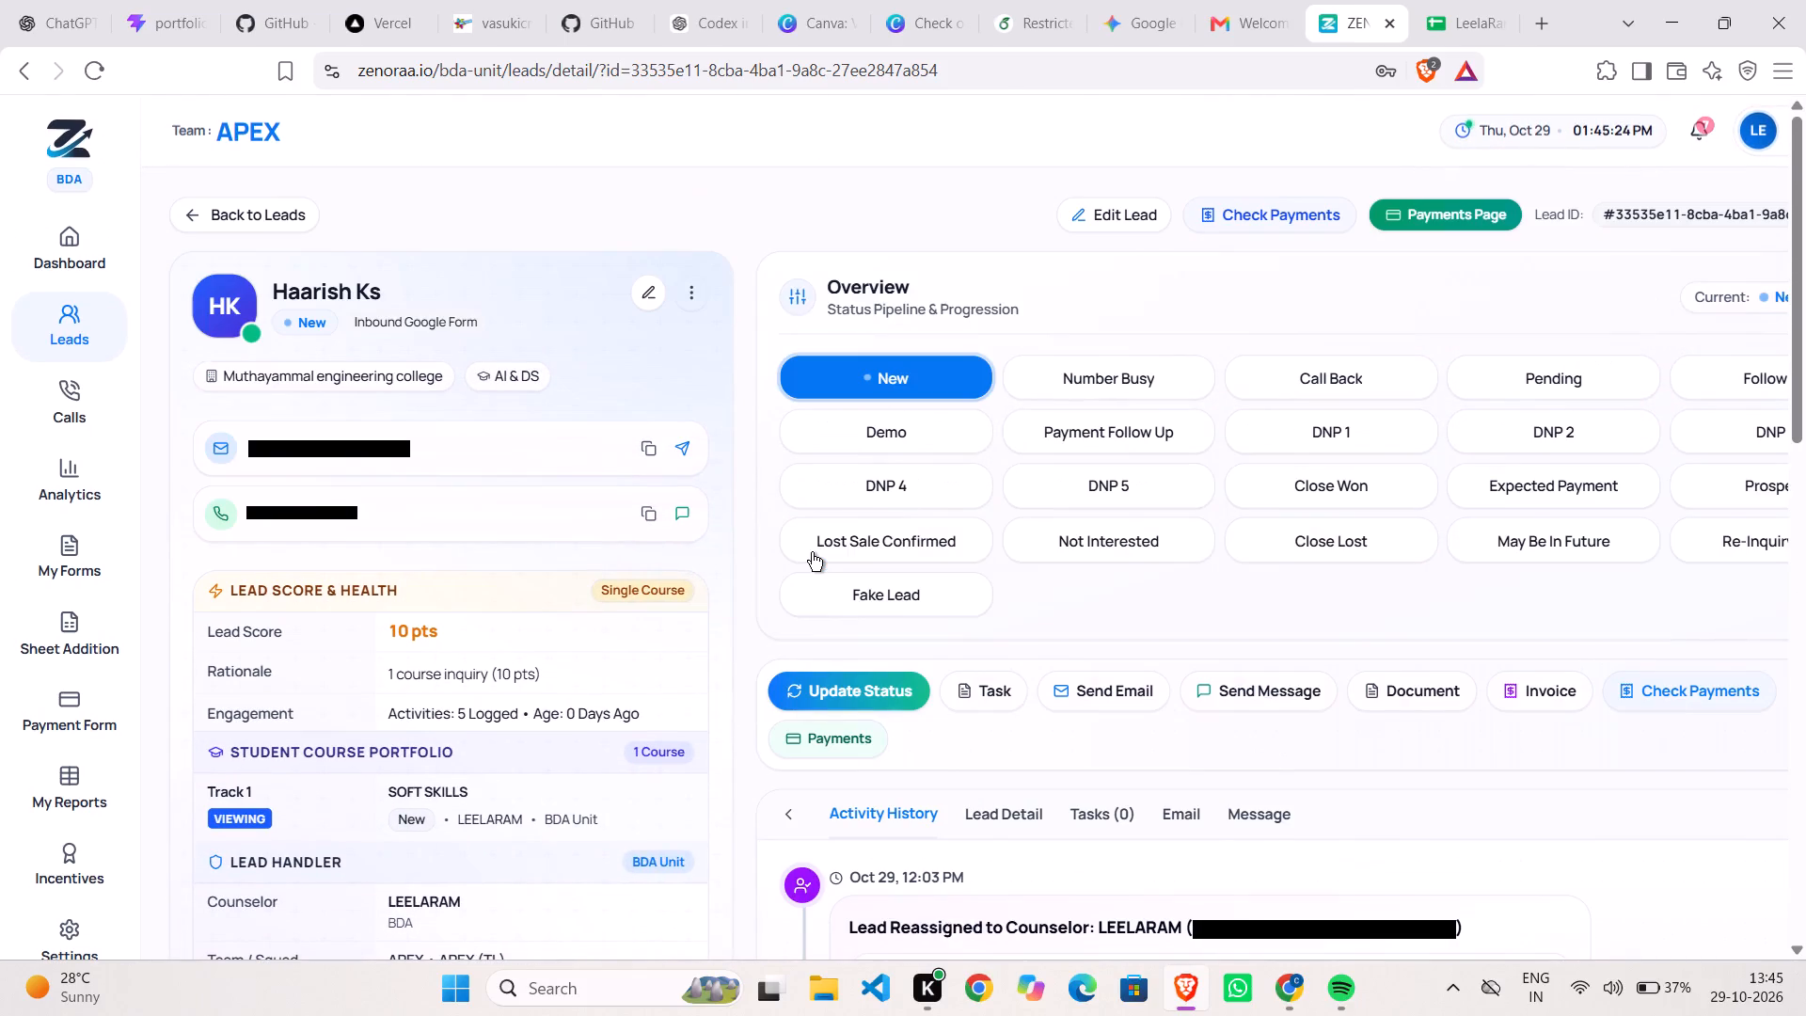
scroll(812, 552, "right", 3)
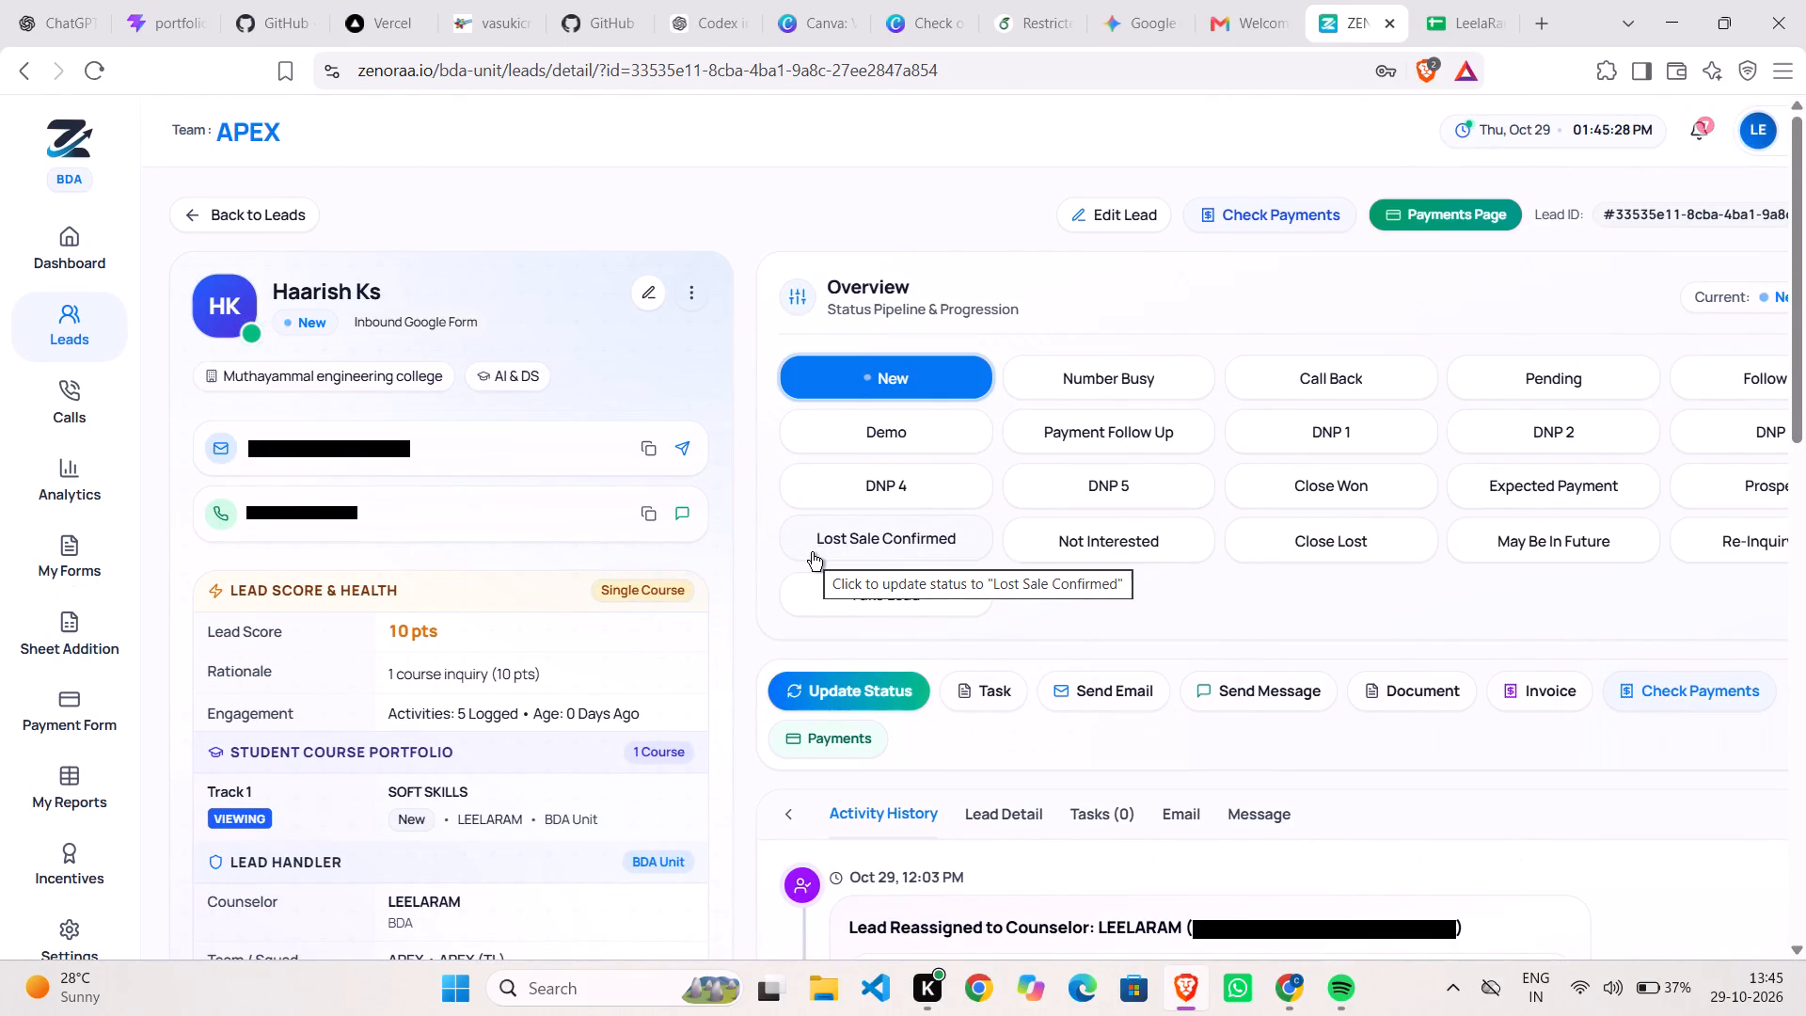
scroll(812, 552, "right", 6)
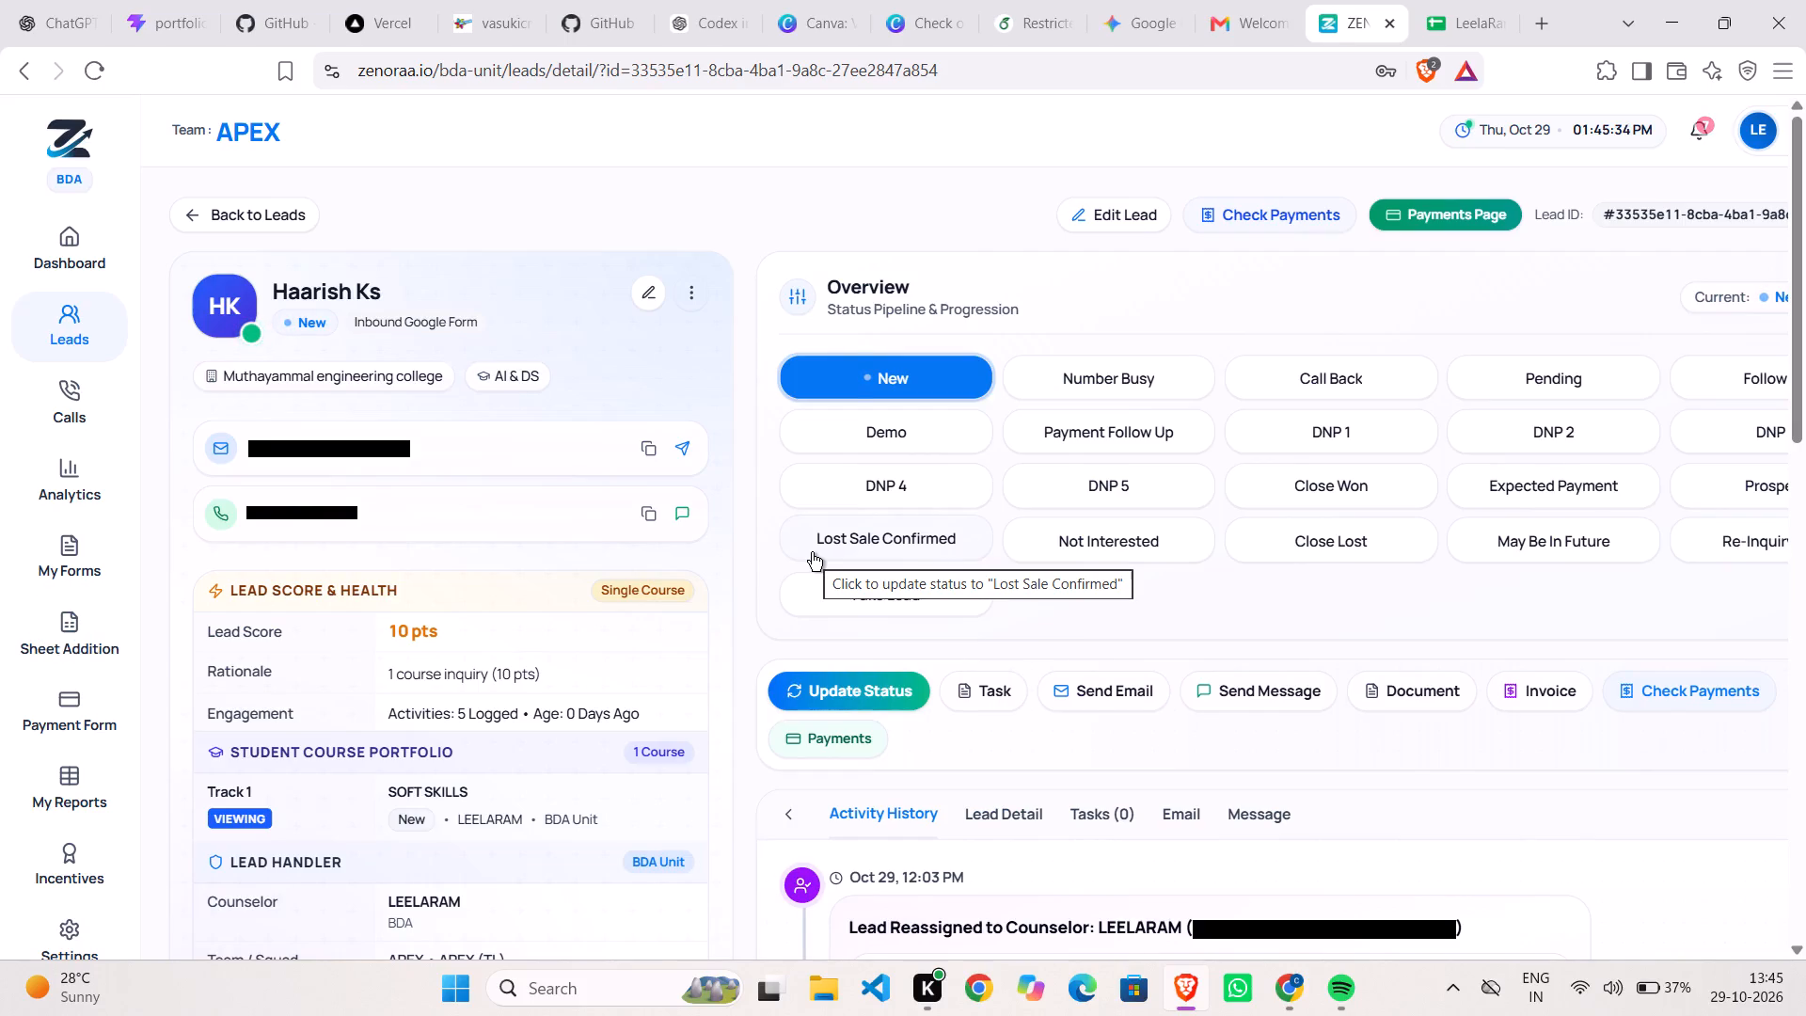
Show only the new leads in the leads table.
scroll(812, 552, "down", 1)
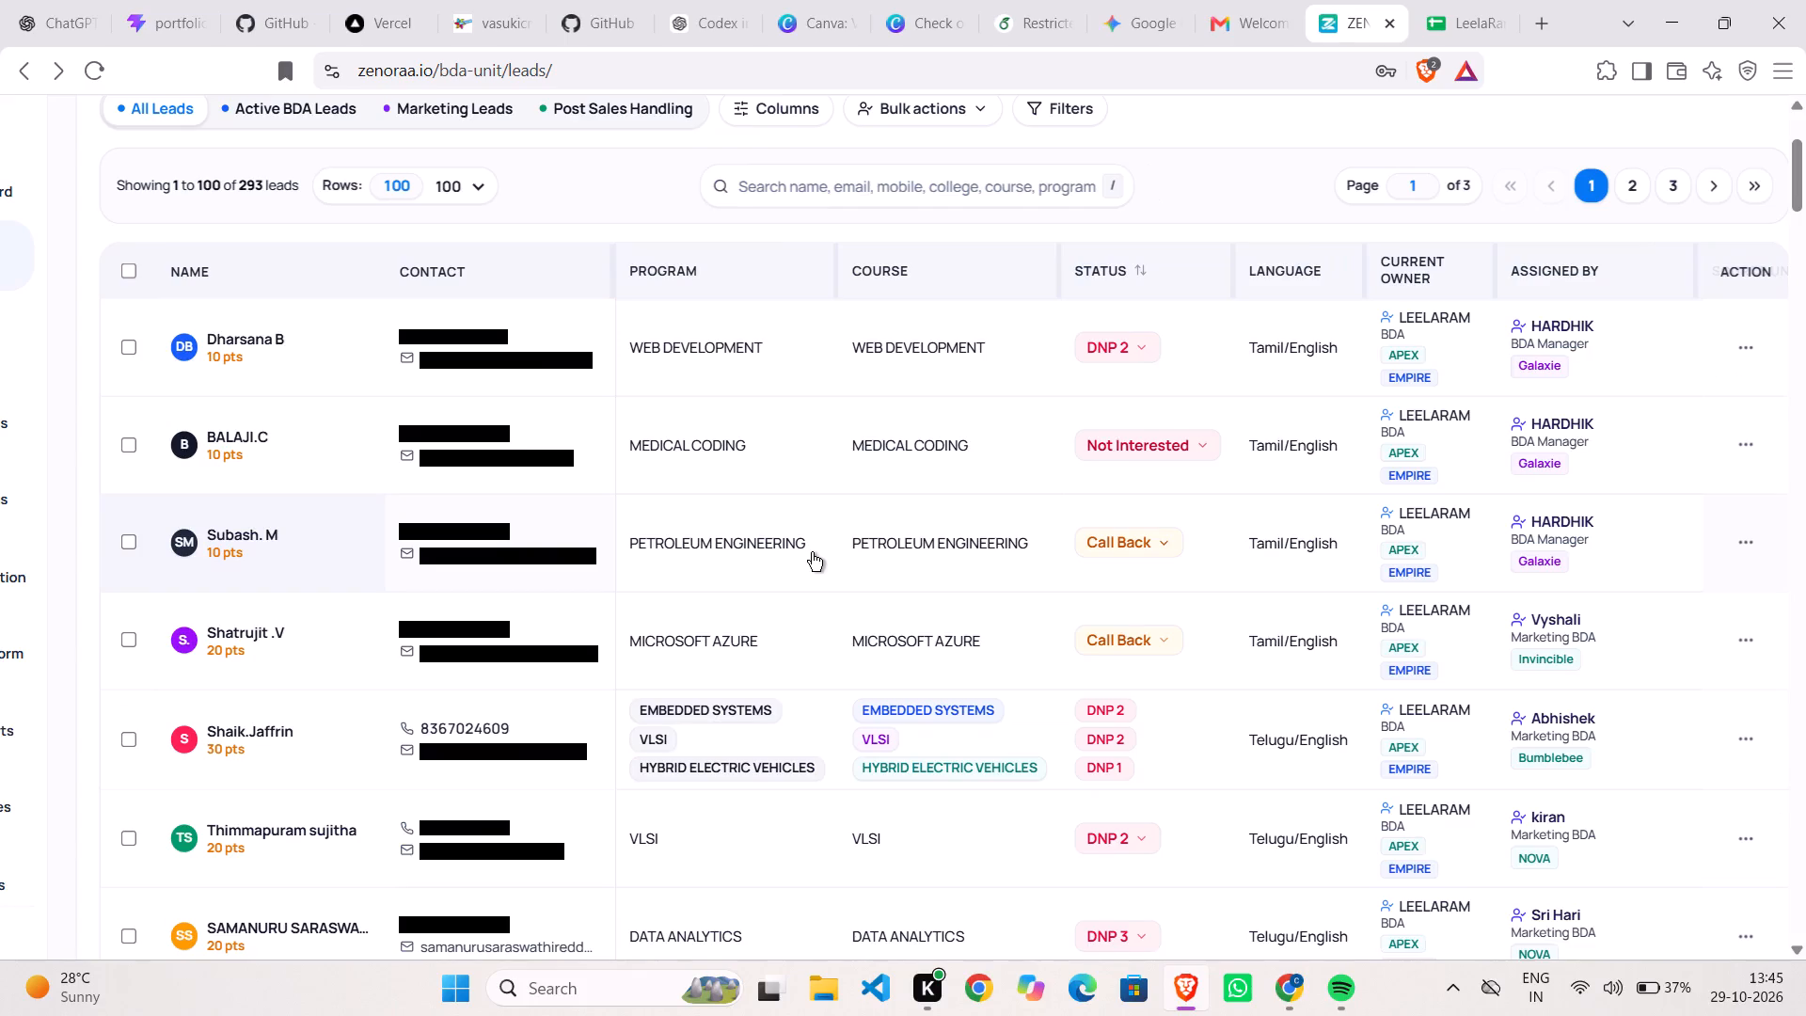
scroll(812, 552, "up", 6)
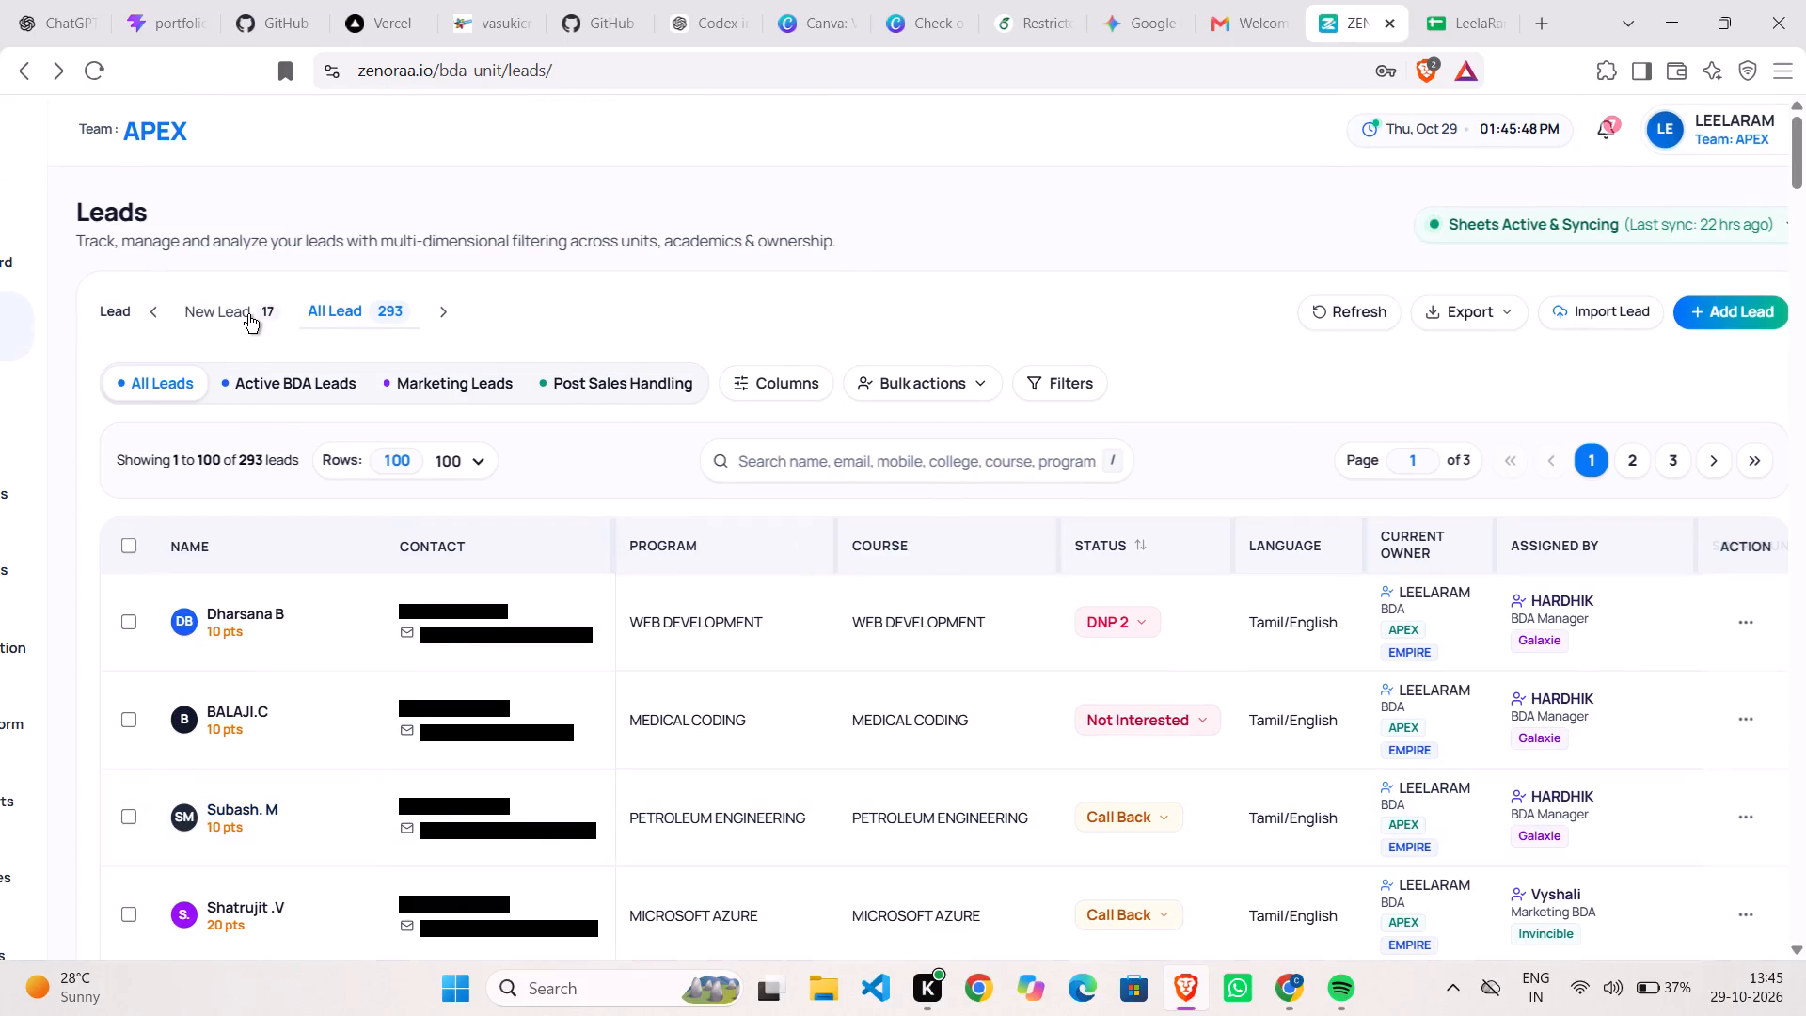
left_click(248, 314)
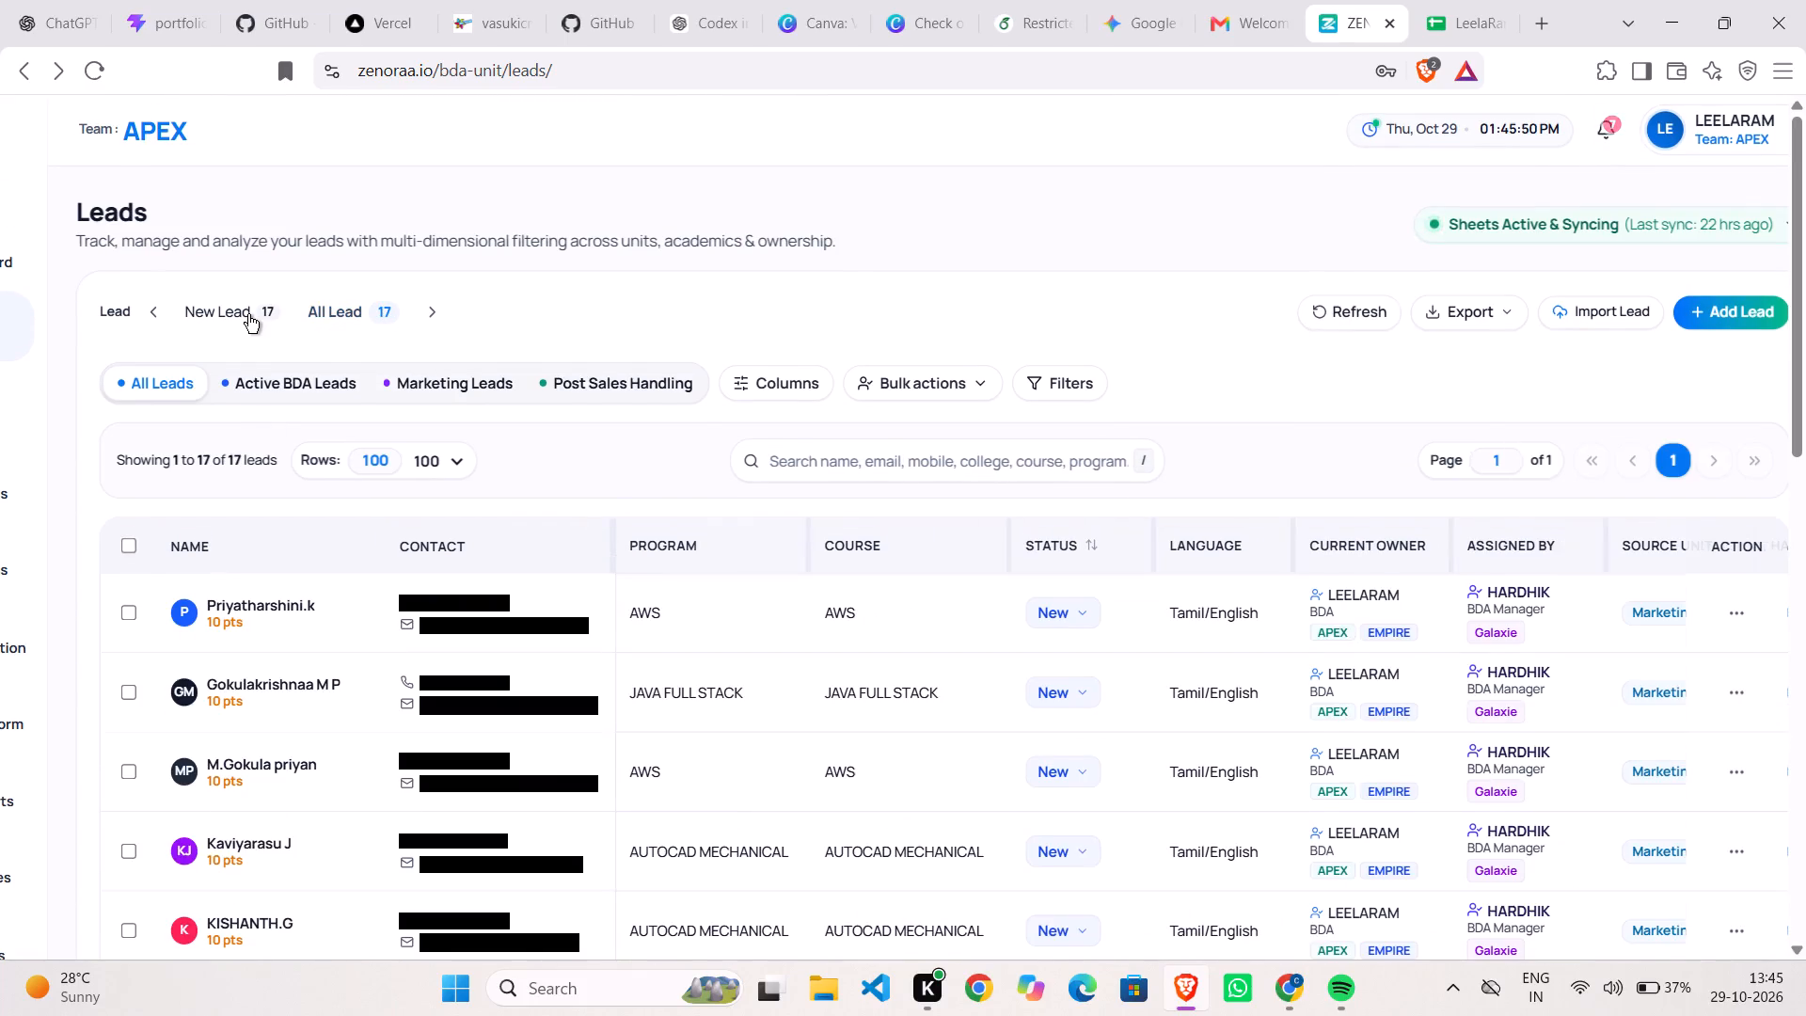
Update the last new lead, a Soft Skills one, to status DNP 1 with the call remark "DNP" and save.
scroll(248, 314, "down", 9)
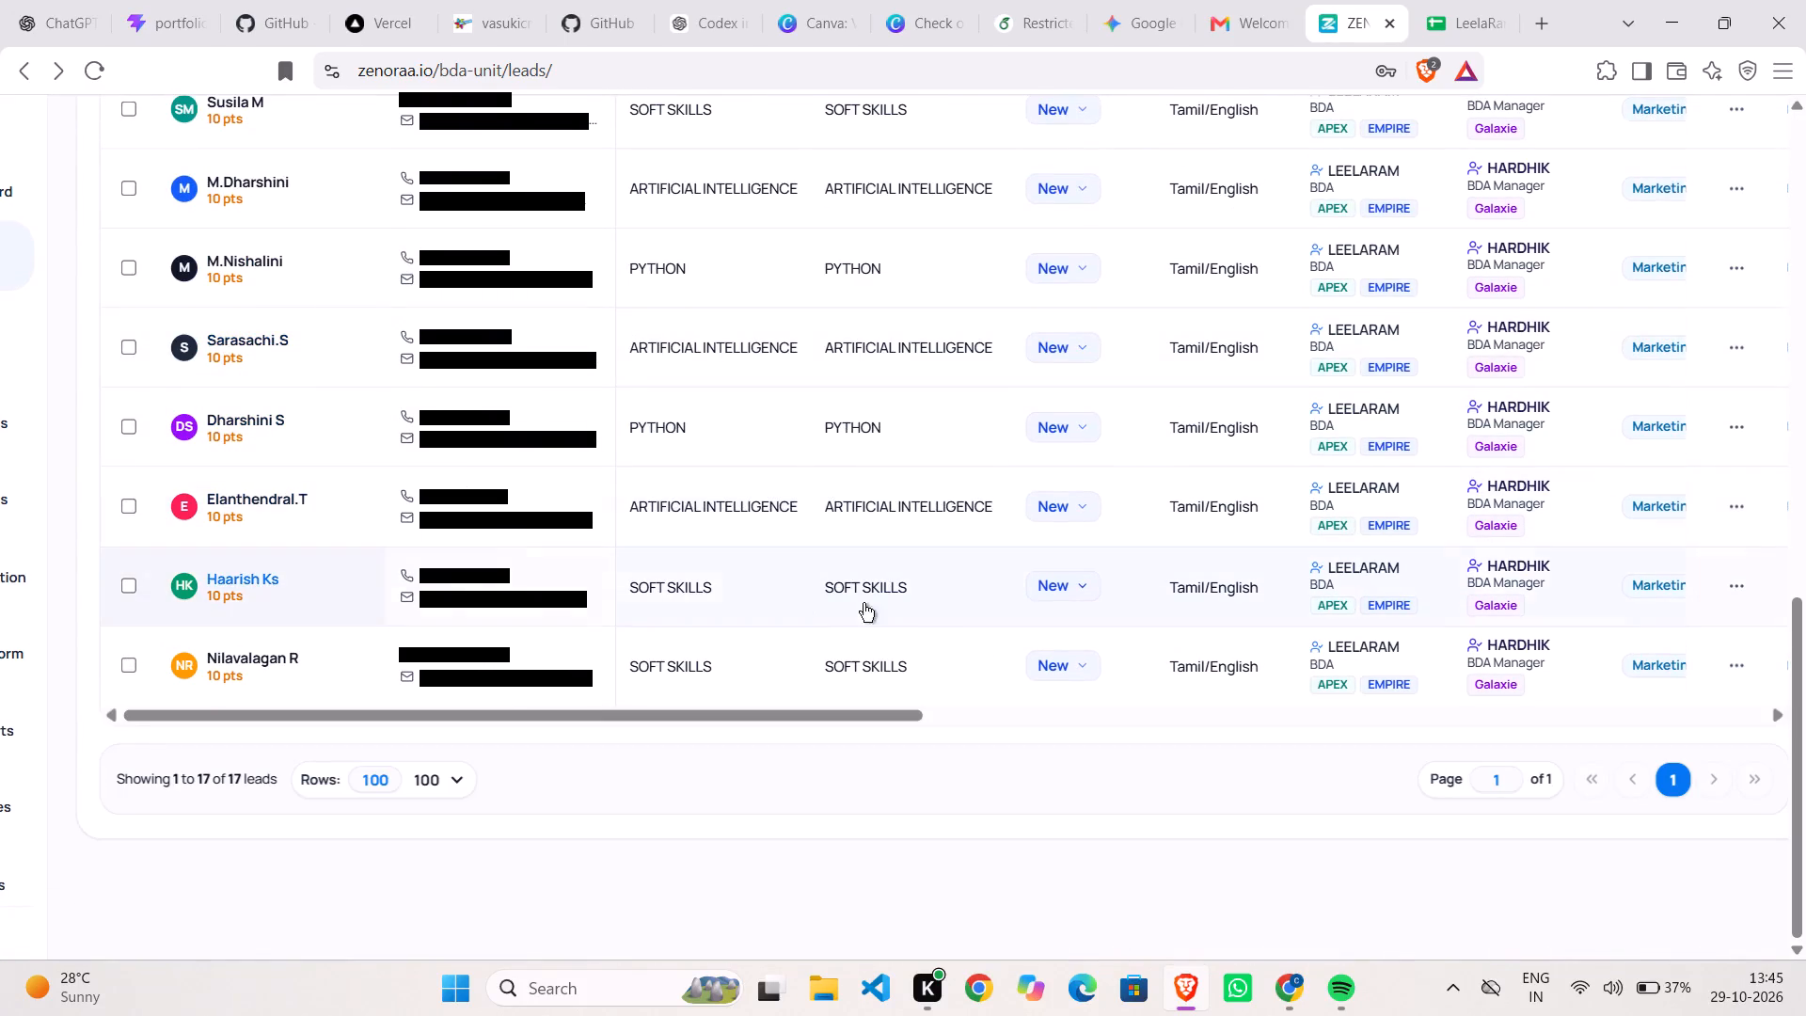
left_click(1055, 667)
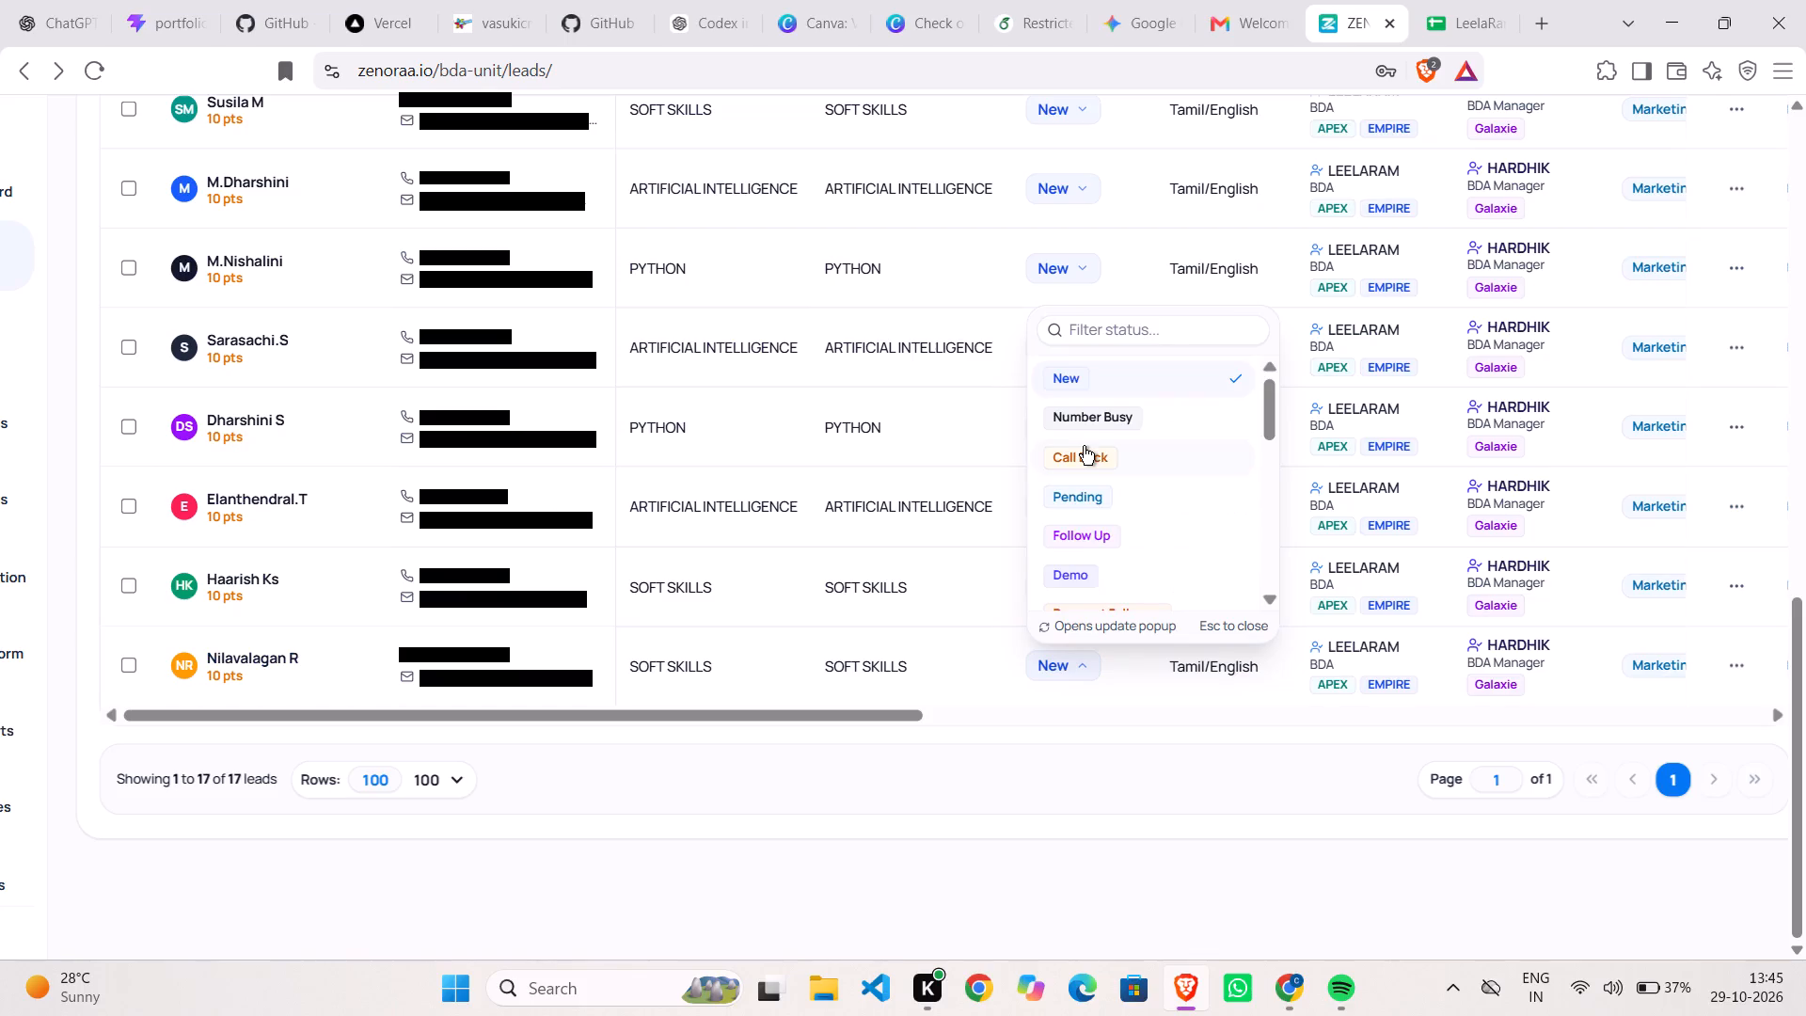
scroll(1084, 446, "down", 2)
left_click(1078, 401)
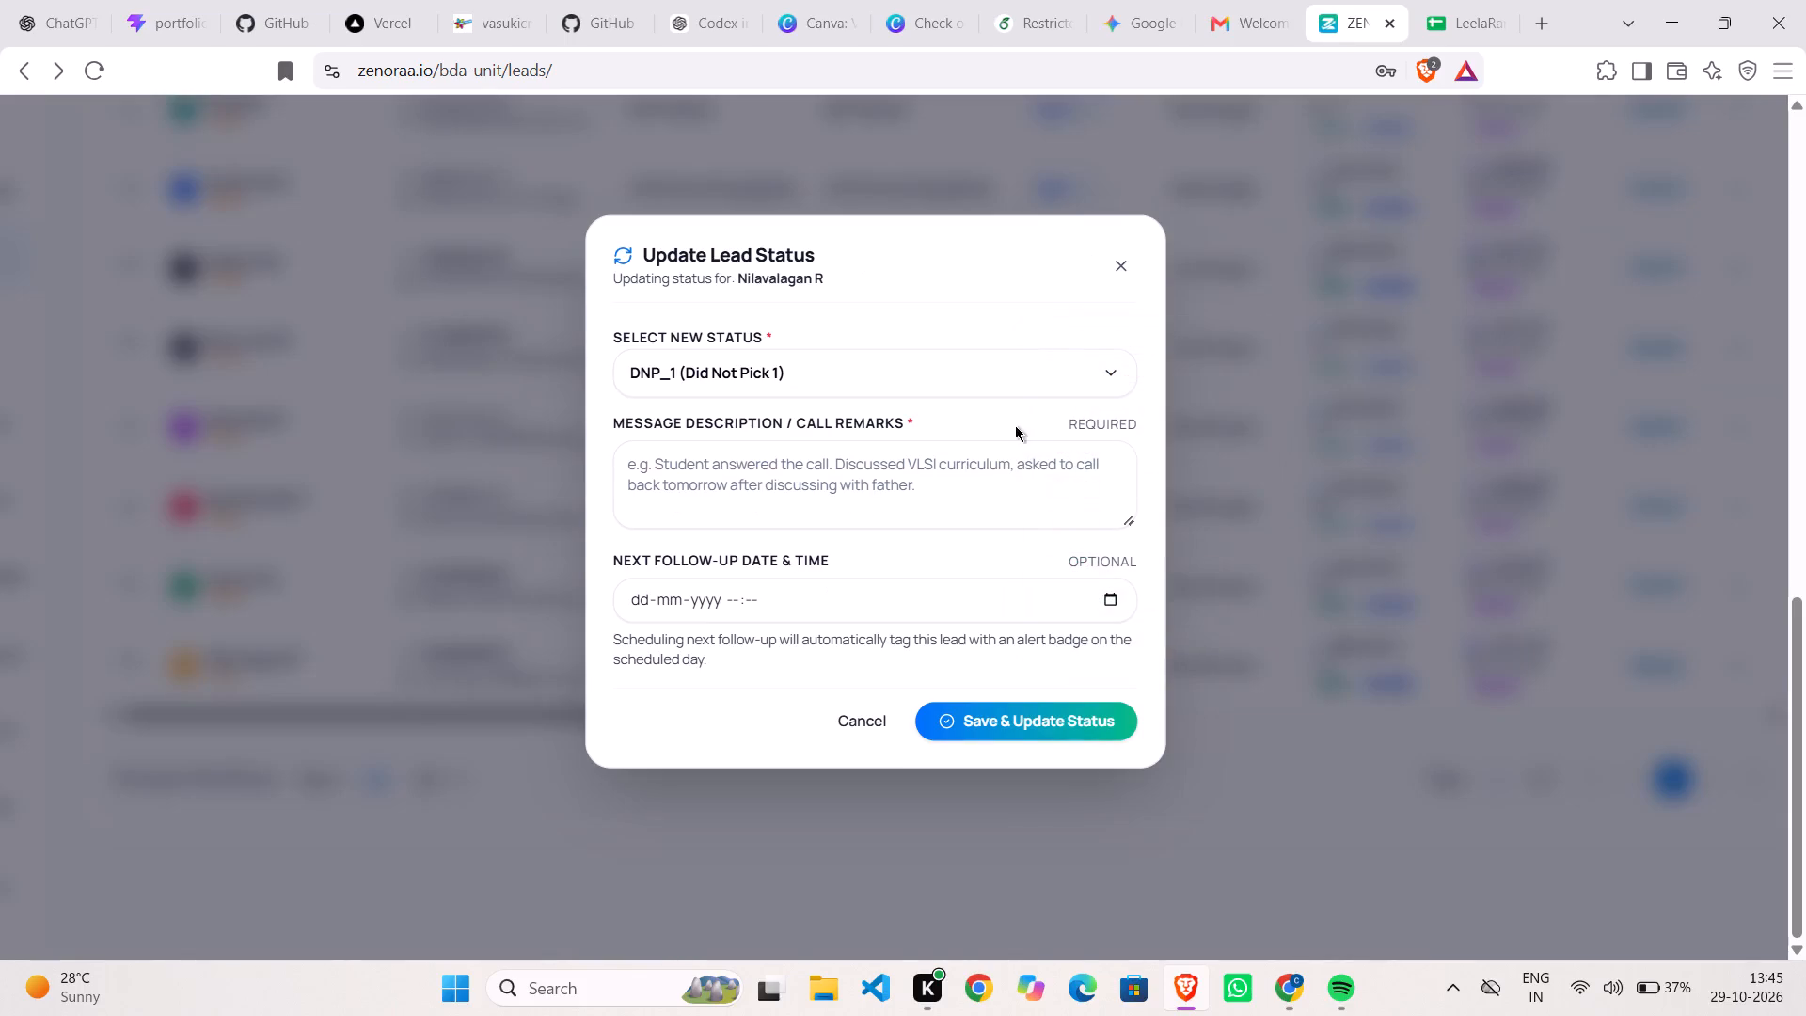
left_click(976, 461)
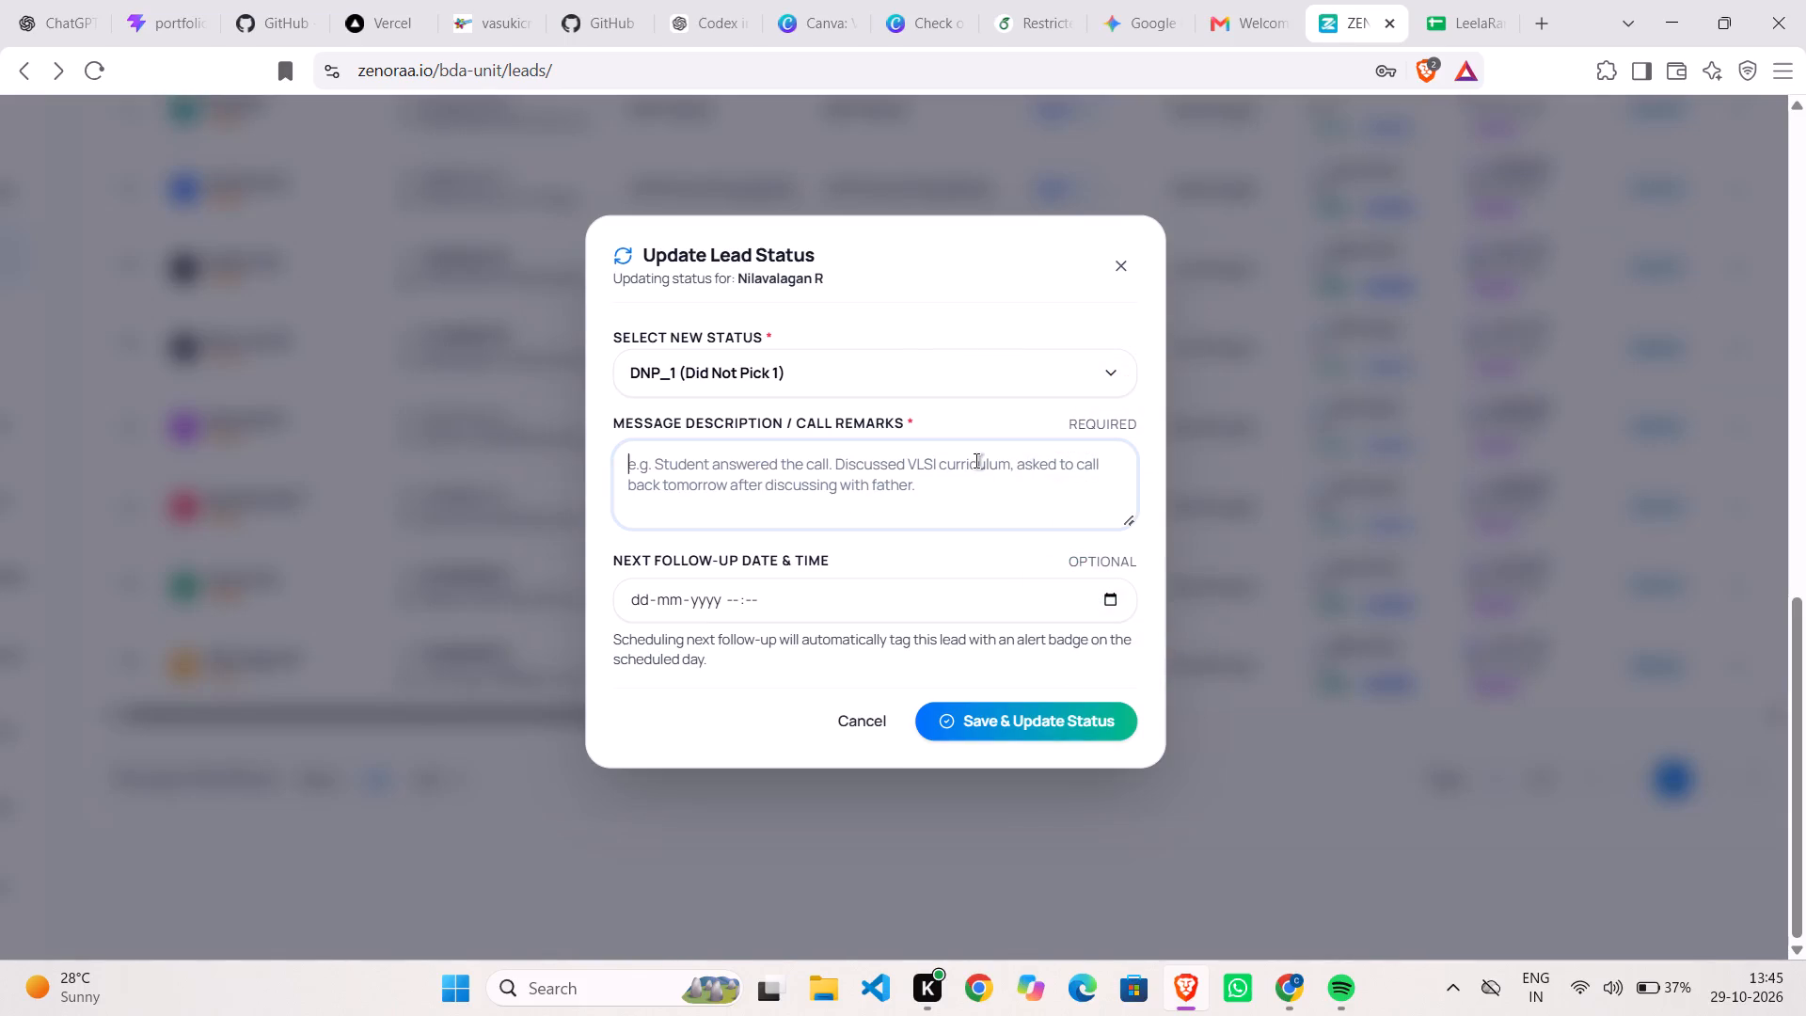
type("DNP")
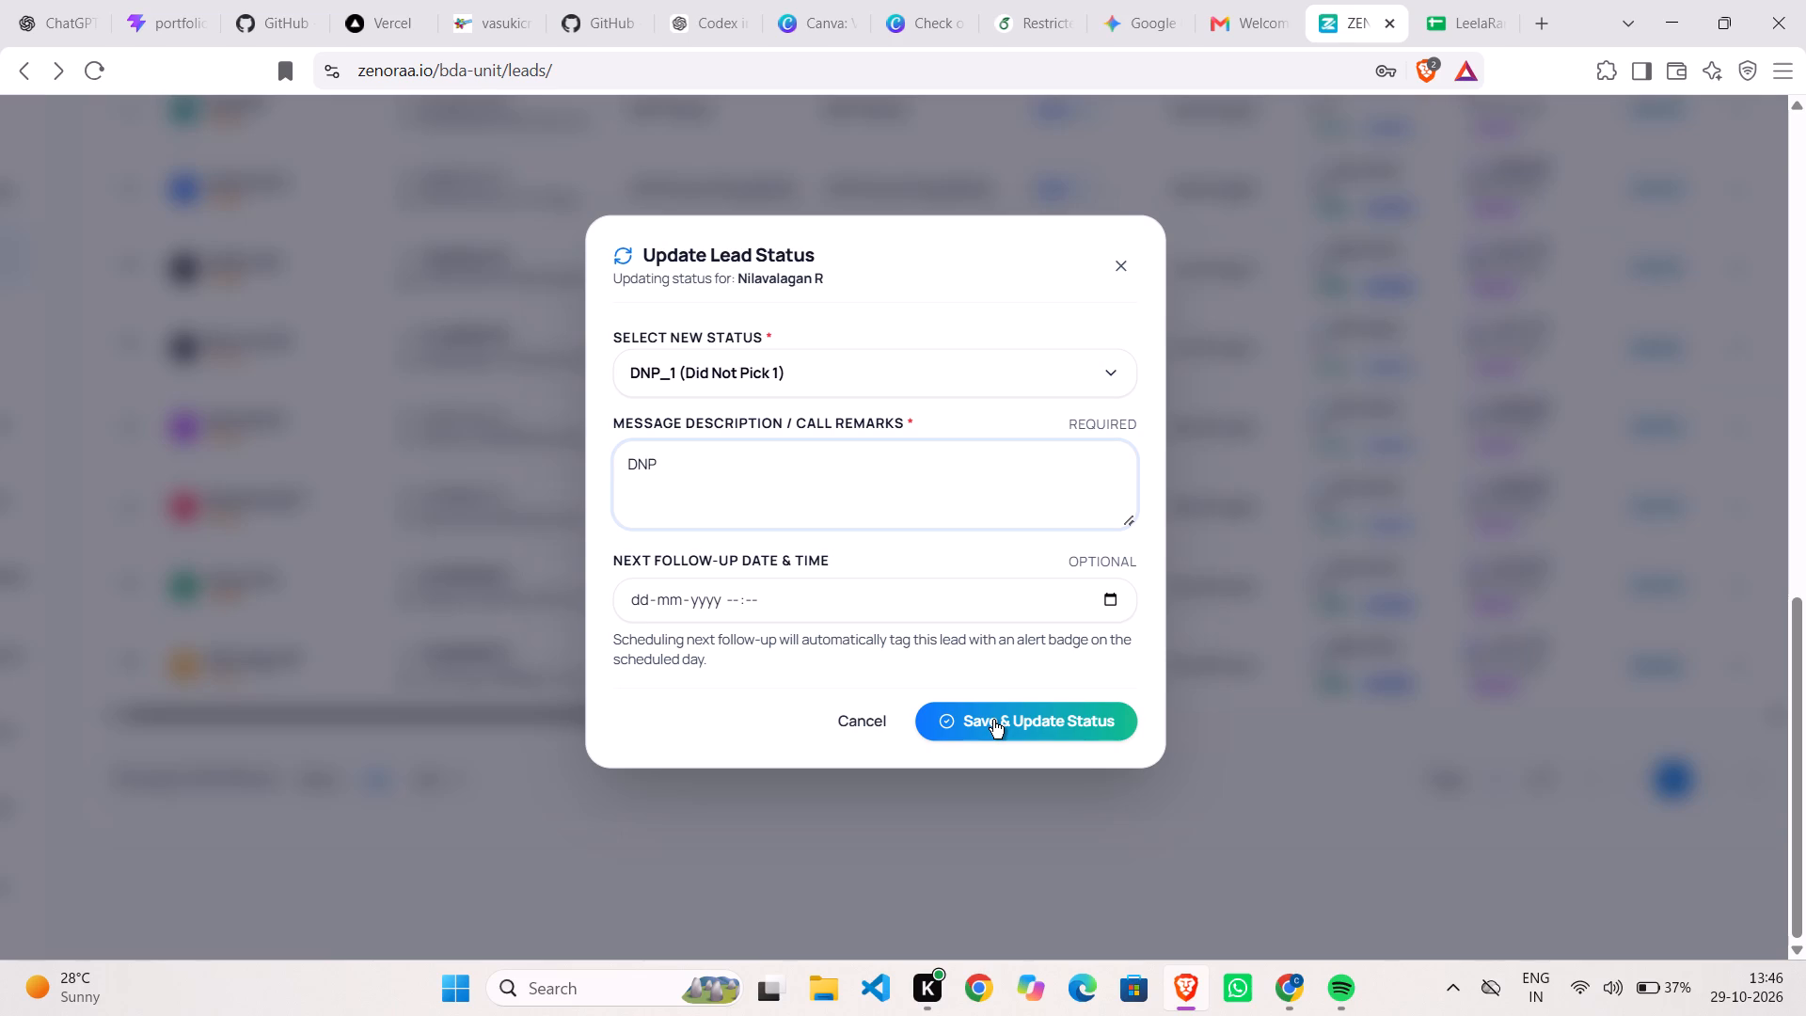
left_click(993, 720)
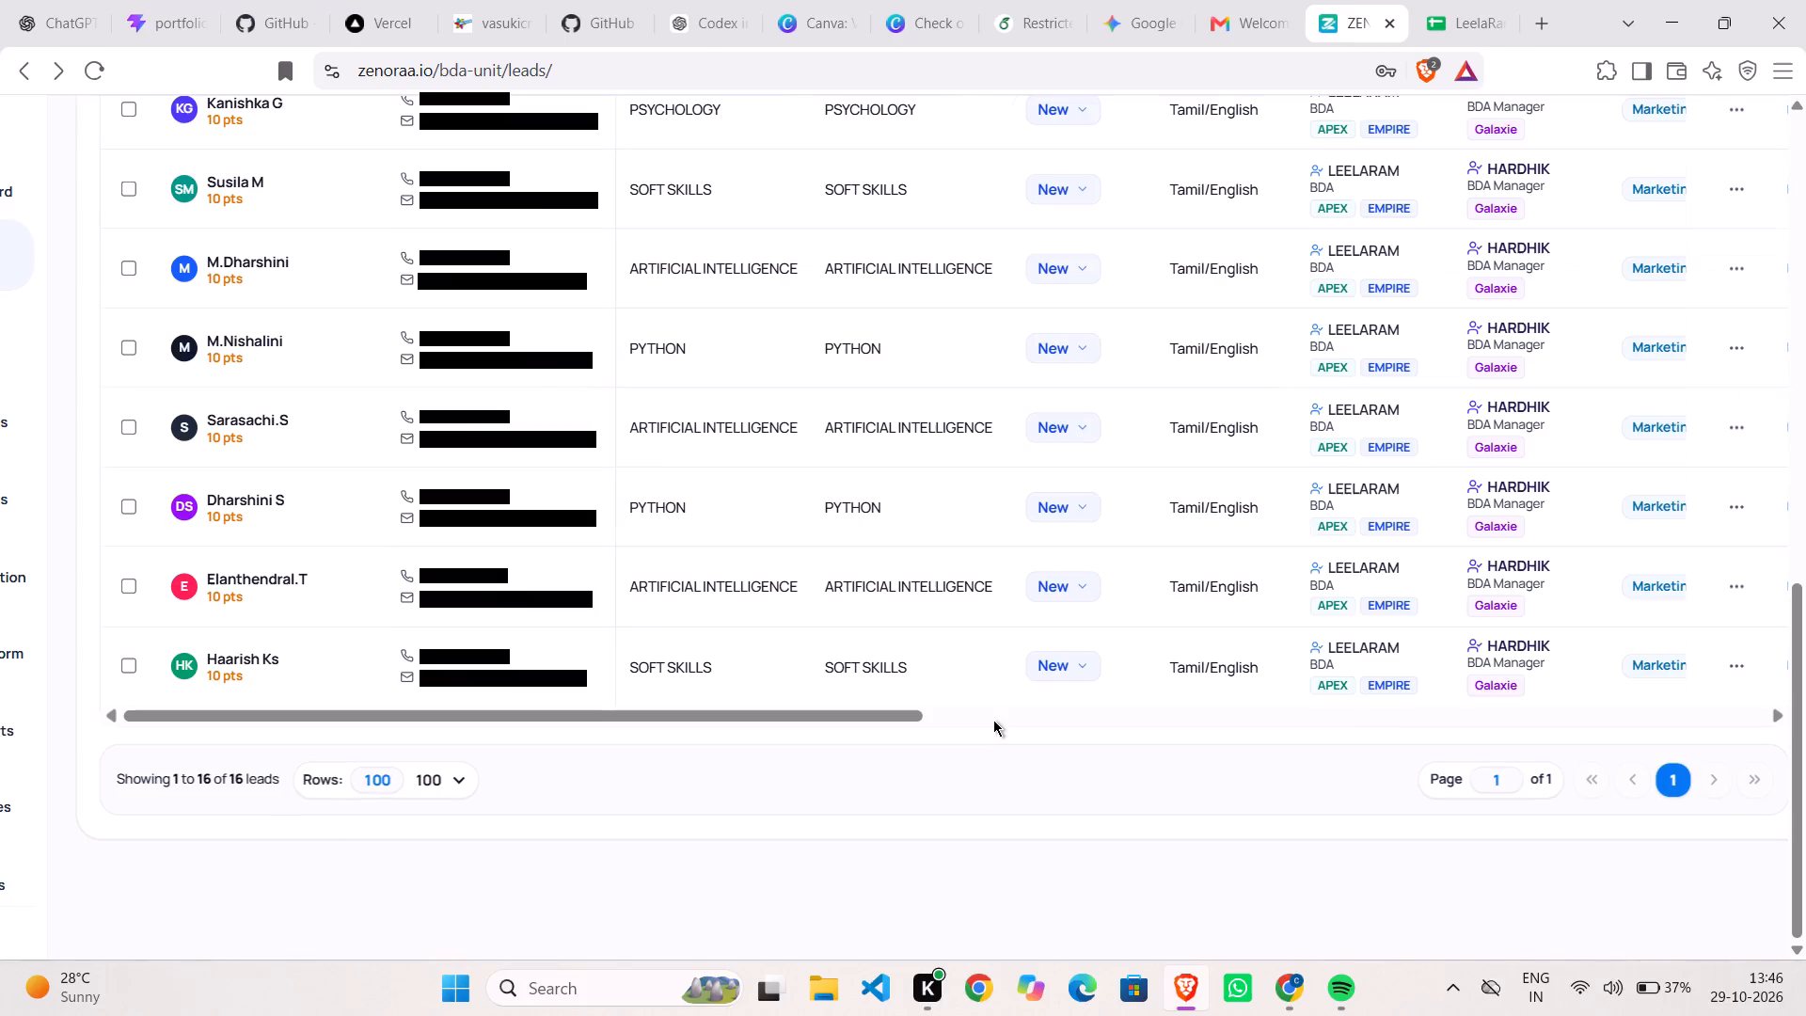
Examine the lower rows of the remaining new leads for their source unit, college, branch and section details.
scroll(993, 720, "left", 2)
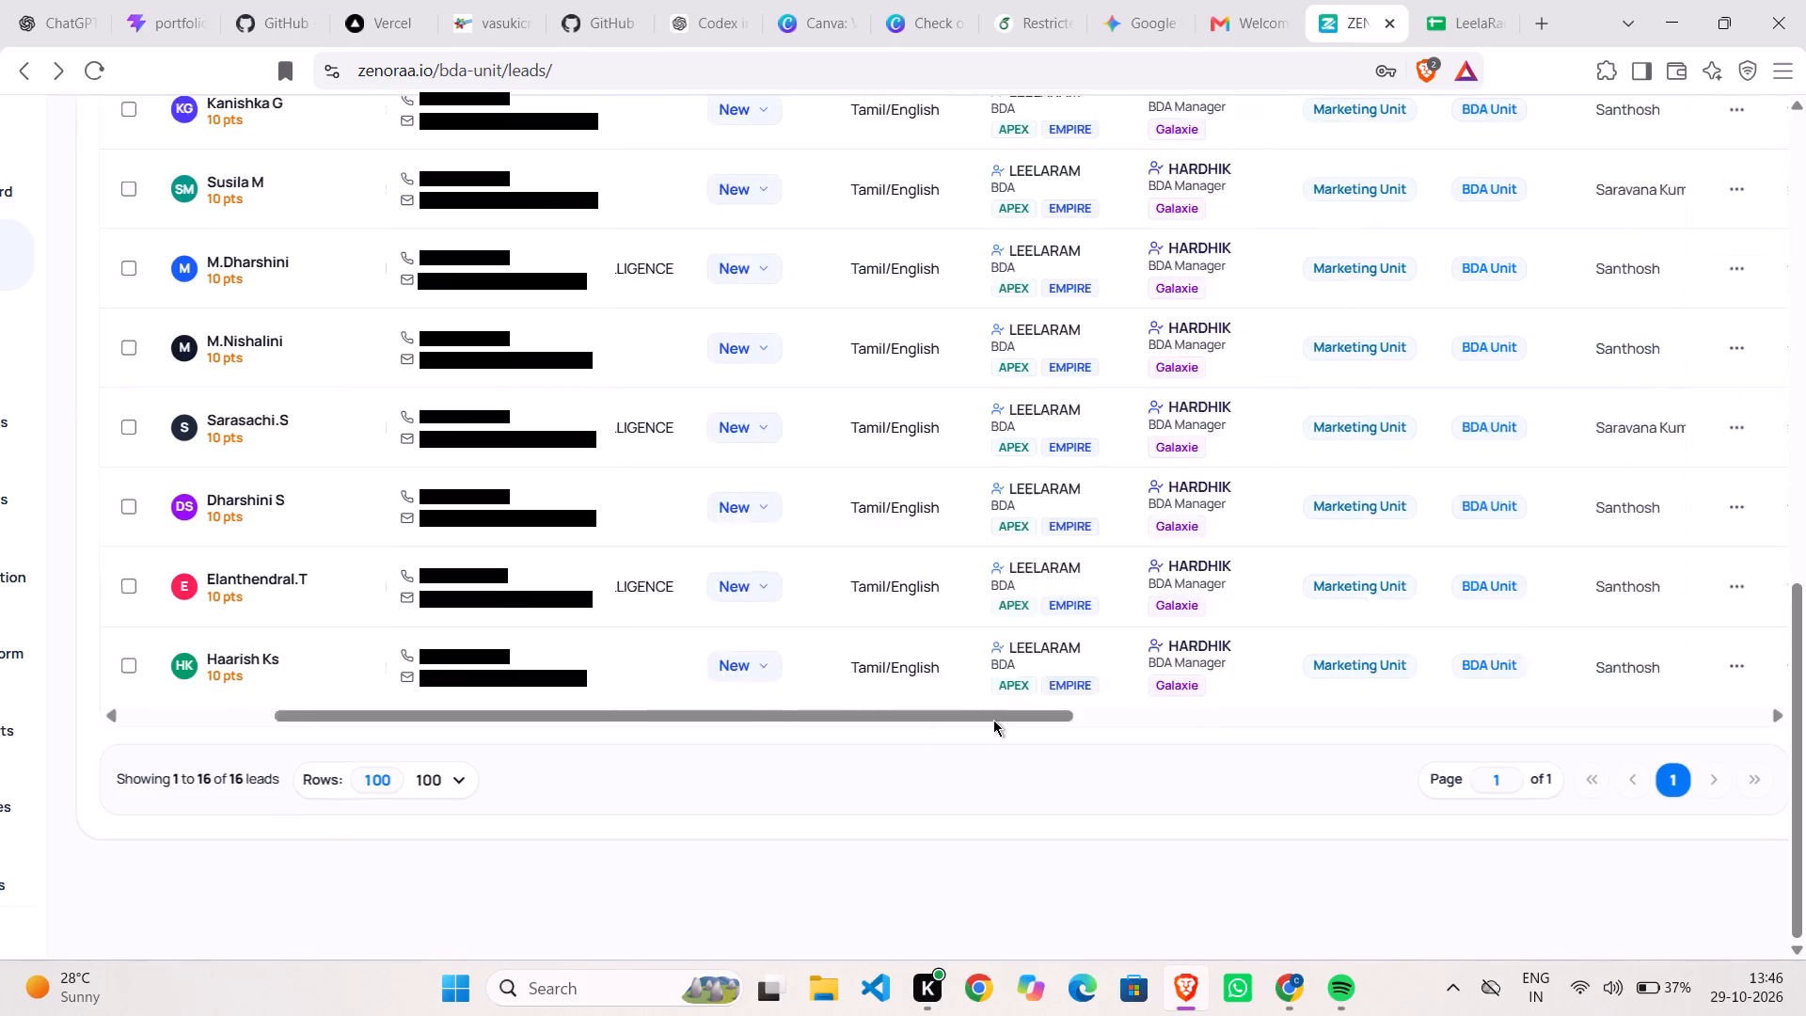
scroll(993, 720, "left", 5)
scroll(993, 720, "up", 1)
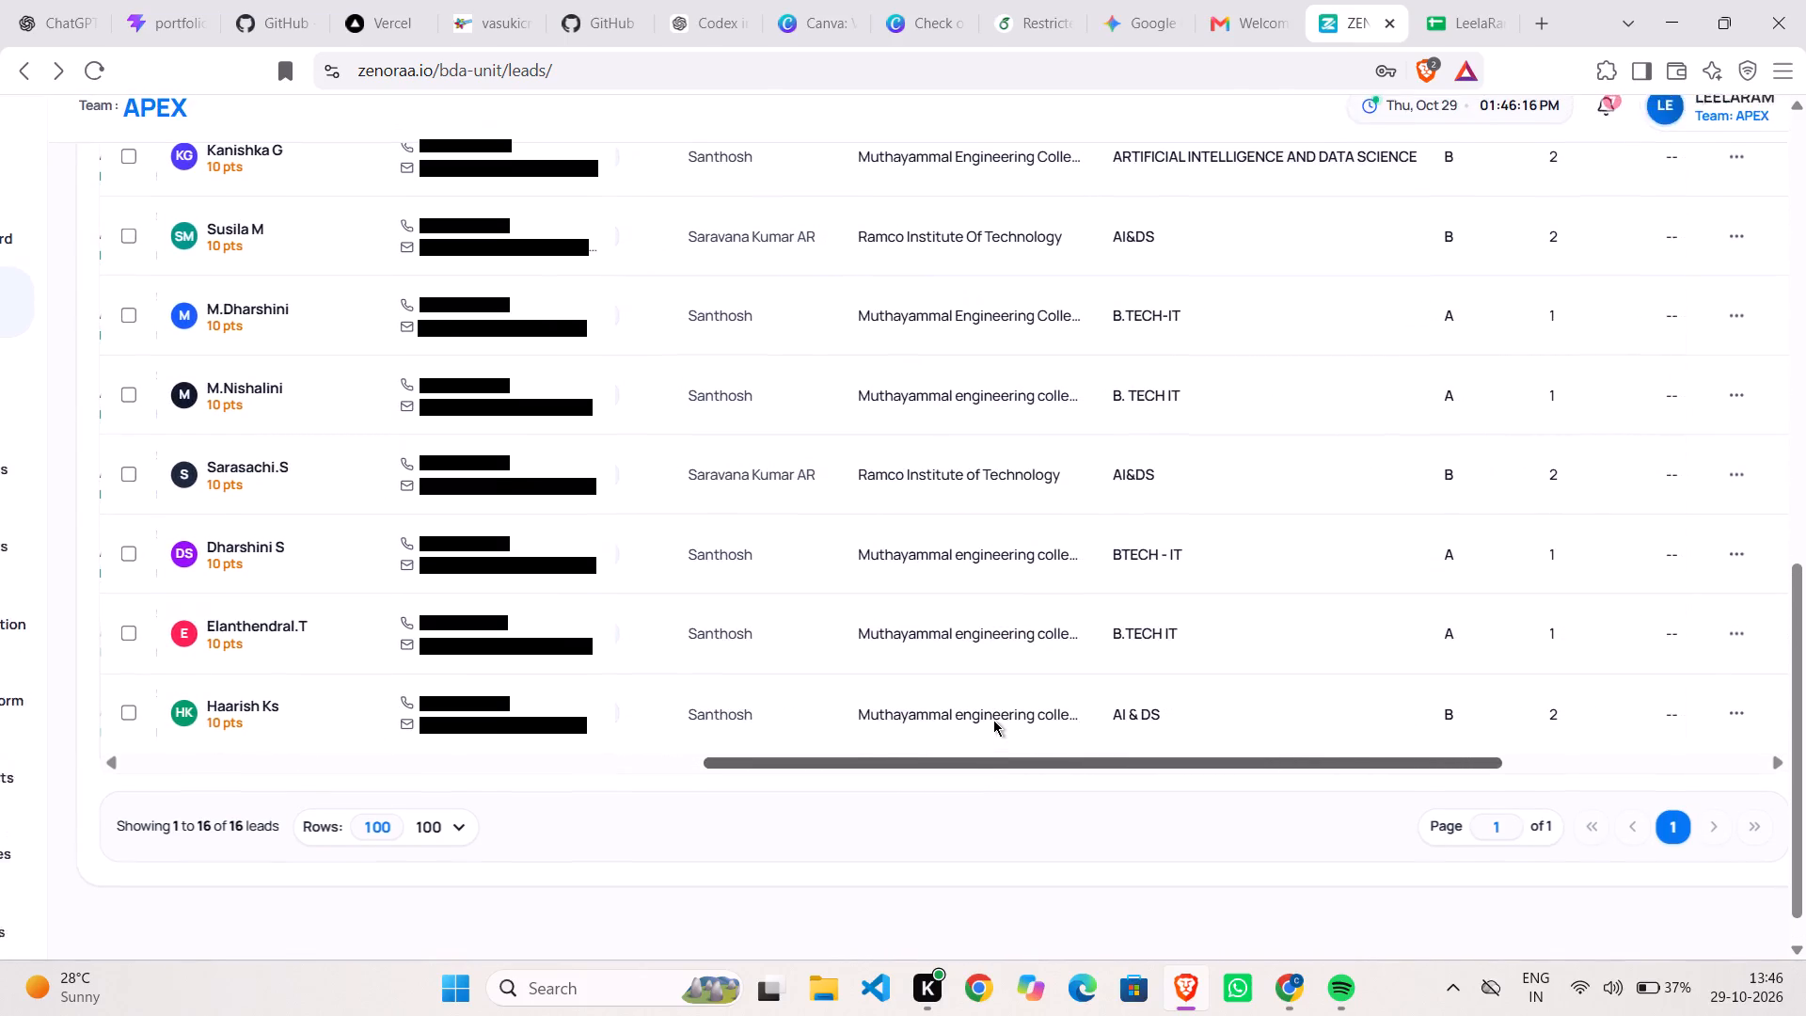
scroll(993, 720, "up", 1)
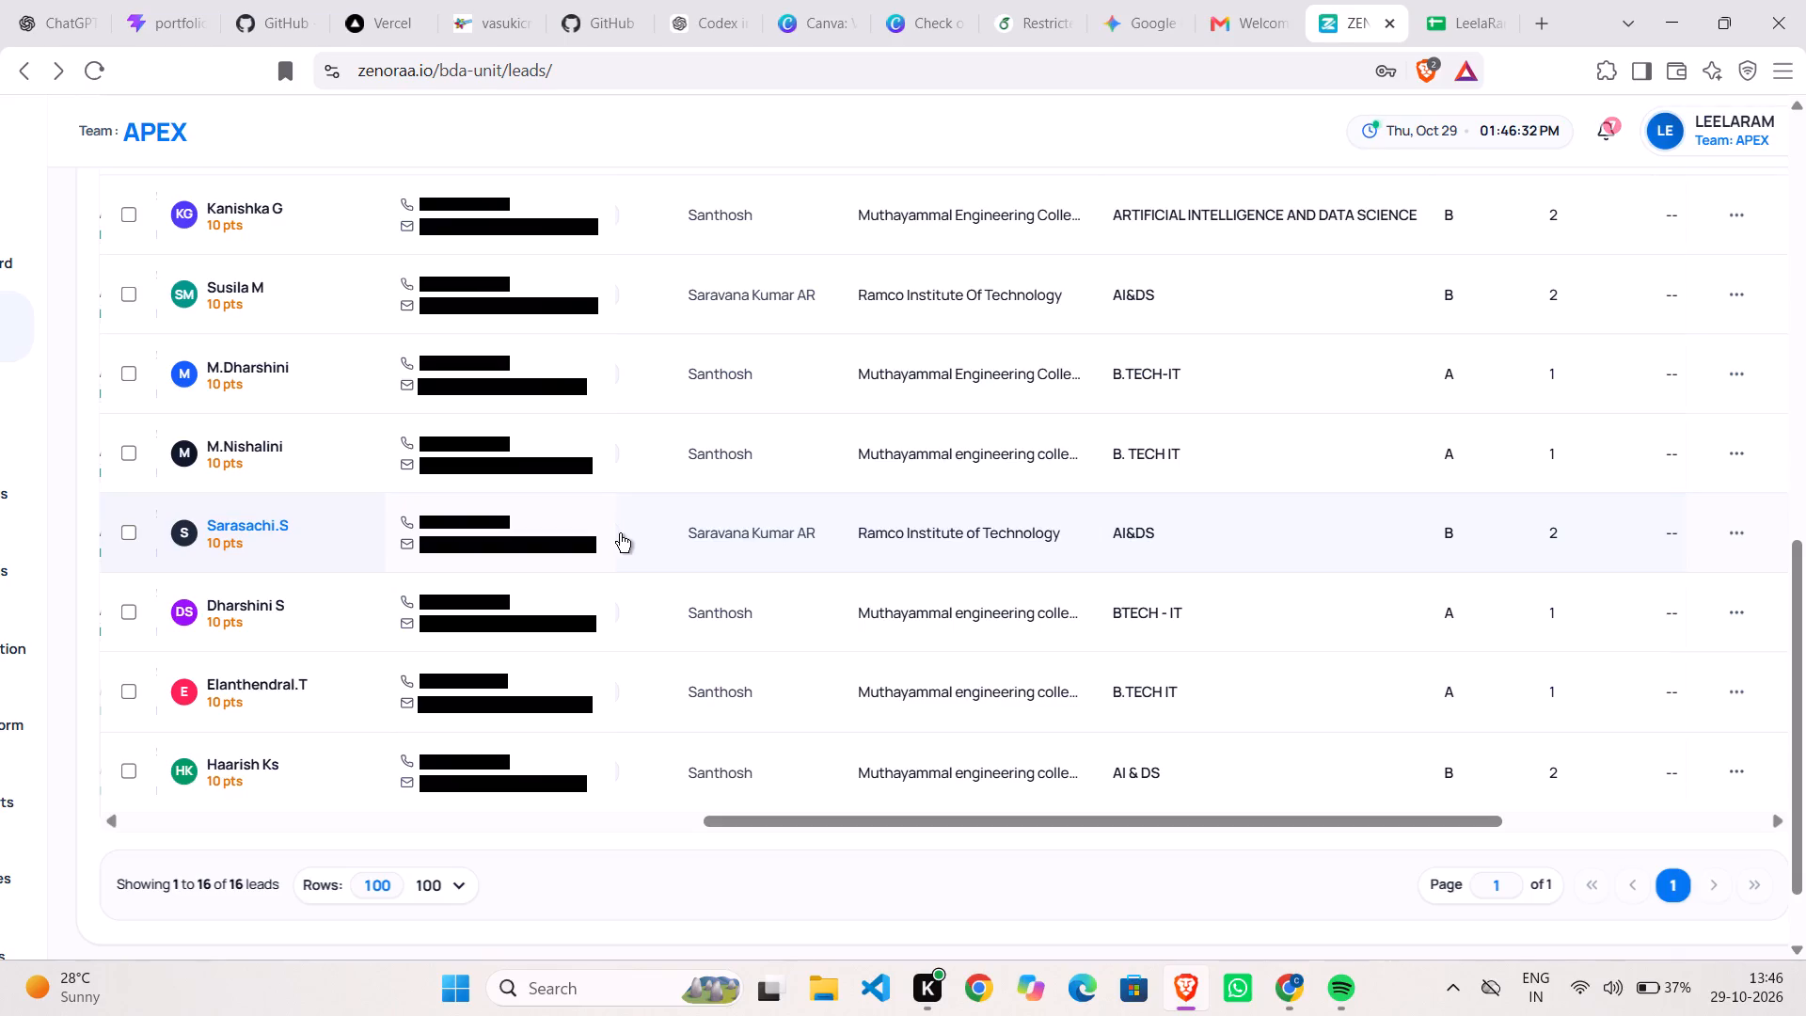
scroll(732, 537, "right", 2)
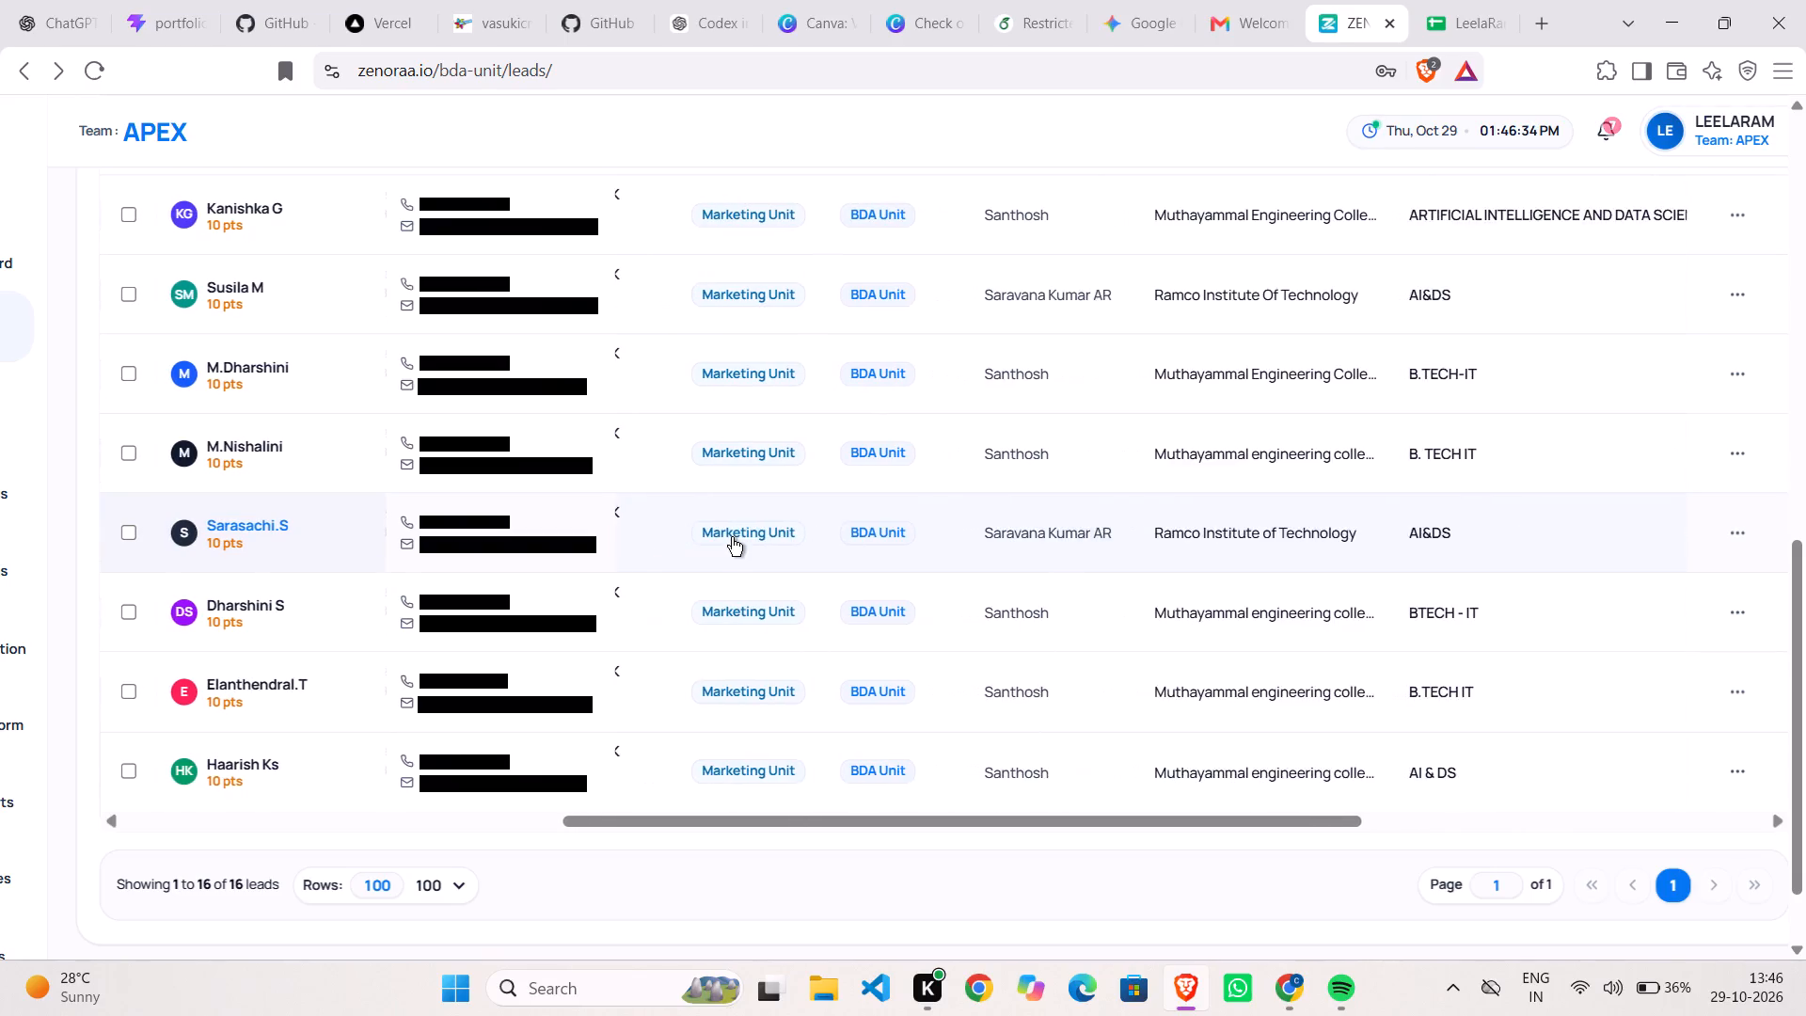
scroll(732, 537, "right", 3)
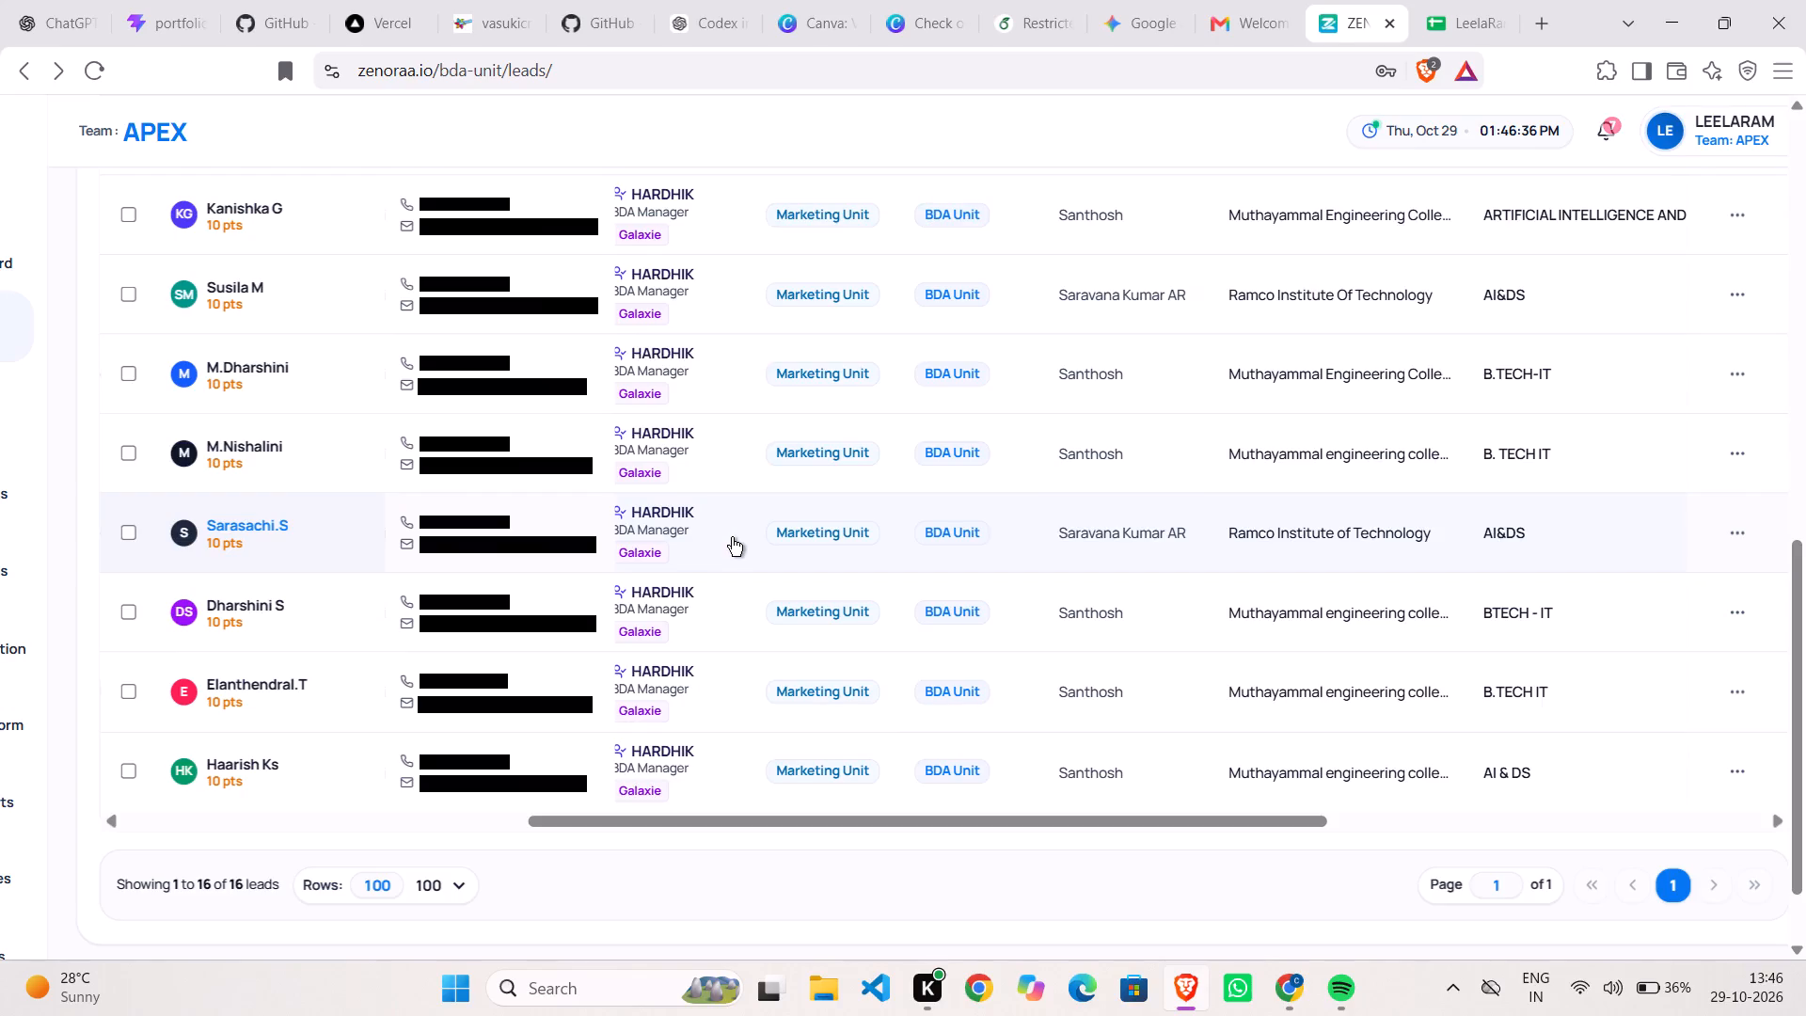
scroll(732, 537, "right", 6)
Look through the whole list of remaining new leads, checking their program, course, status, language and owner.
scroll(732, 537, "up", 1)
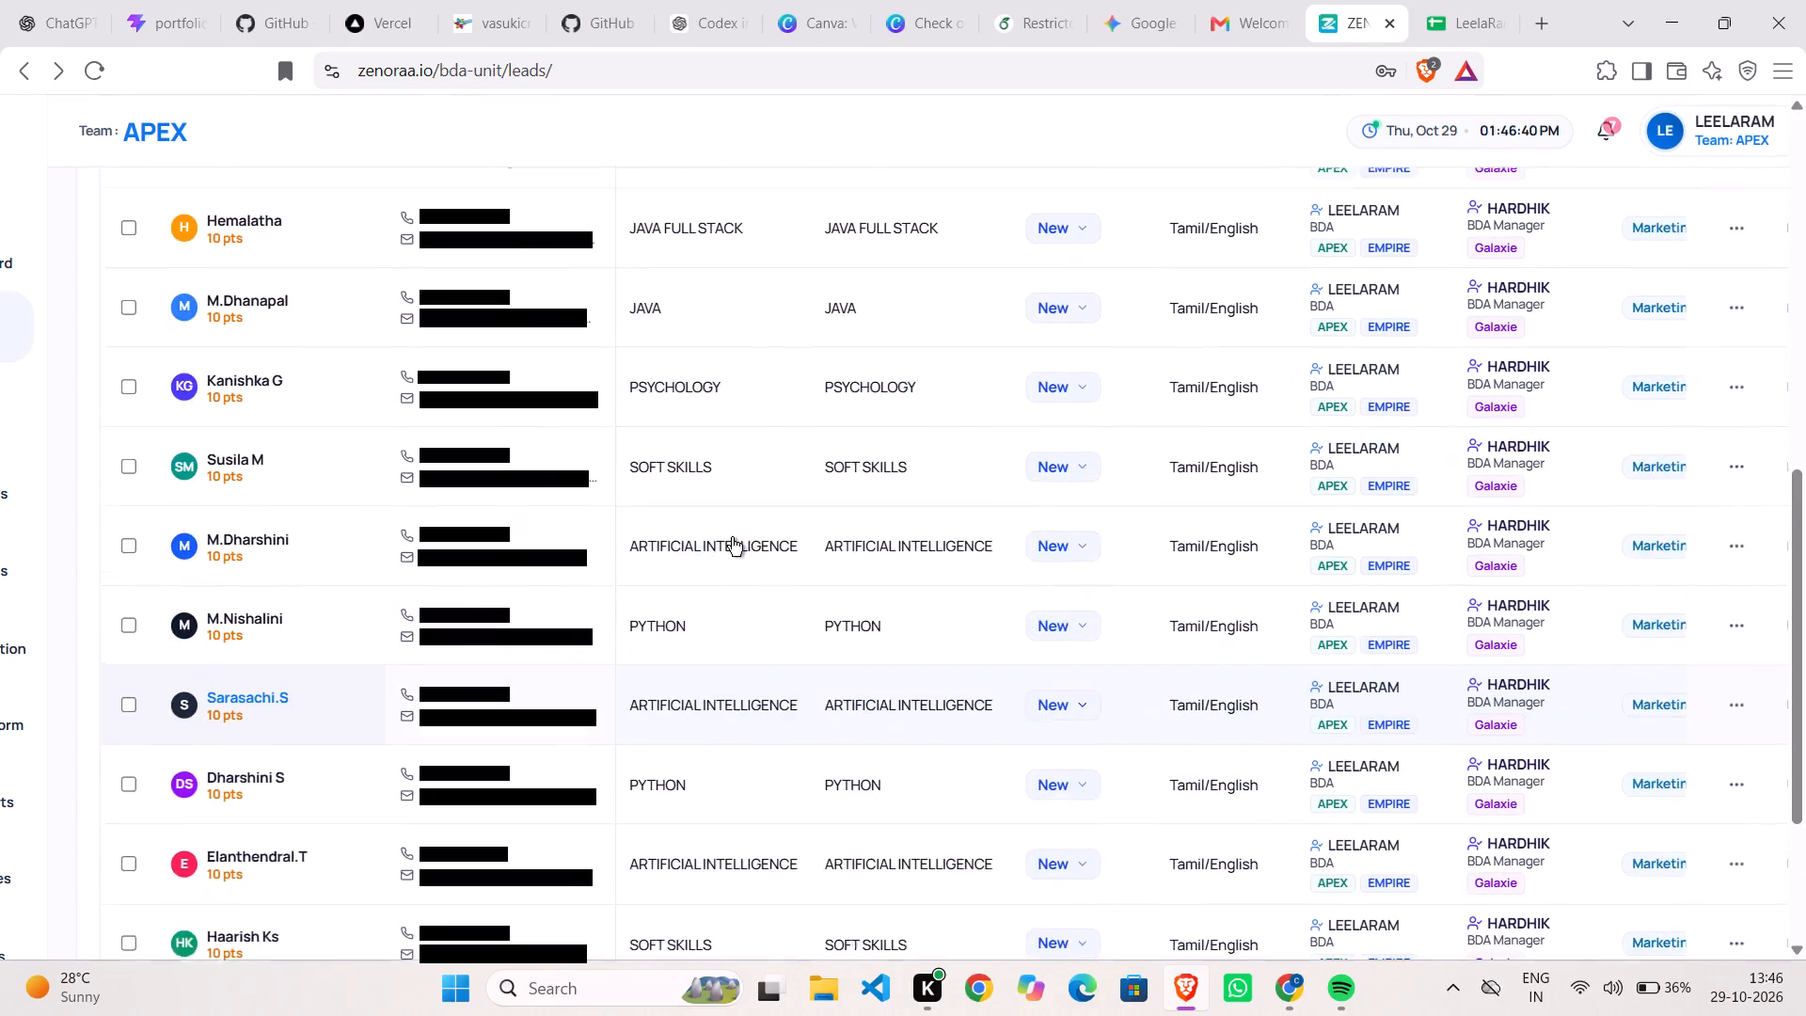
scroll(732, 537, "up", 4)
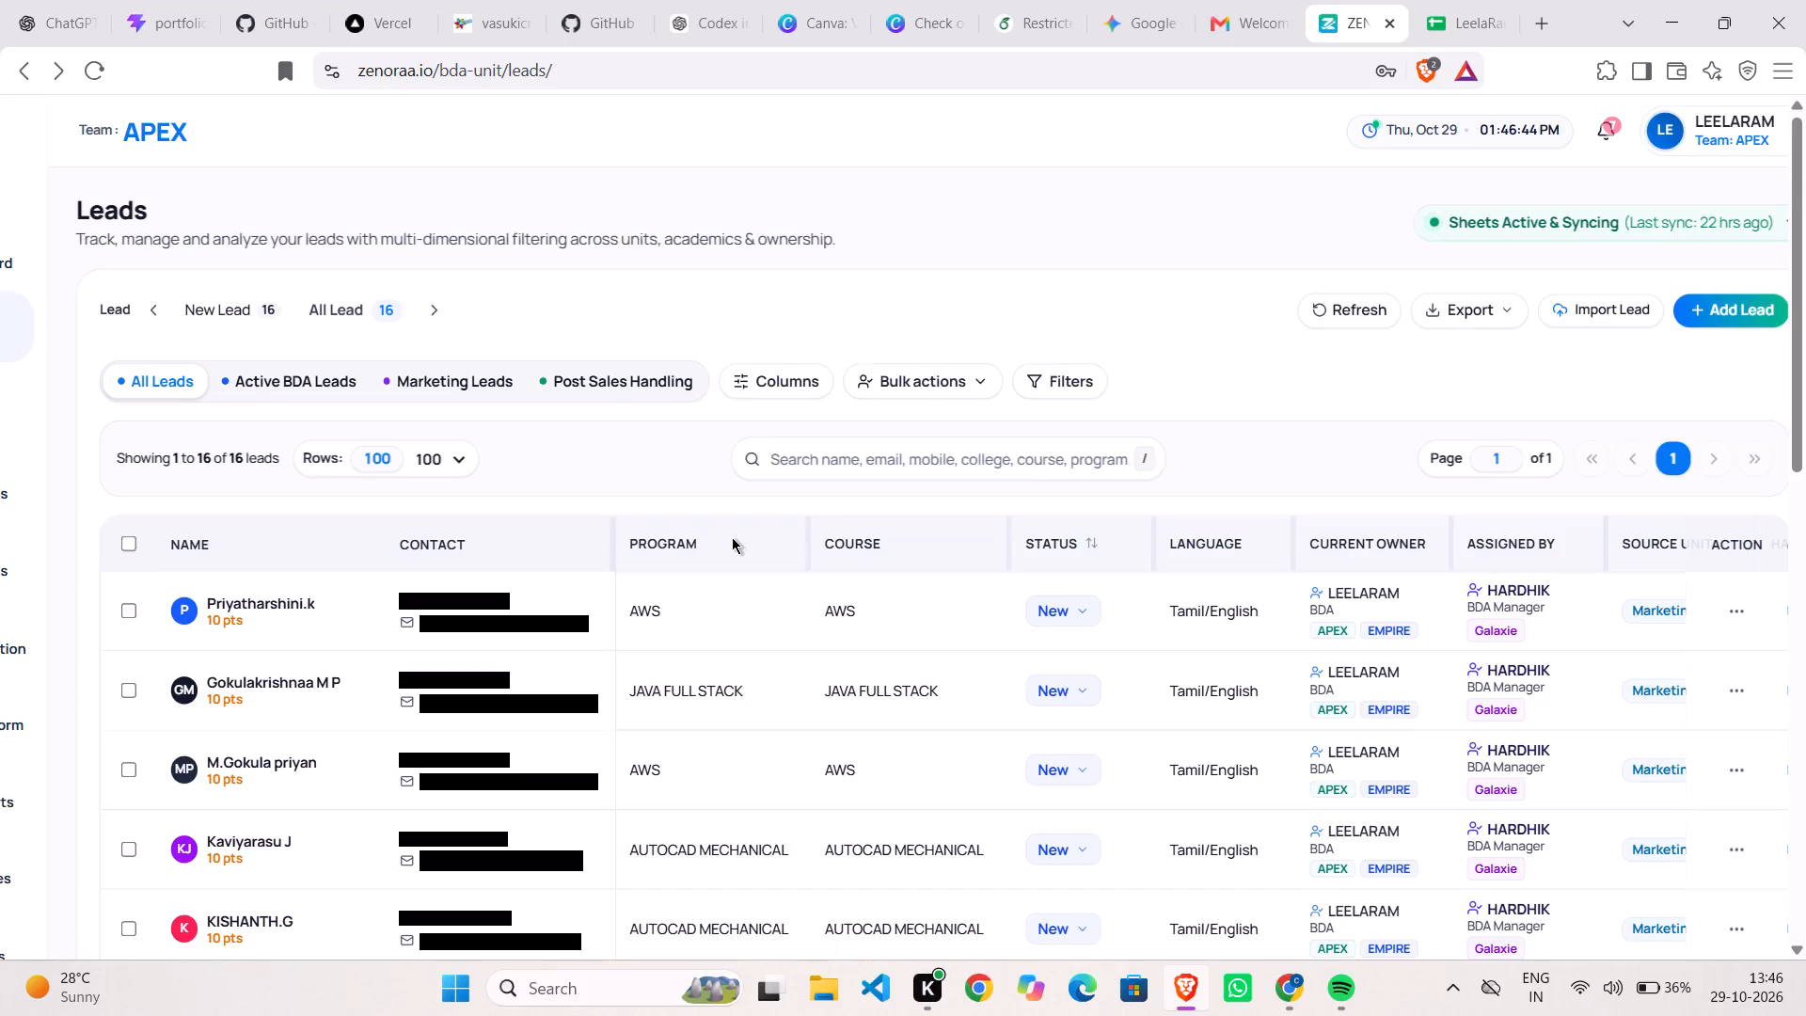
scroll(732, 537, "down", 5)
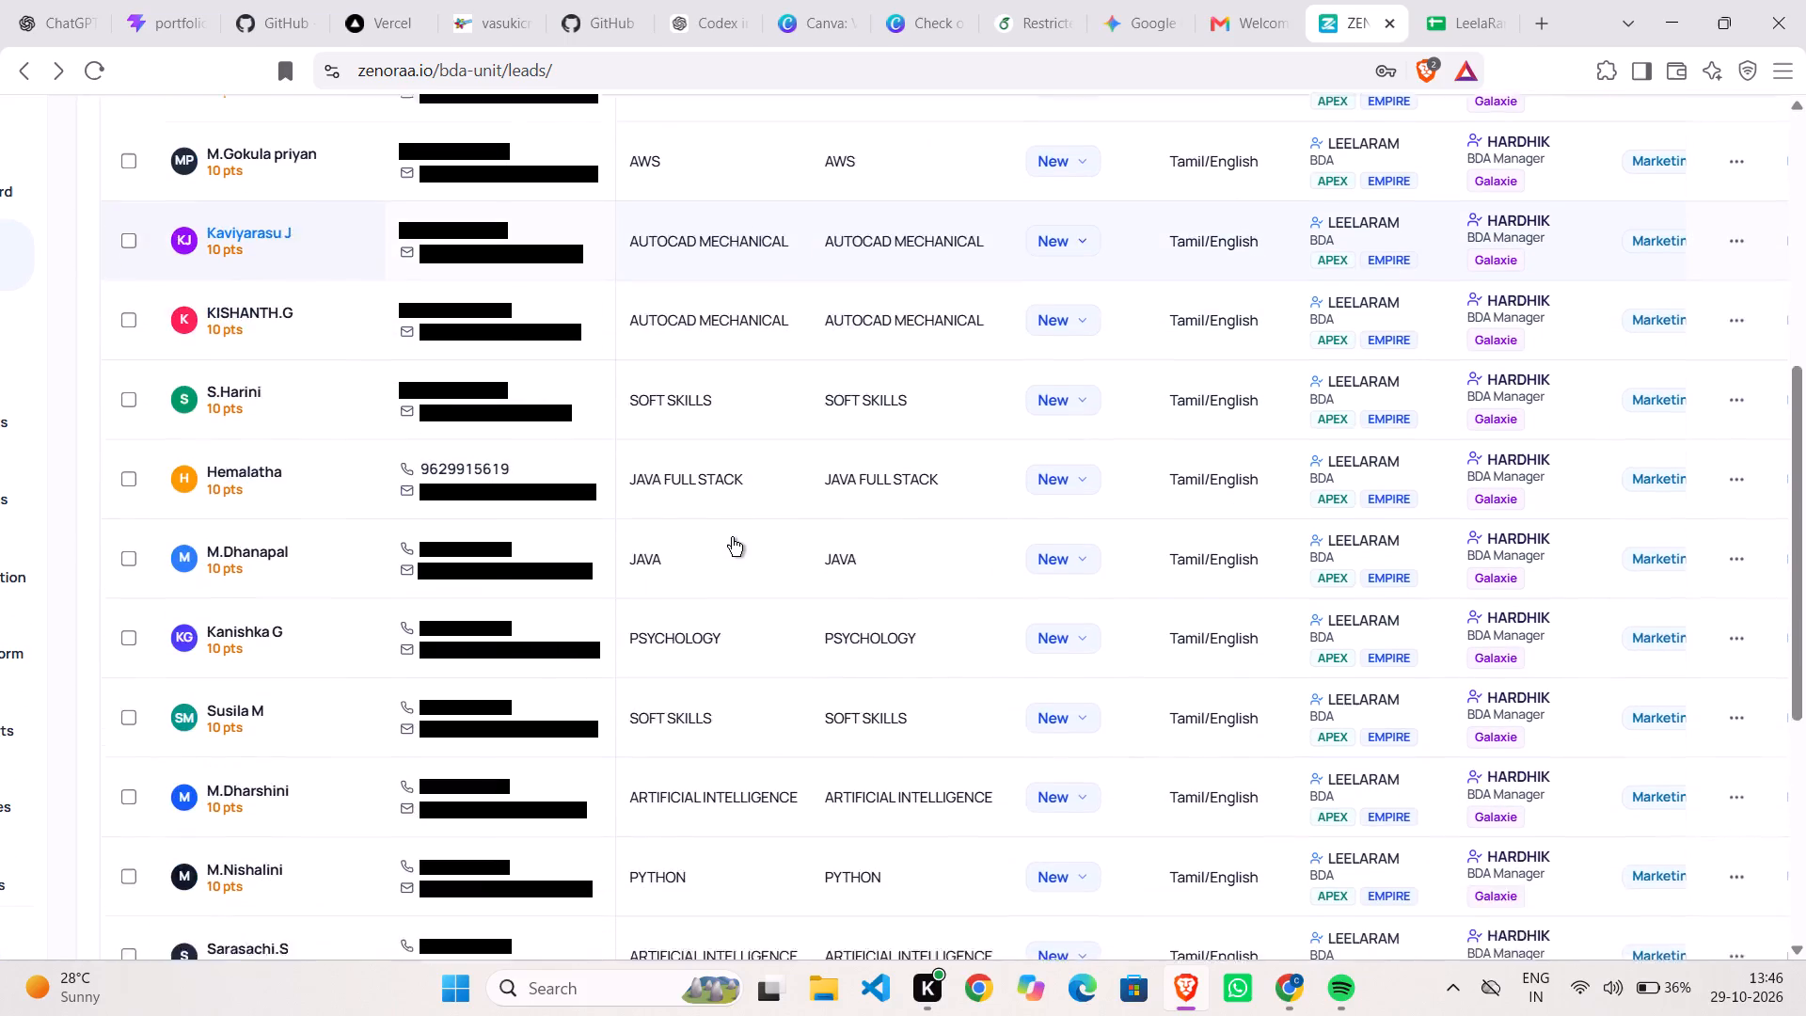
scroll(732, 537, "left", 3)
scroll(732, 537, "down", 3)
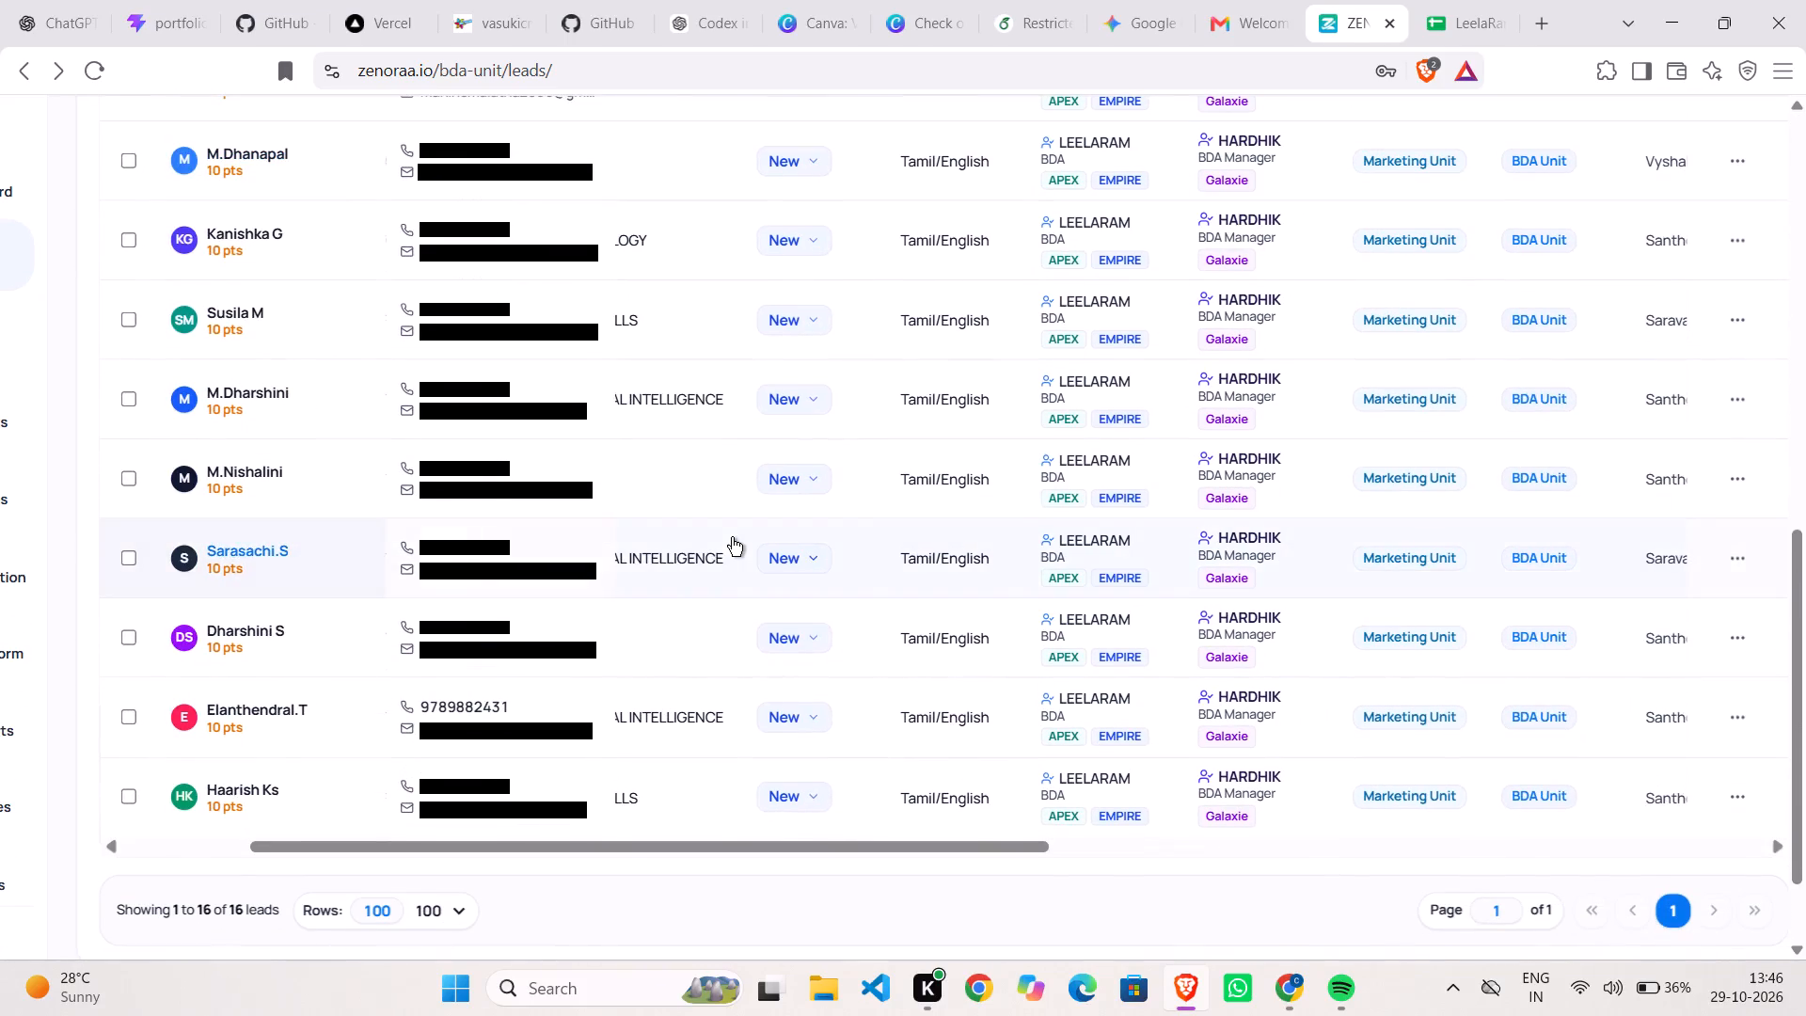
scroll(732, 537, "right", 1)
scroll(732, 537, "up", 5)
scroll(732, 537, "right", 1)
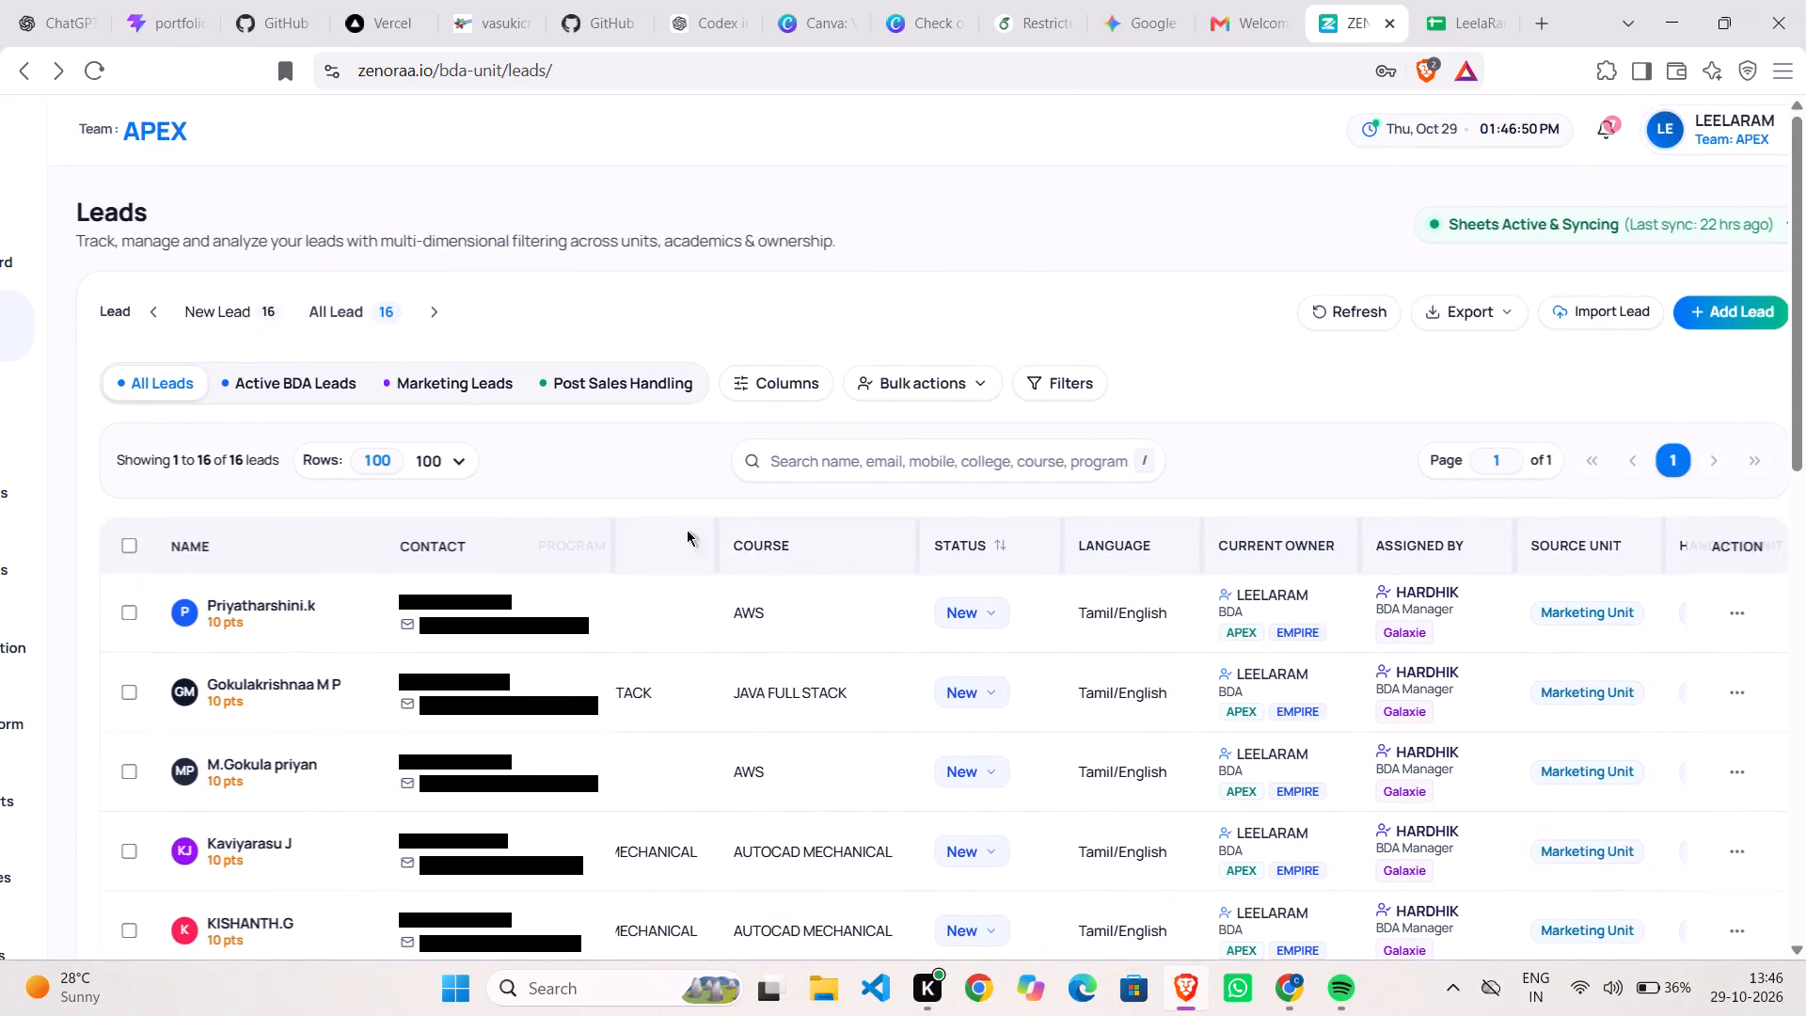
Reopen the Leads page so the table lists all leads instead of only the new ones.
scroll(230, 583, "right", 1)
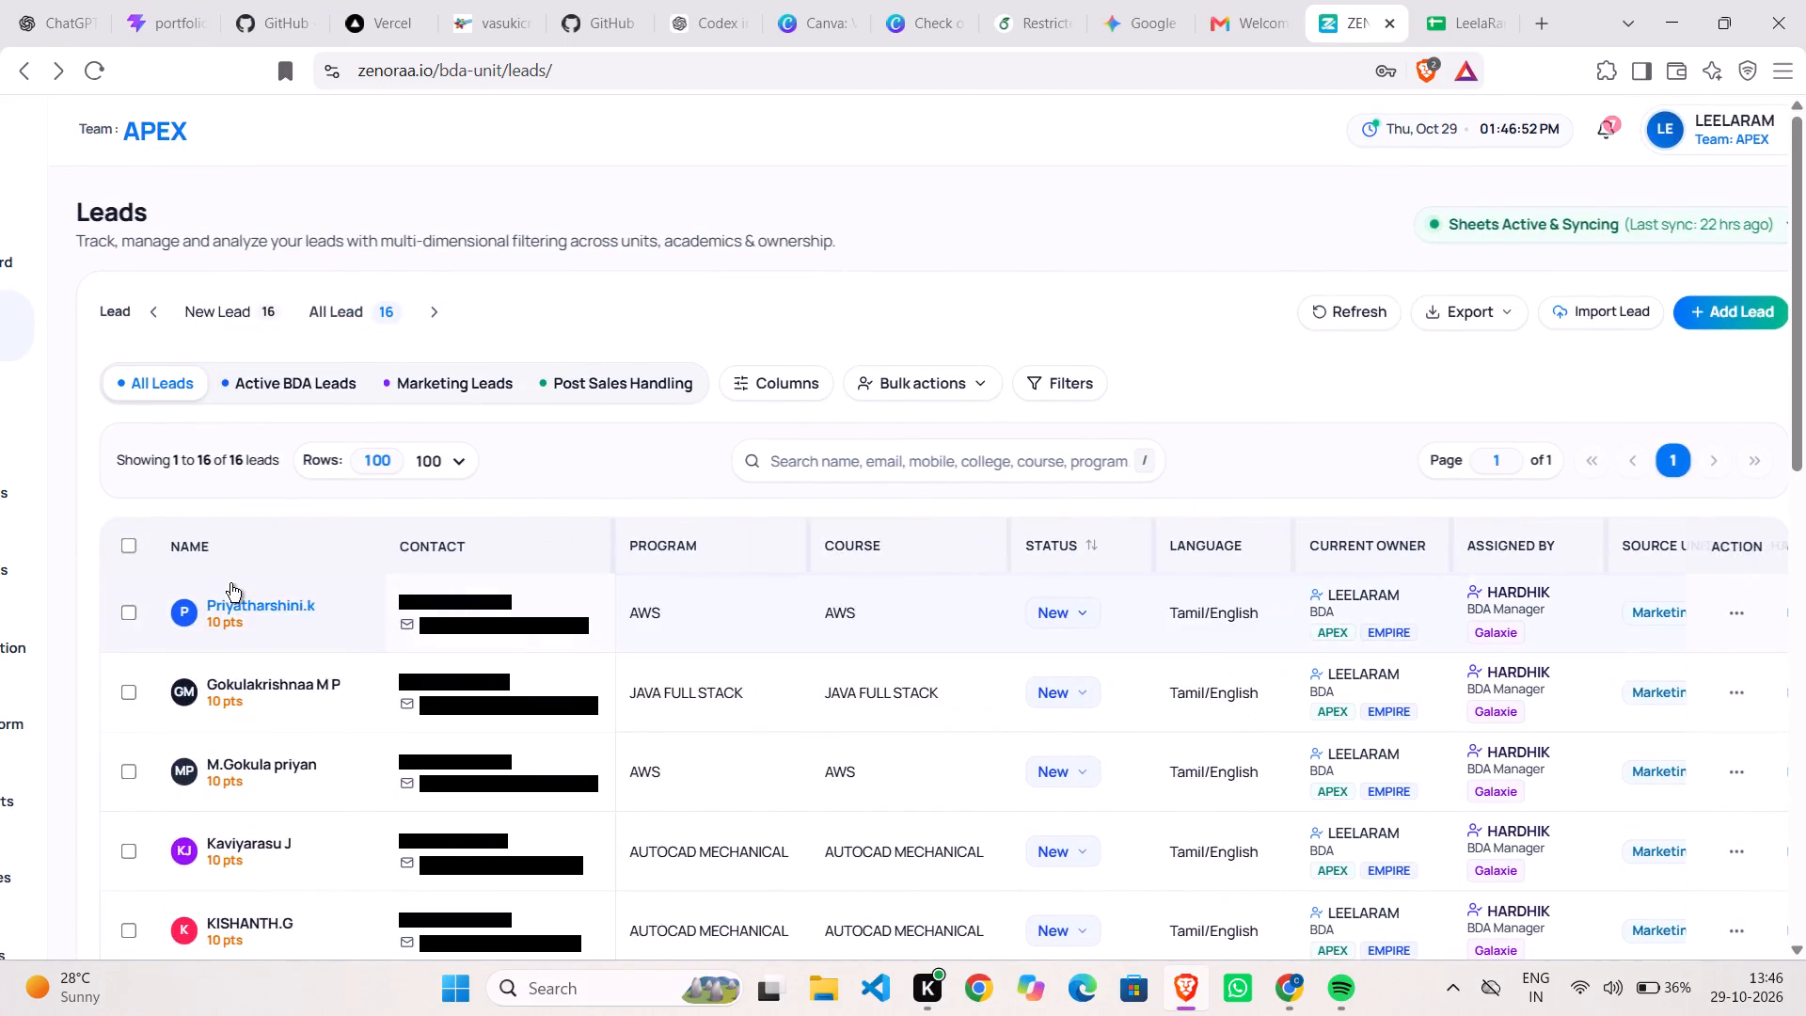
scroll(230, 583, "right", 1)
scroll(332, 611, "right", 14)
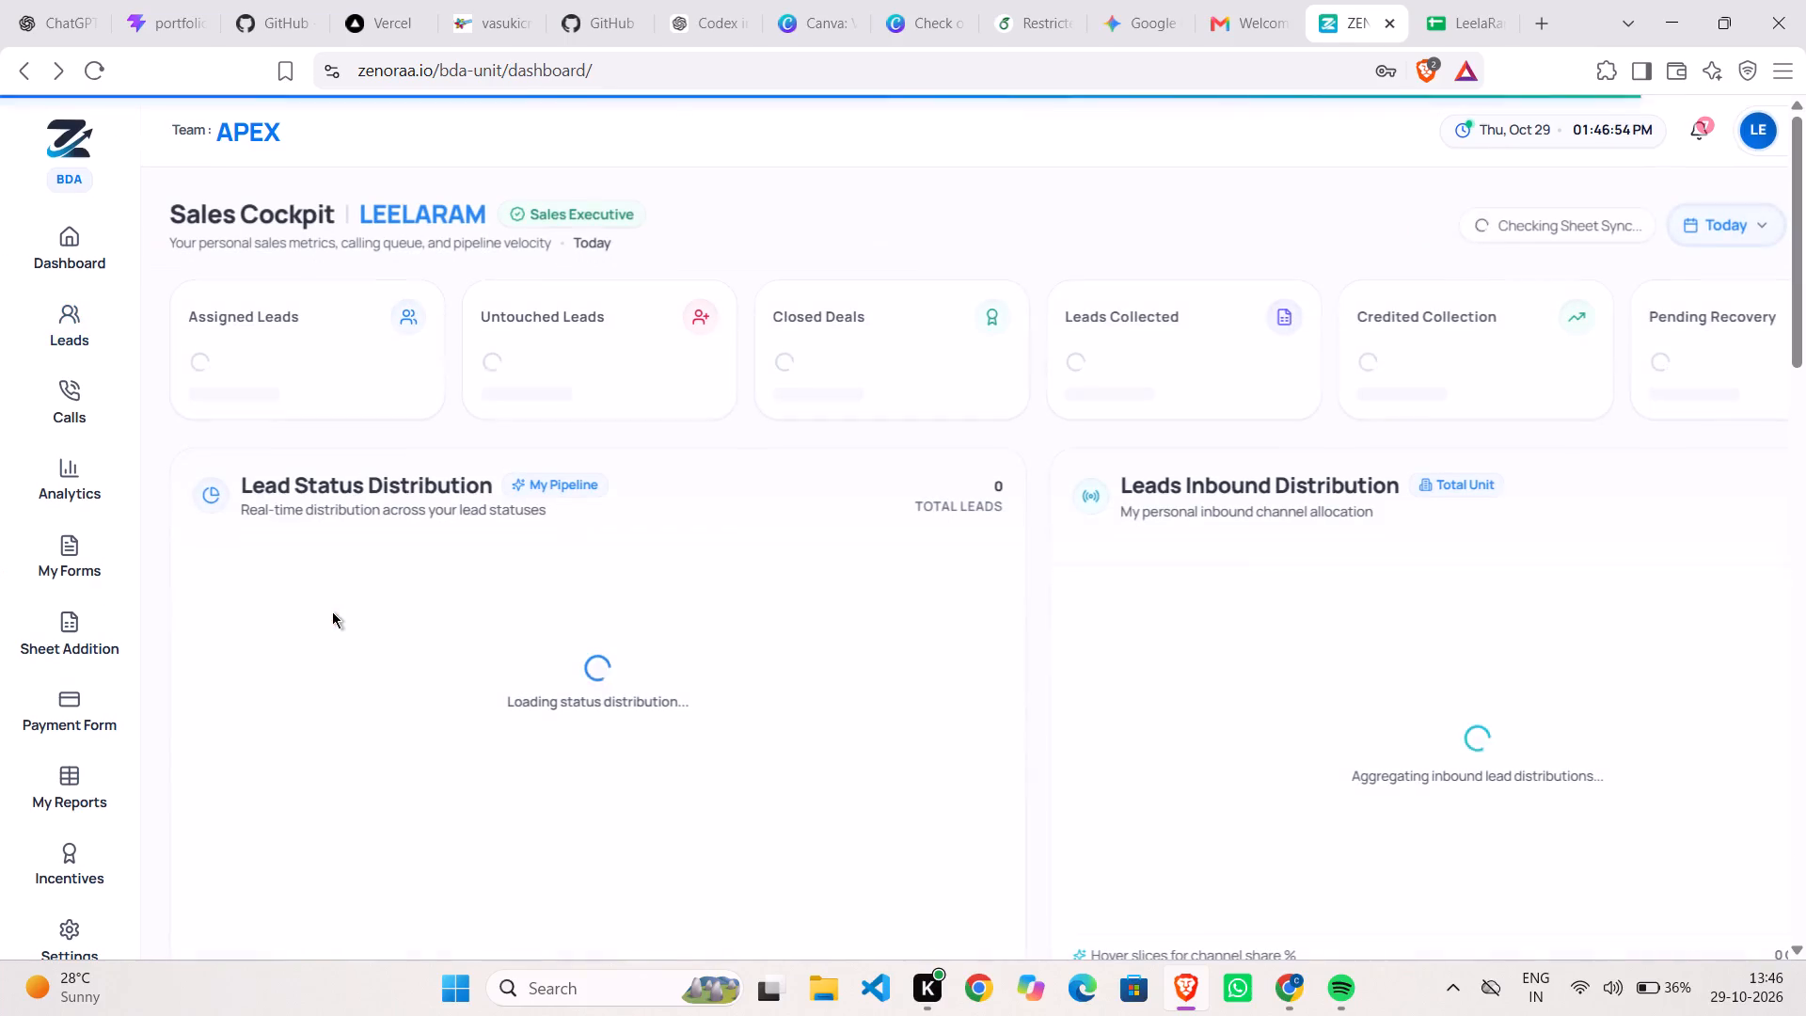
left_click(50, 302)
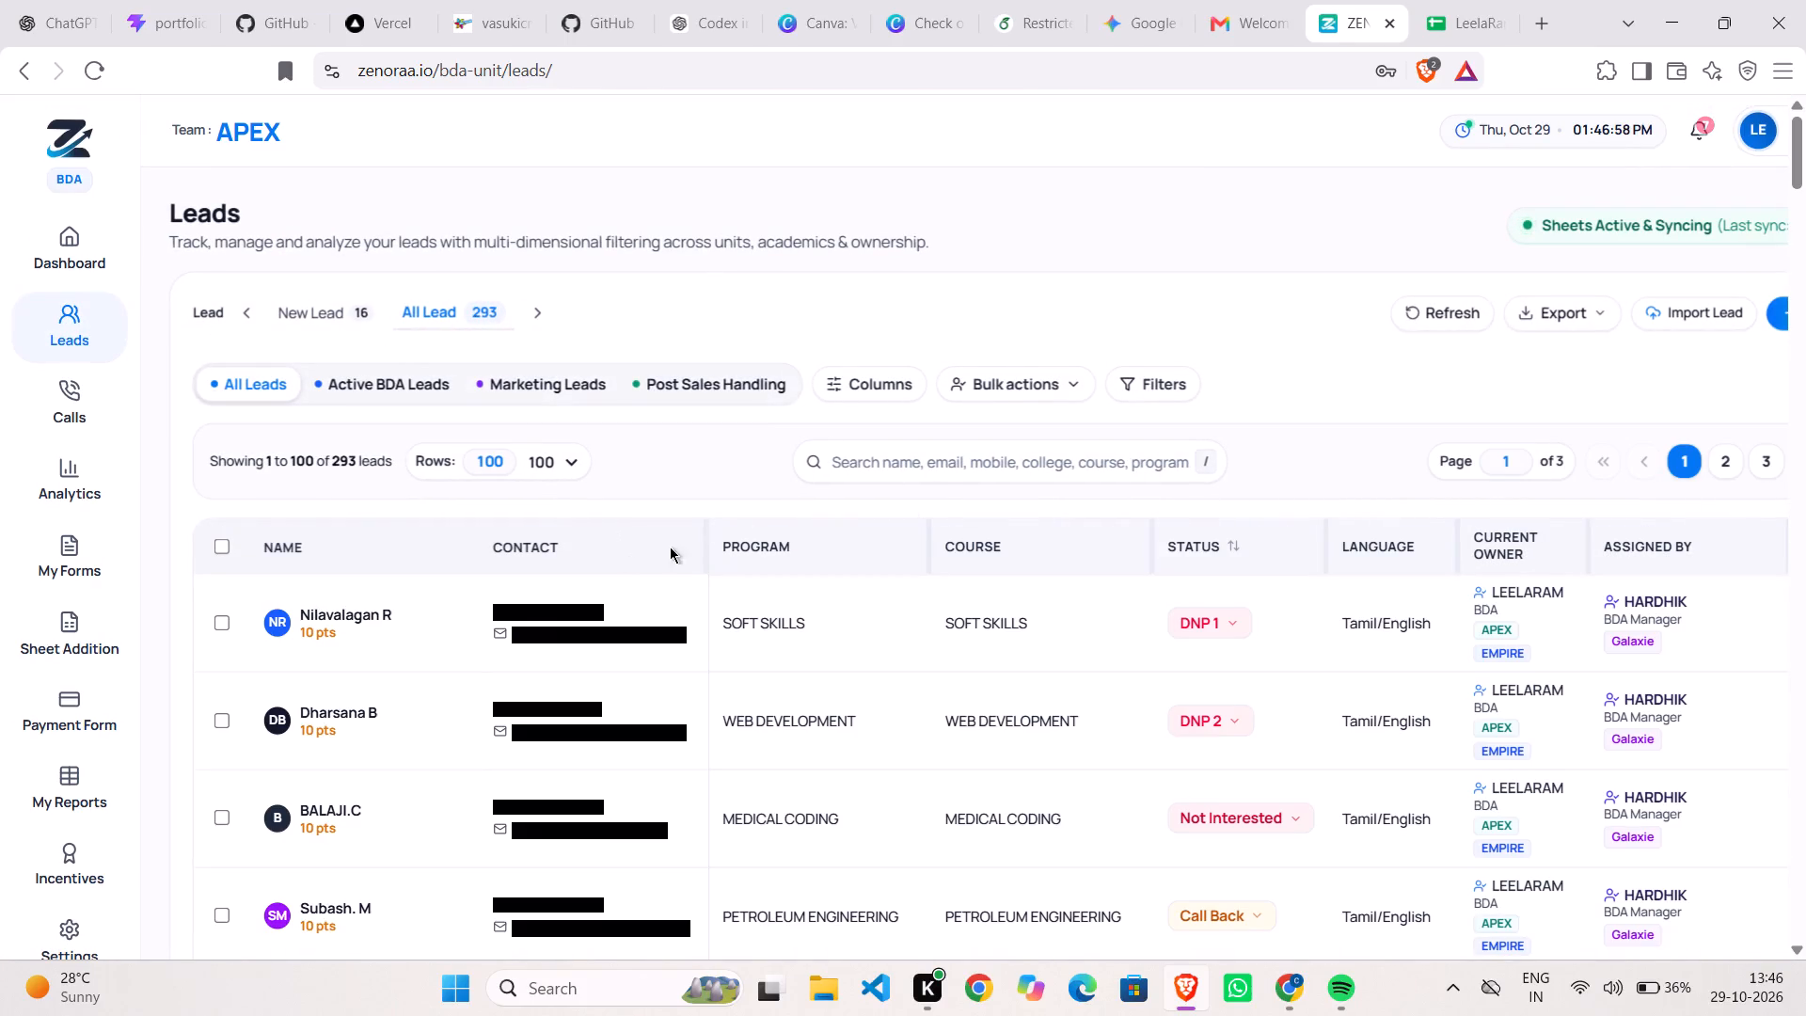
Examine the first rows of the all-leads table for source unit, original owner, college, department, section and update dates.
left_click(927, 469)
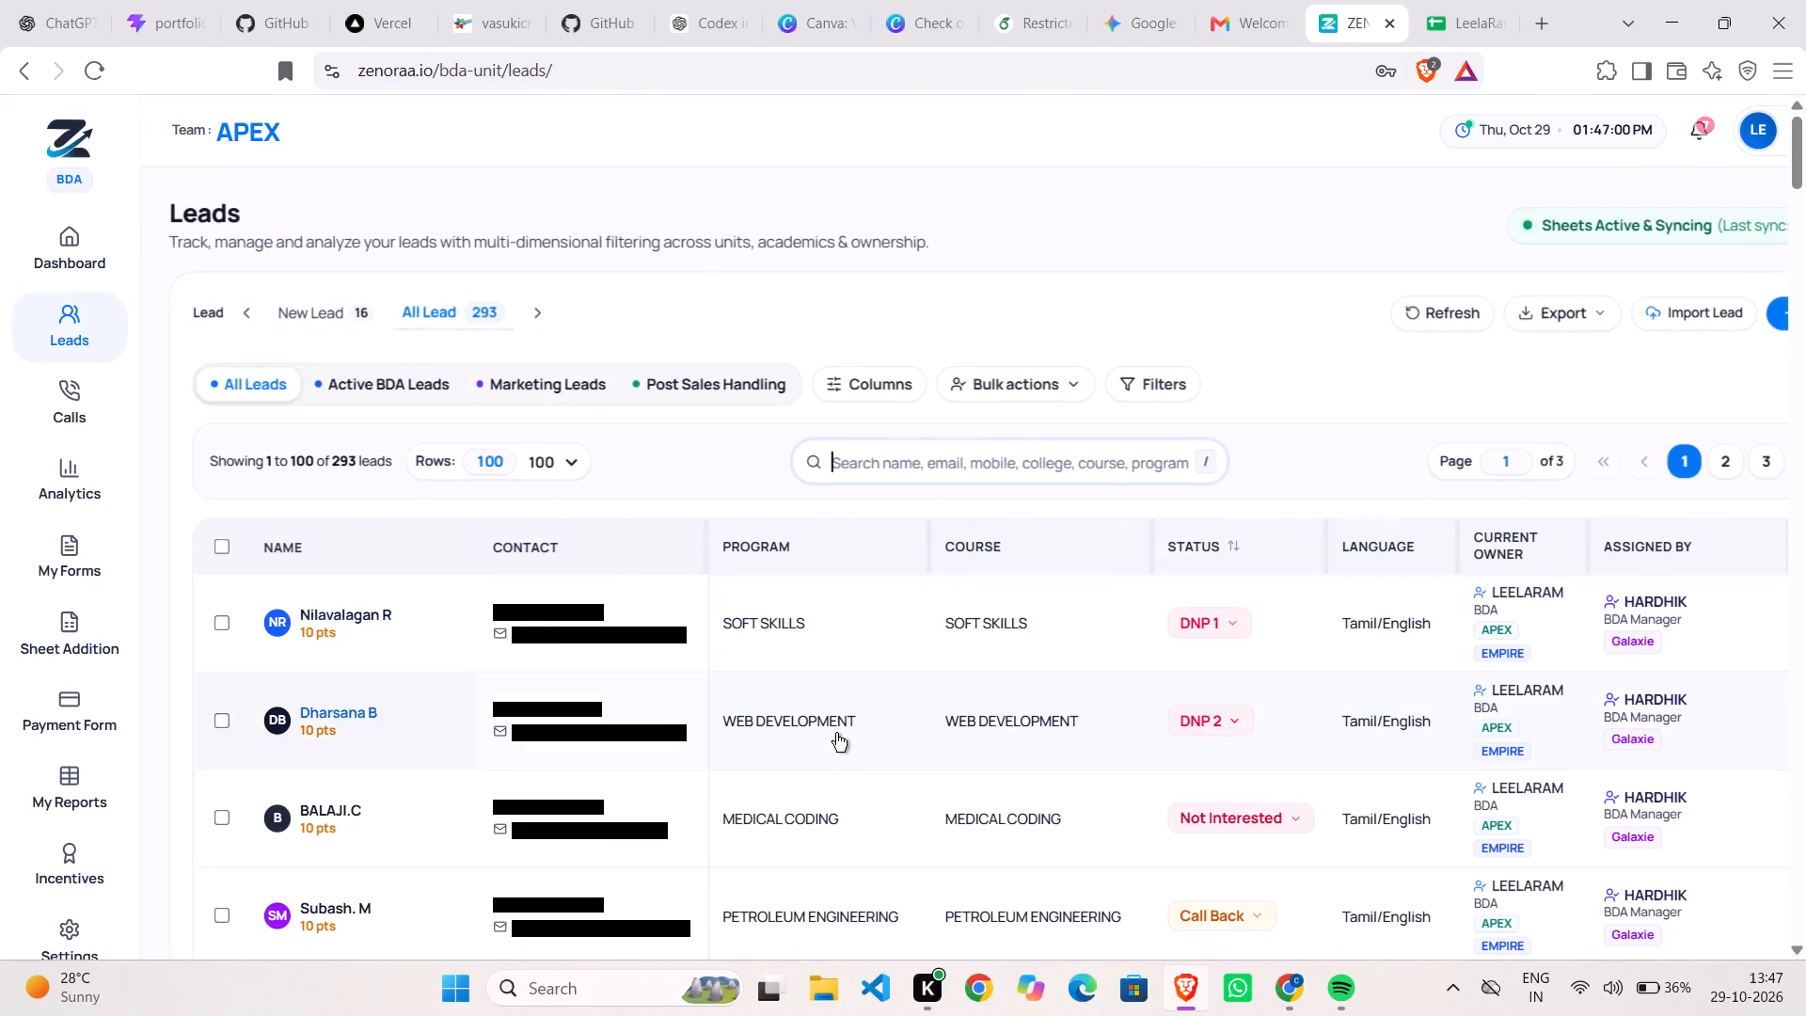
scroll(836, 733, "left", 7)
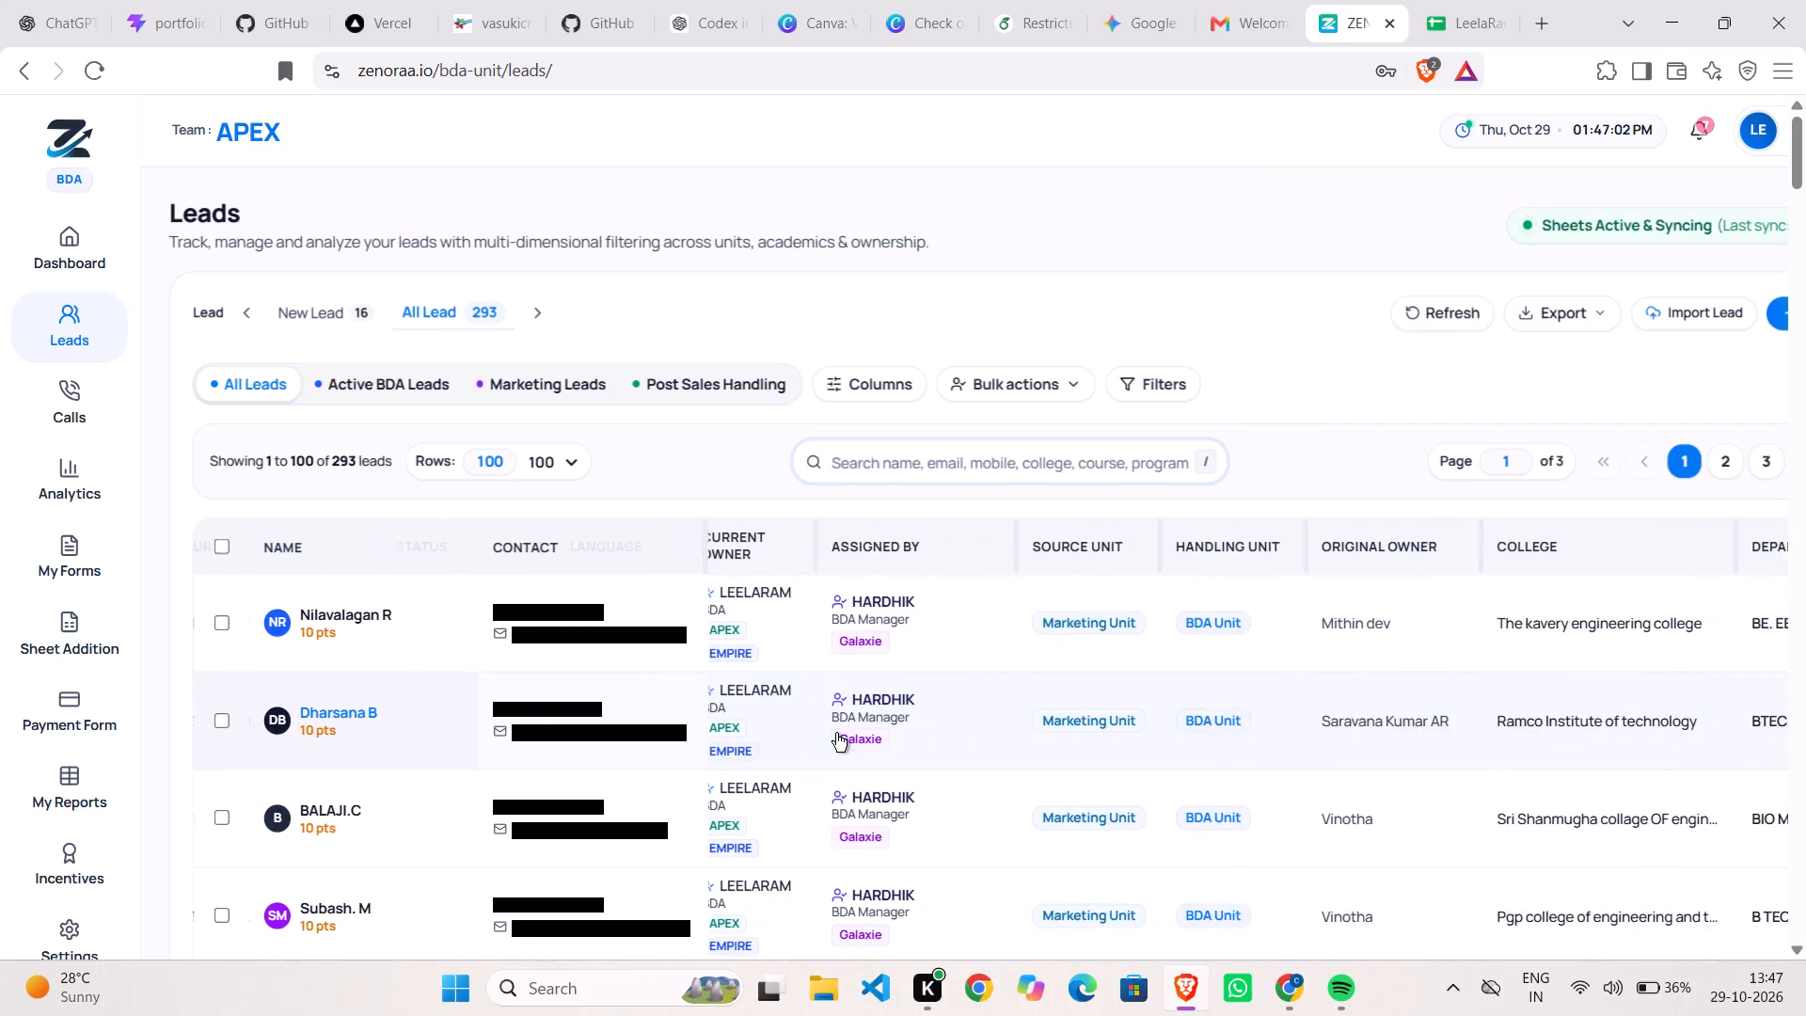
scroll(836, 733, "left", 6)
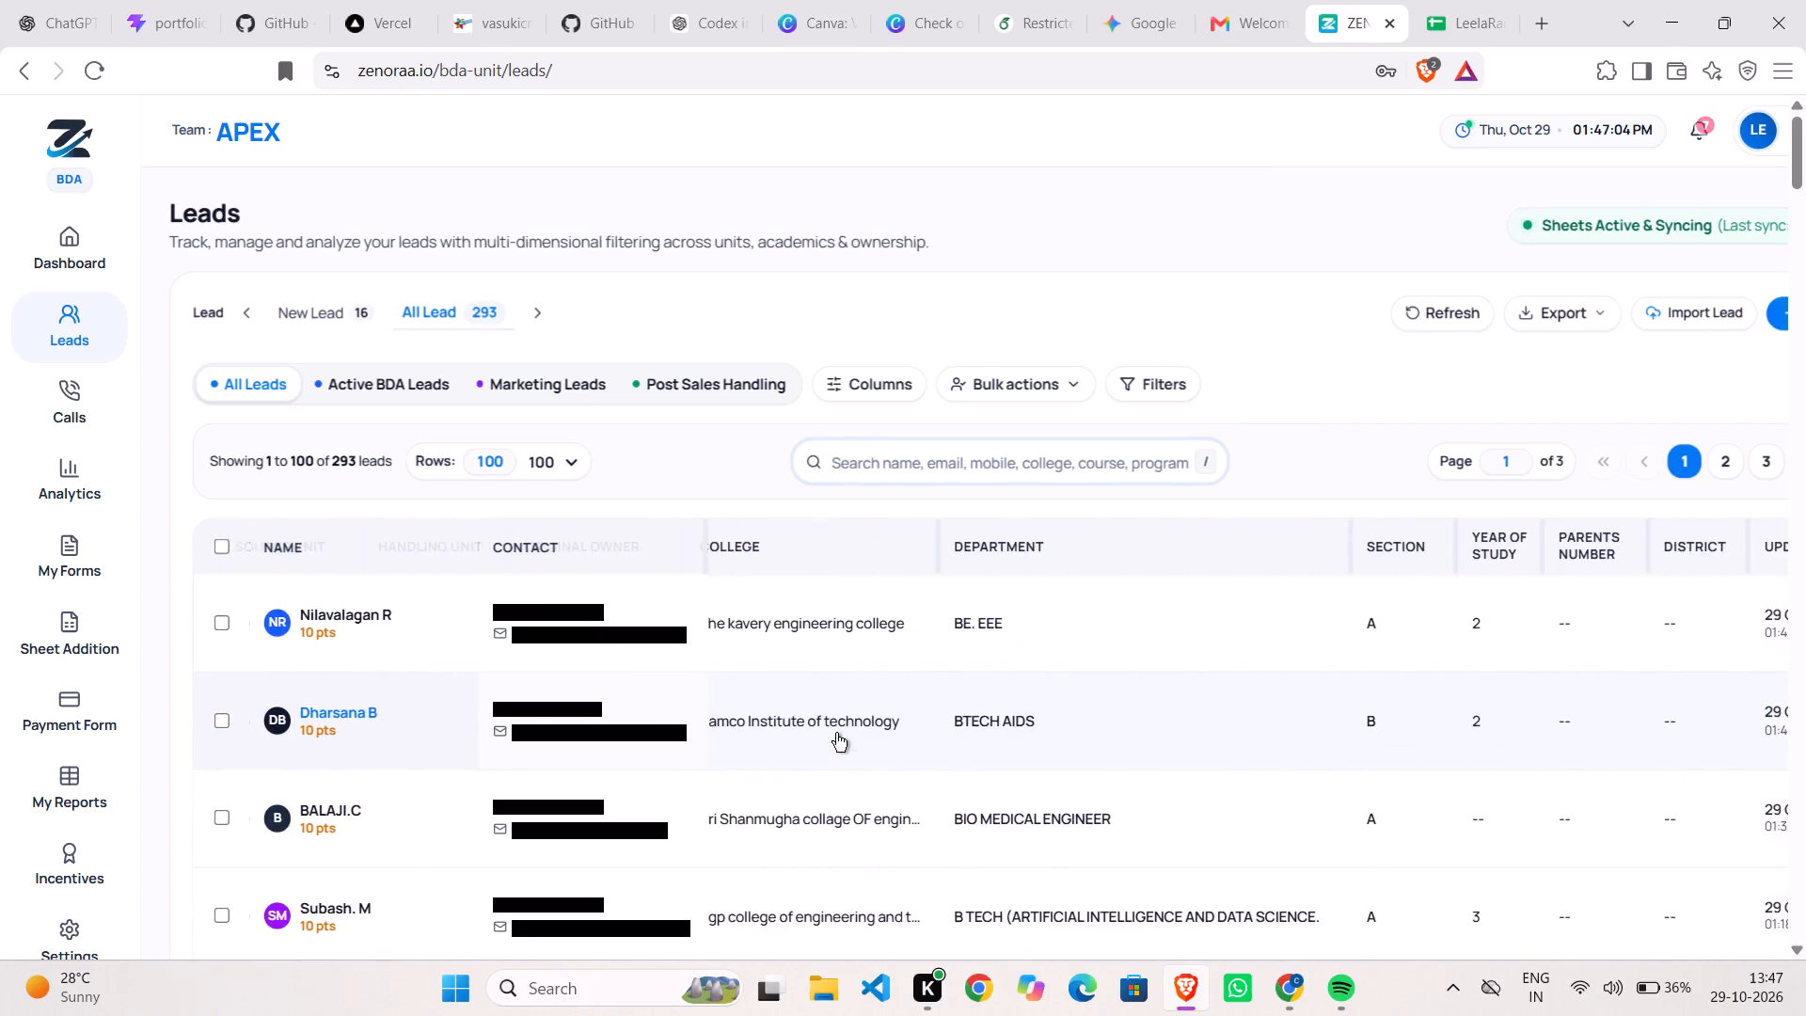
scroll(836, 733, "left", 1)
scroll(836, 733, "right", 1)
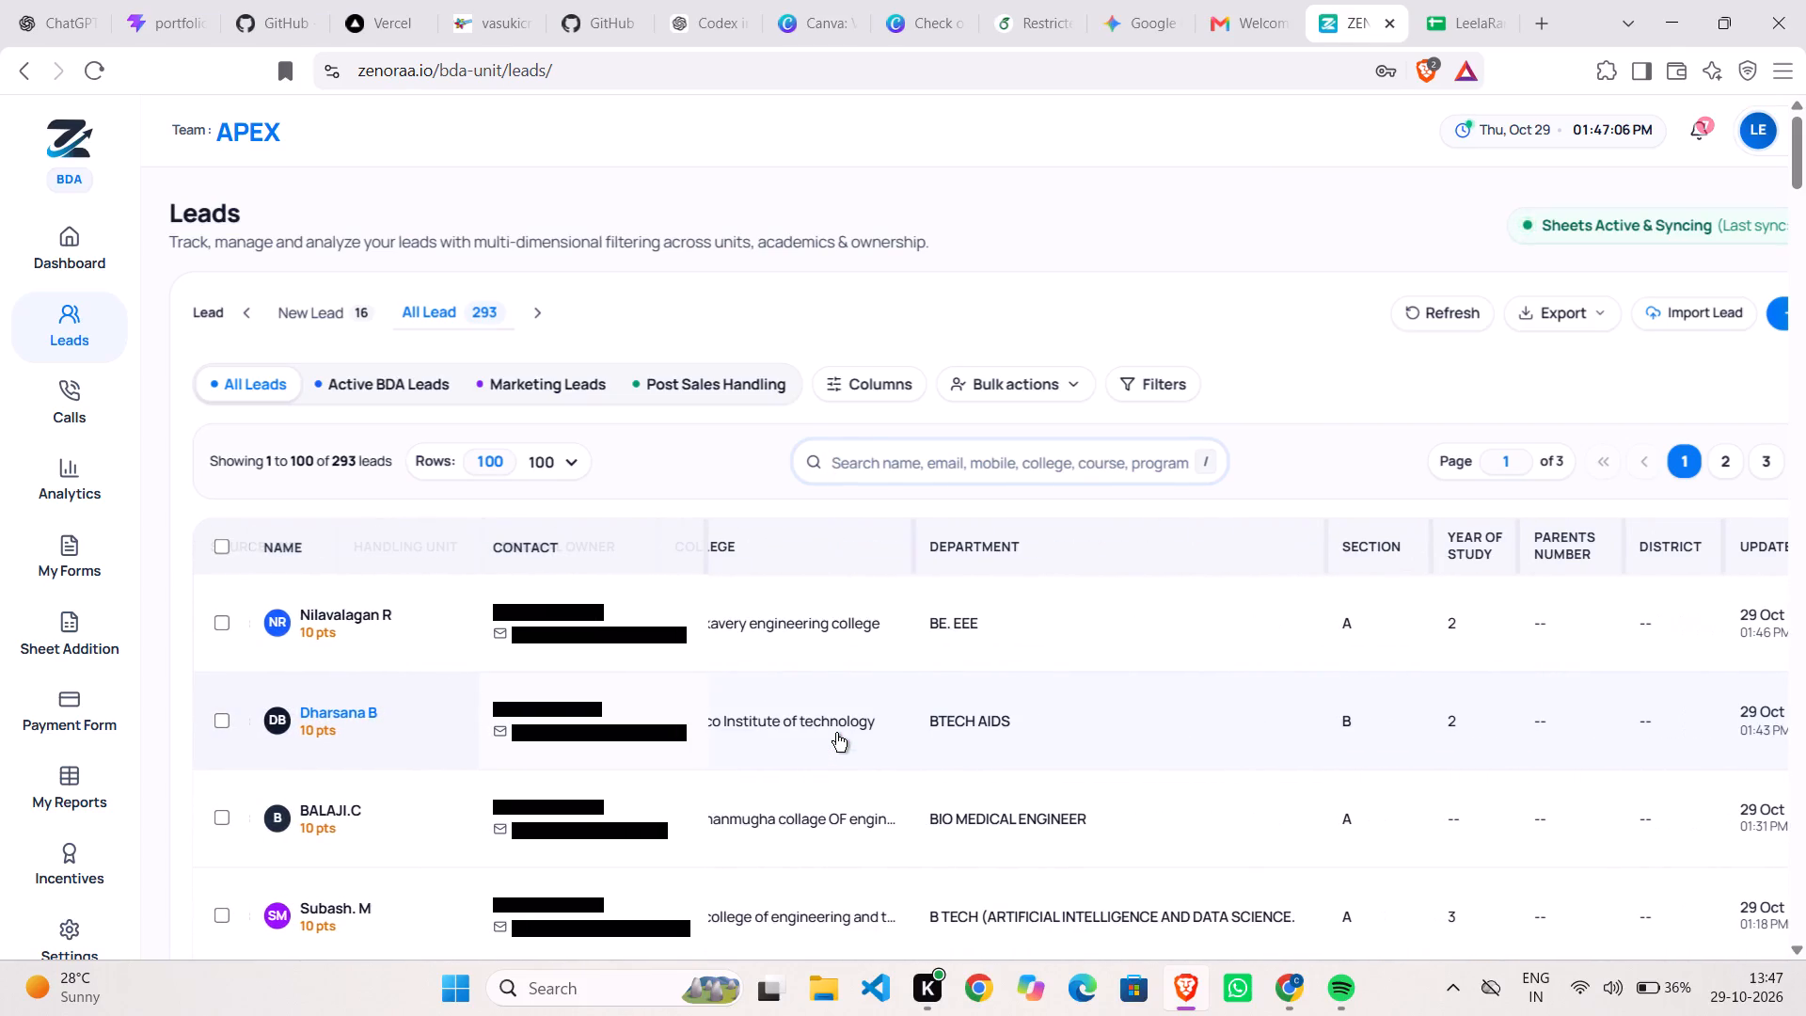
scroll(836, 733, "right", 1)
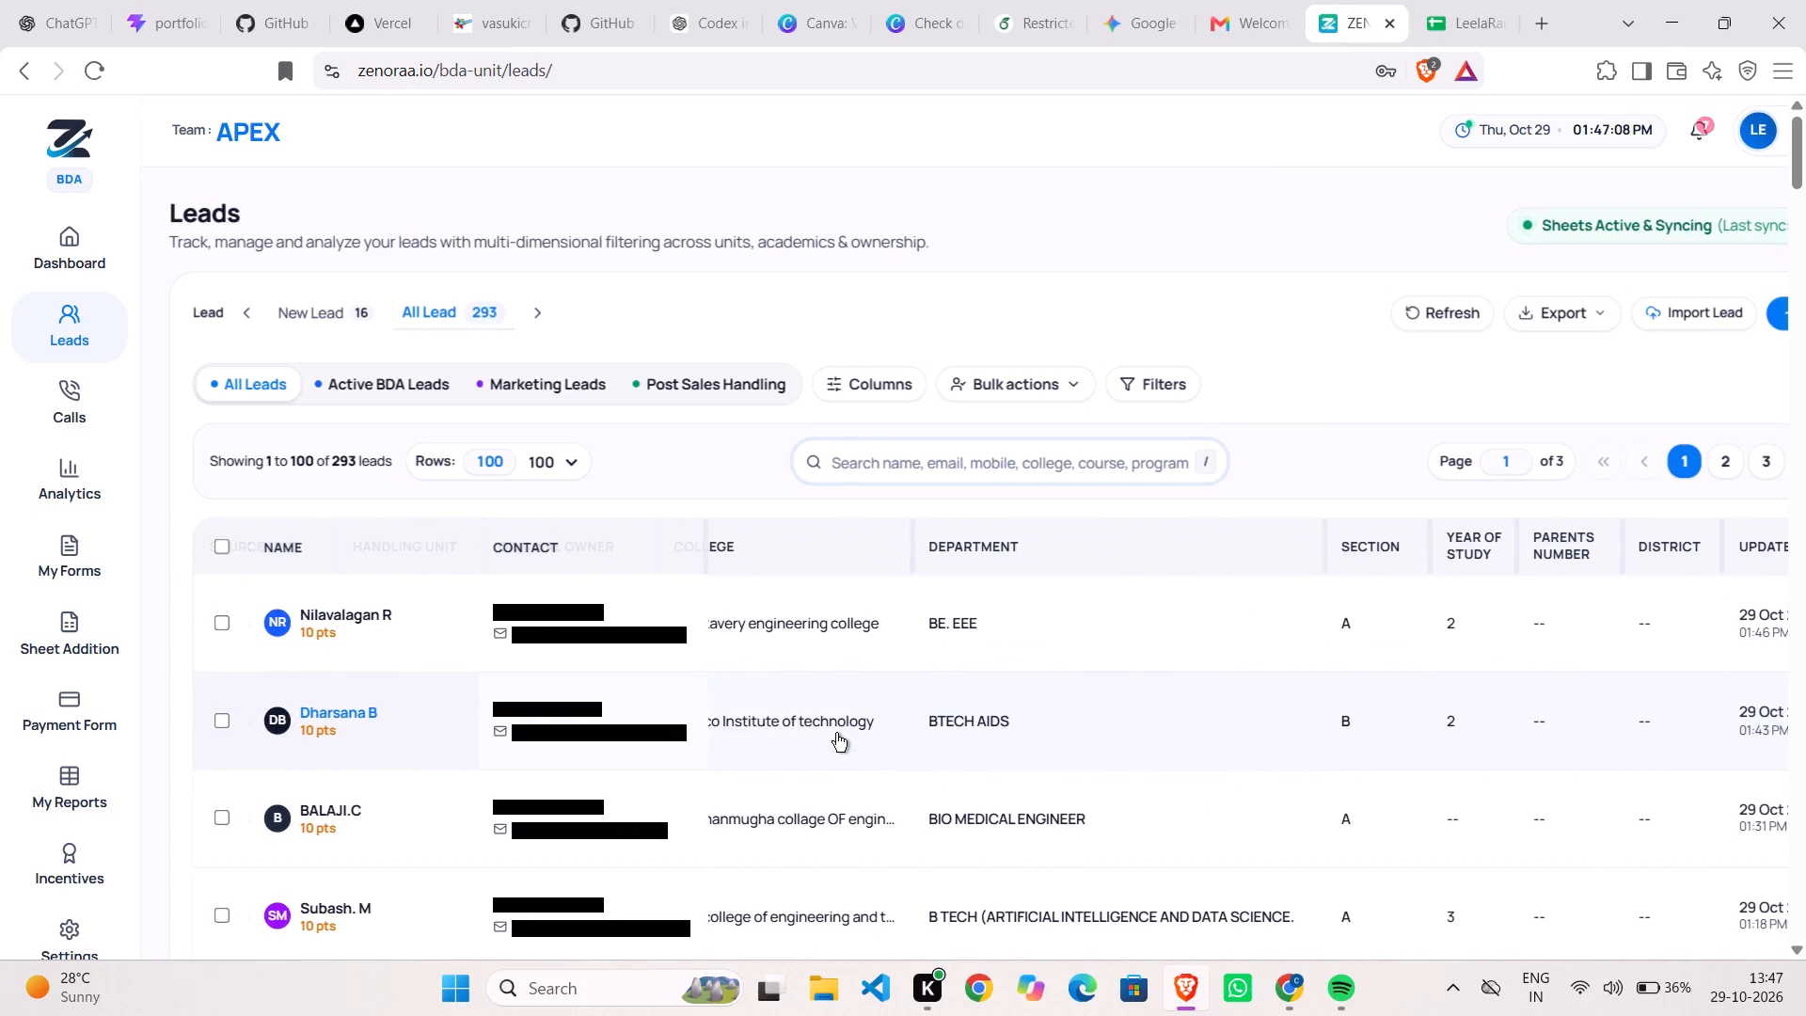
scroll(836, 733, "right", 7)
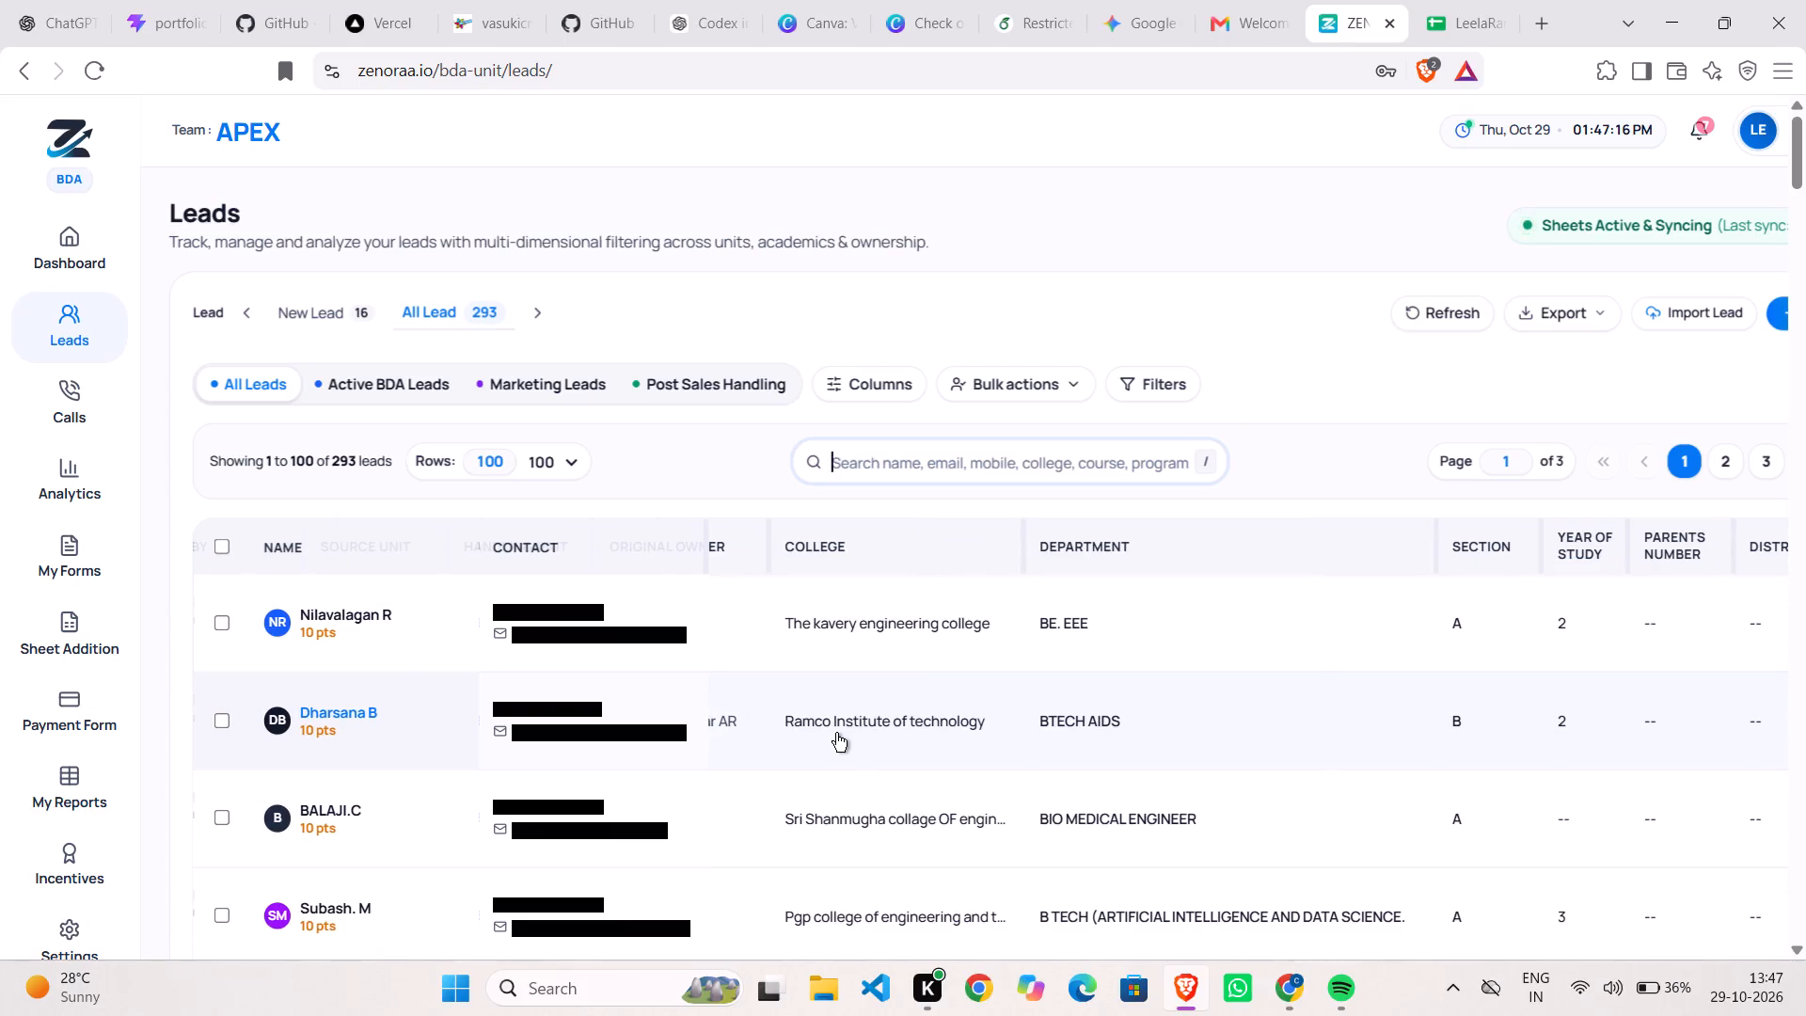
scroll(836, 733, "left", 2)
scroll(836, 733, "right", 1)
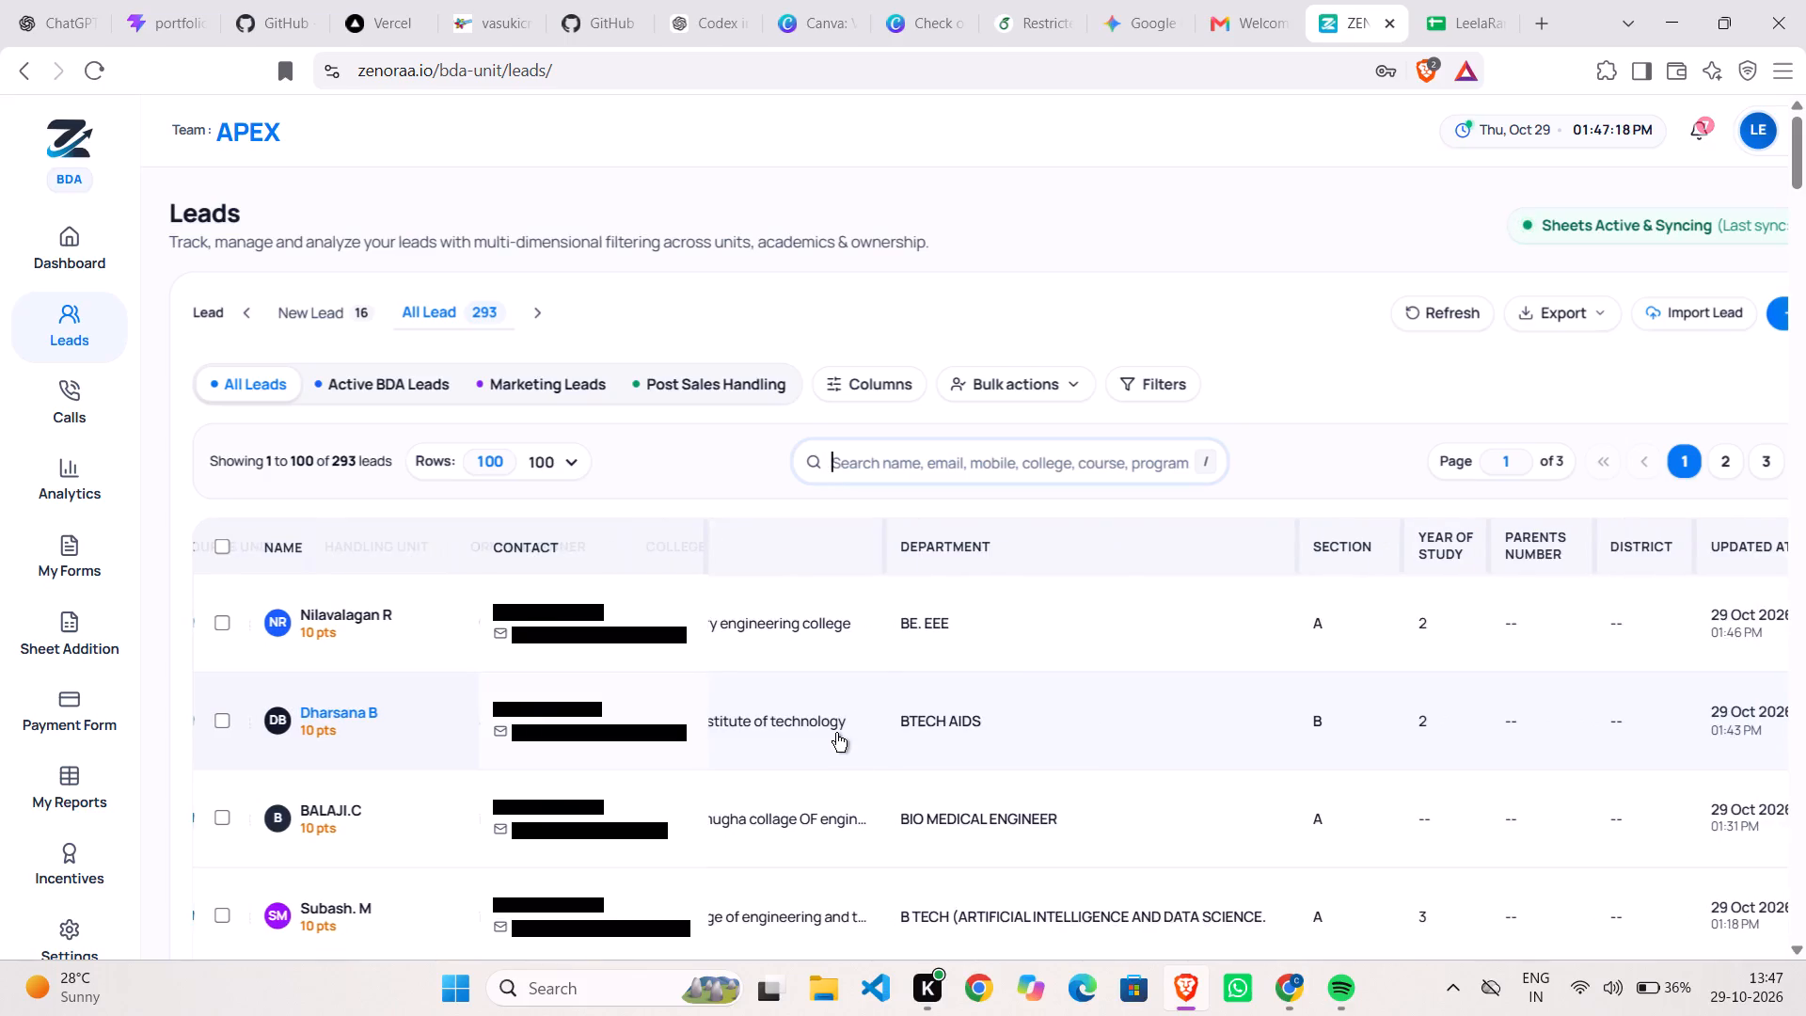
scroll(836, 733, "right", 4)
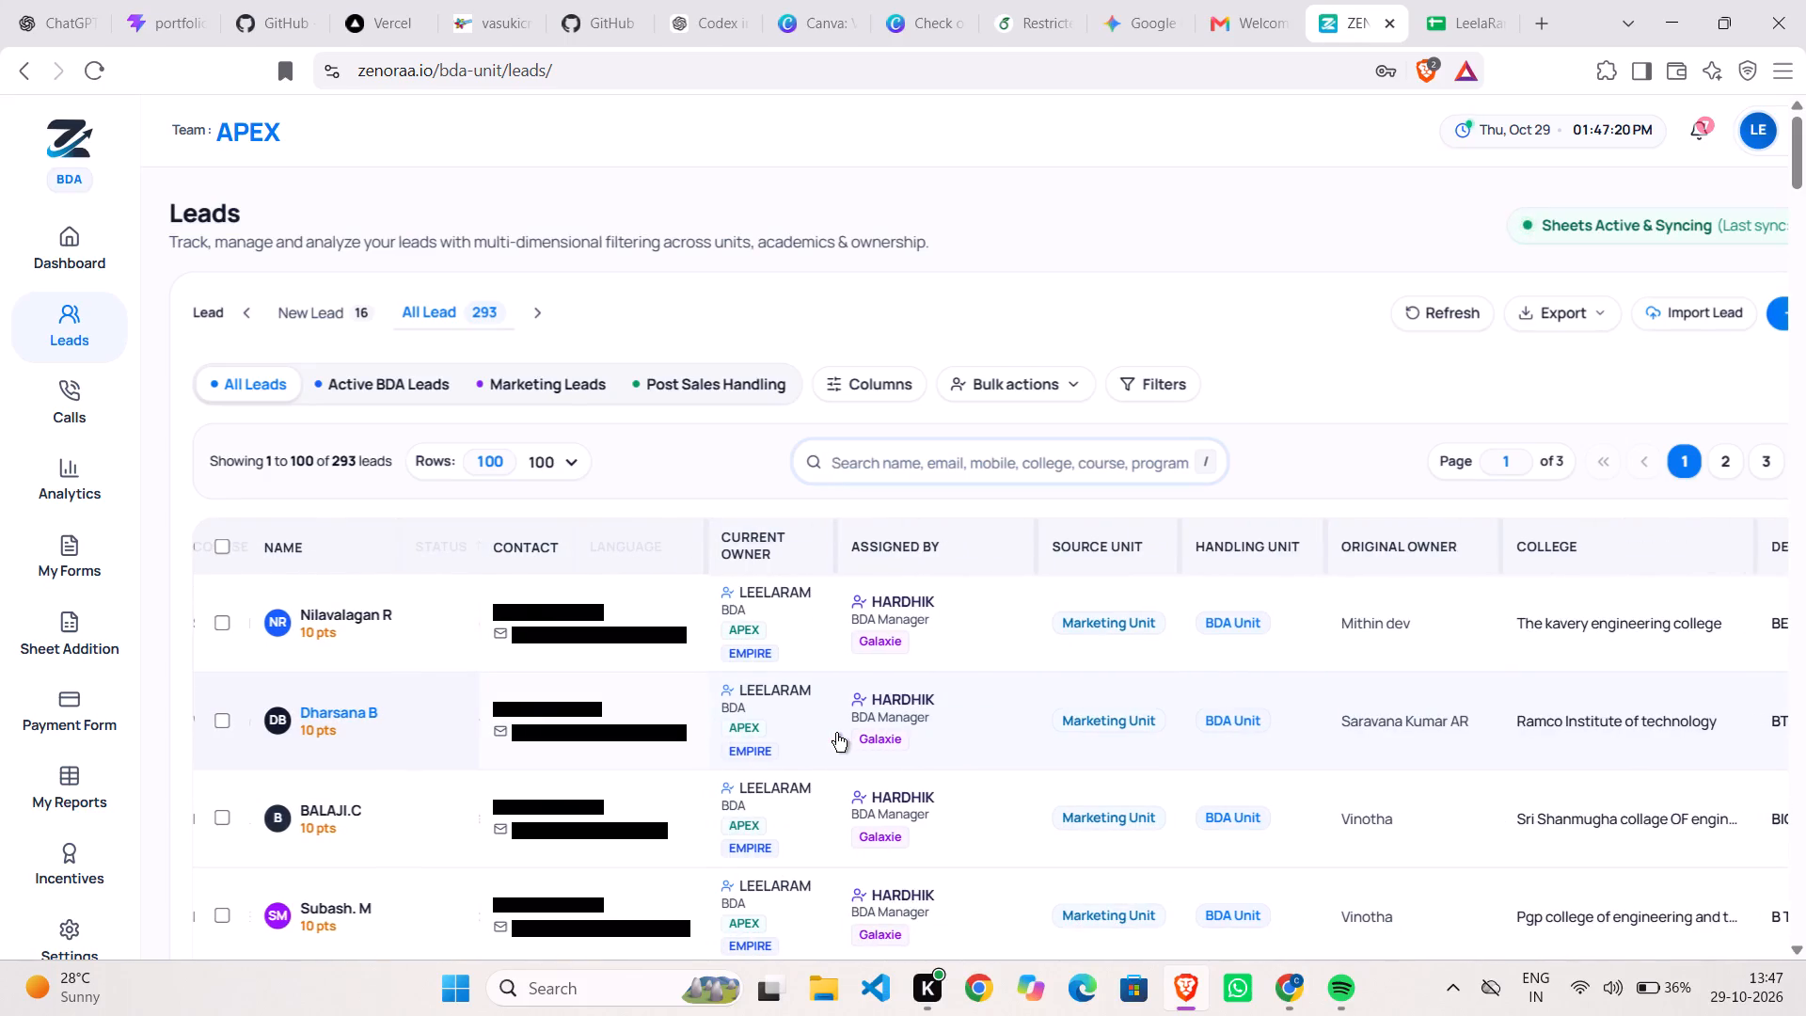
scroll(836, 733, "right", 1)
scroll(836, 733, "left", 7)
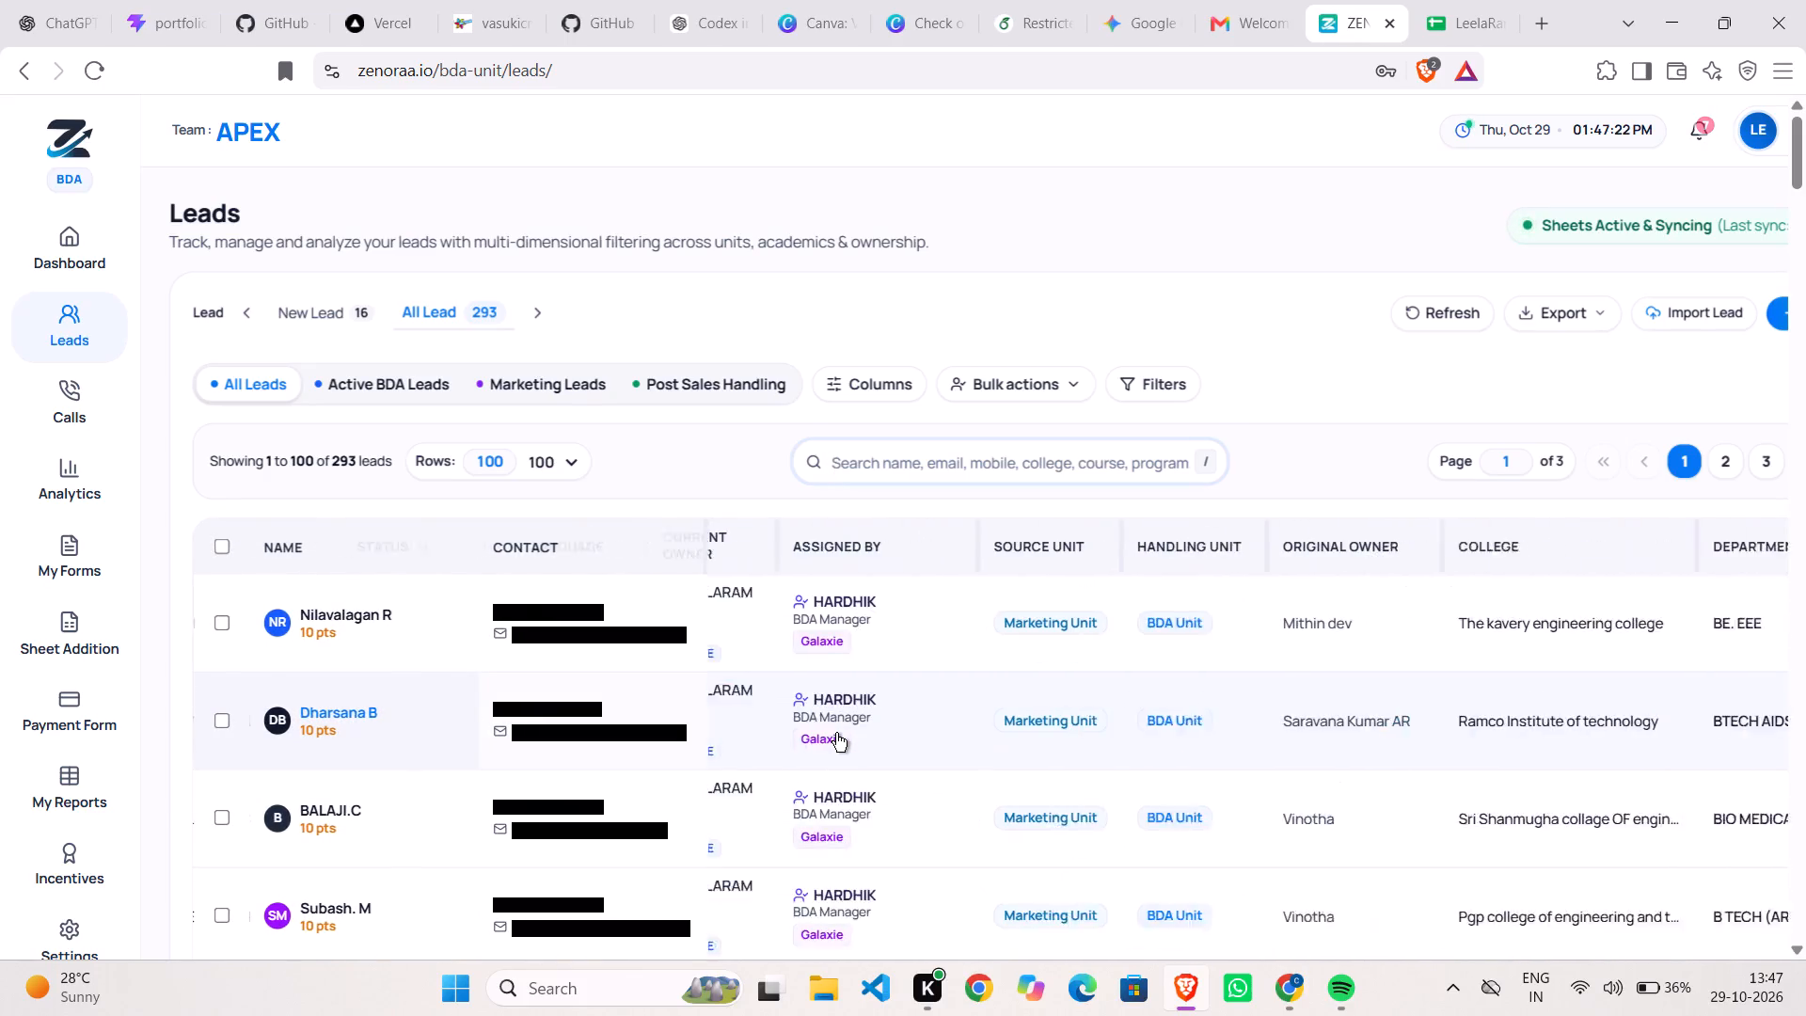
scroll(836, 733, "left", 7)
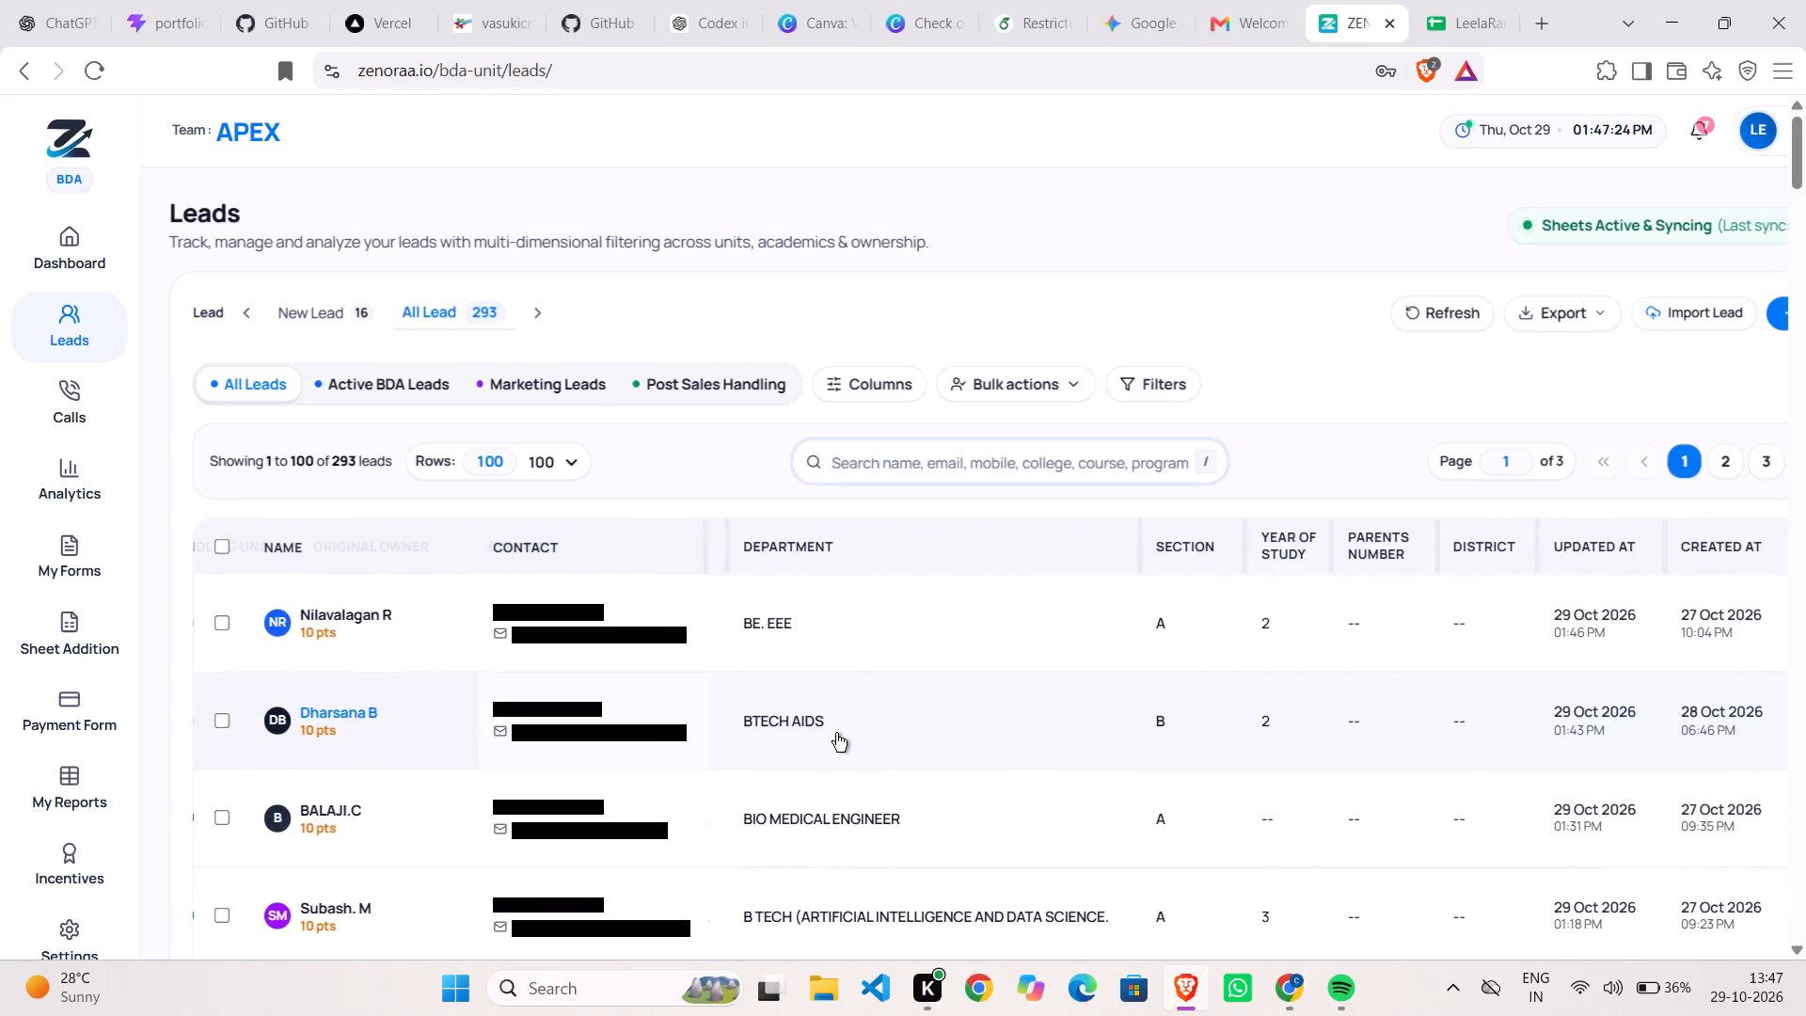
scroll(836, 733, "right", 7)
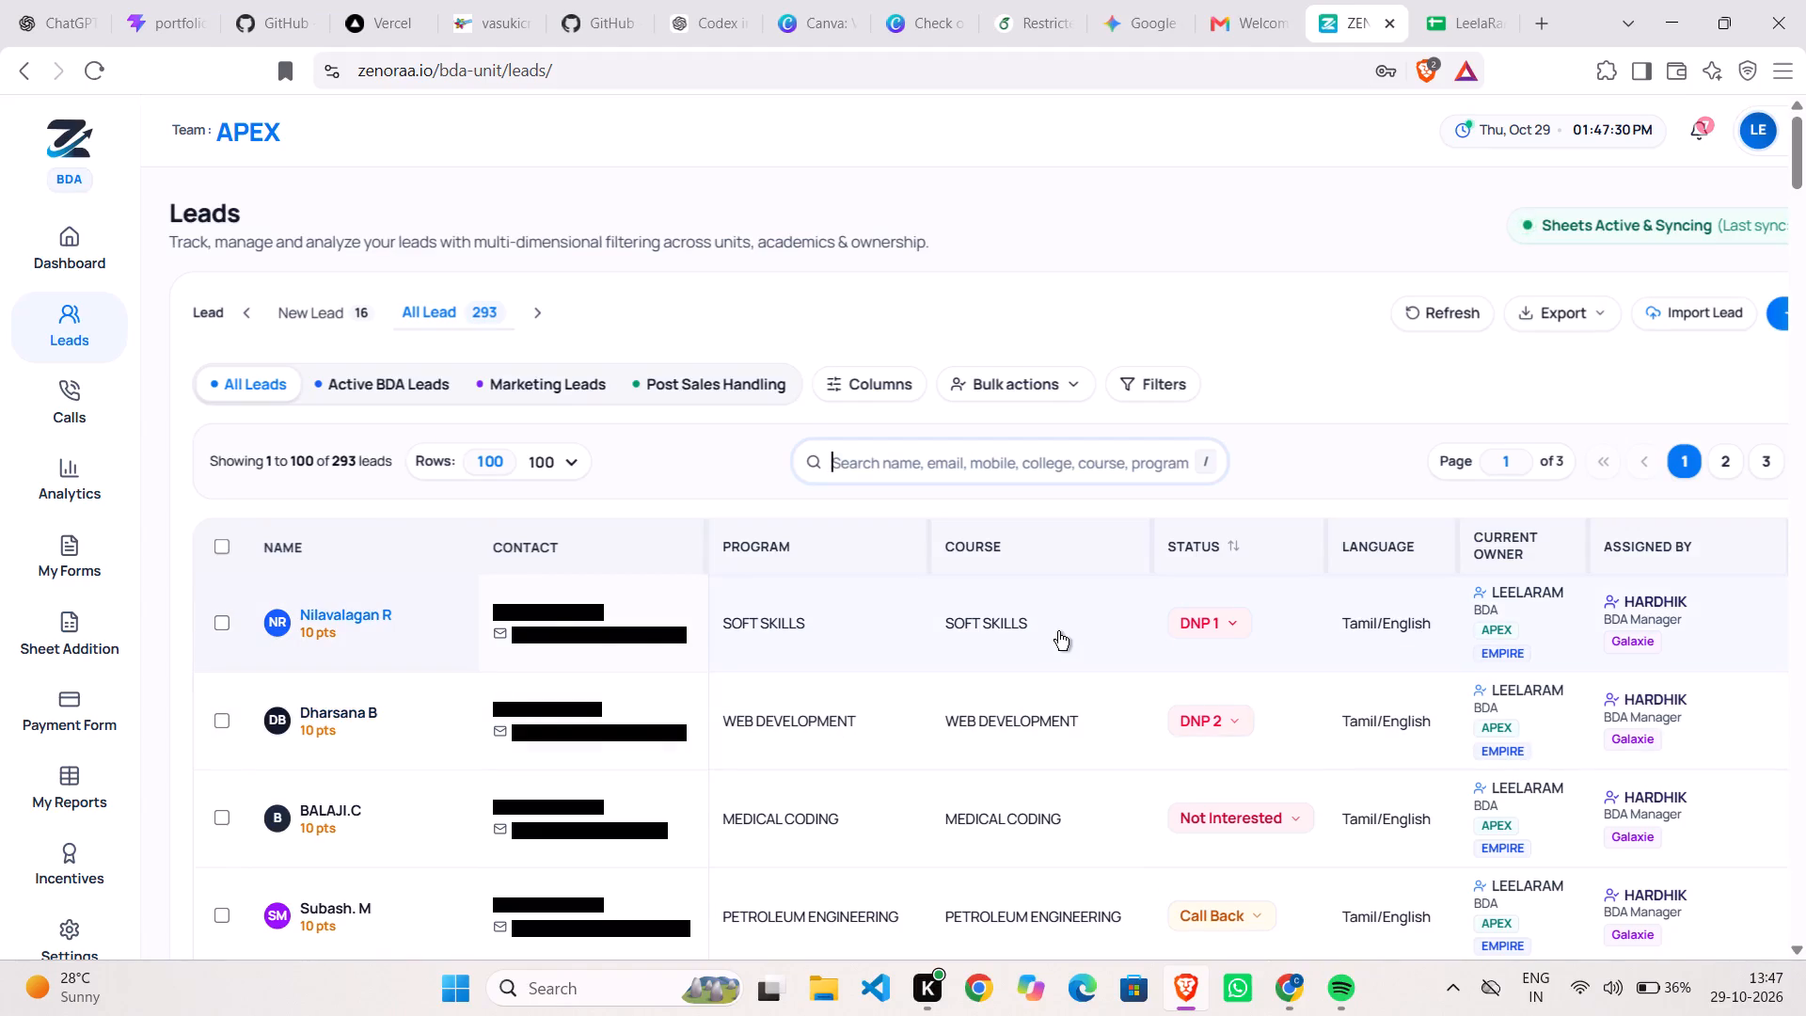
Recheck the top leads' program, course, status, language and owner against their college, department, year of study and created date.
scroll(1058, 631, "left", 5)
scroll(1058, 631, "right", 1)
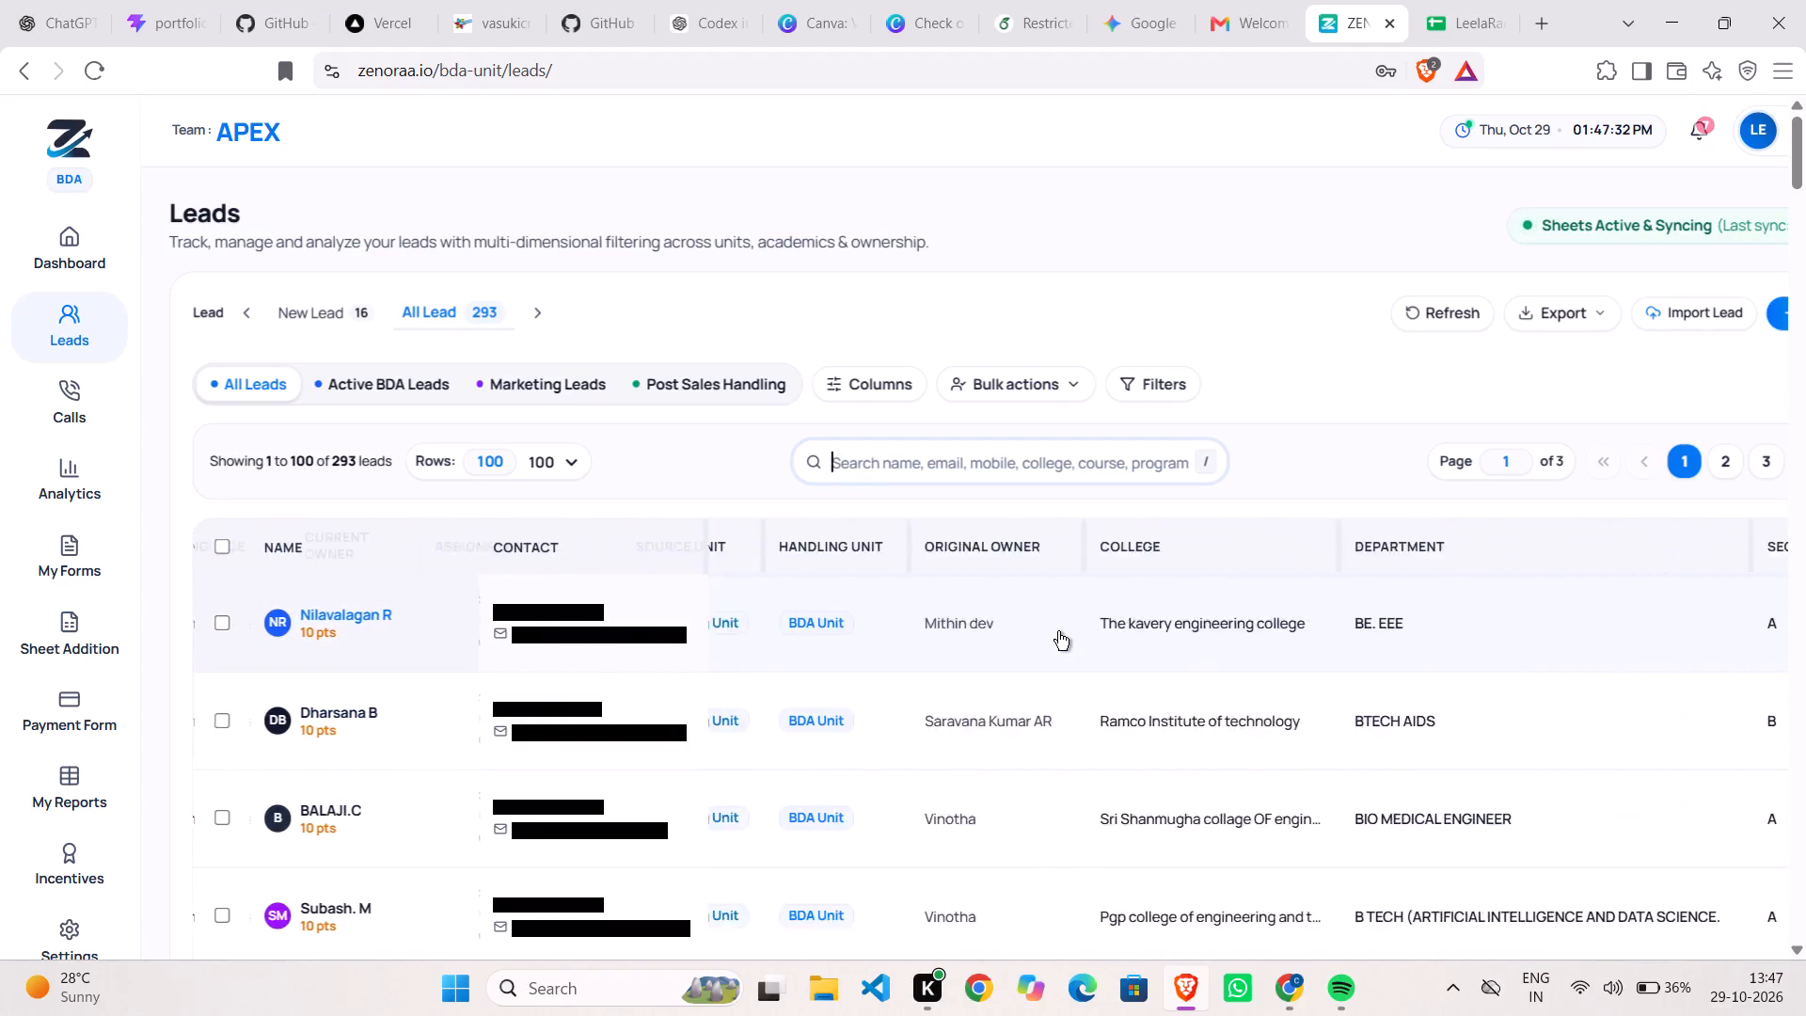
scroll(1058, 631, "right", 1)
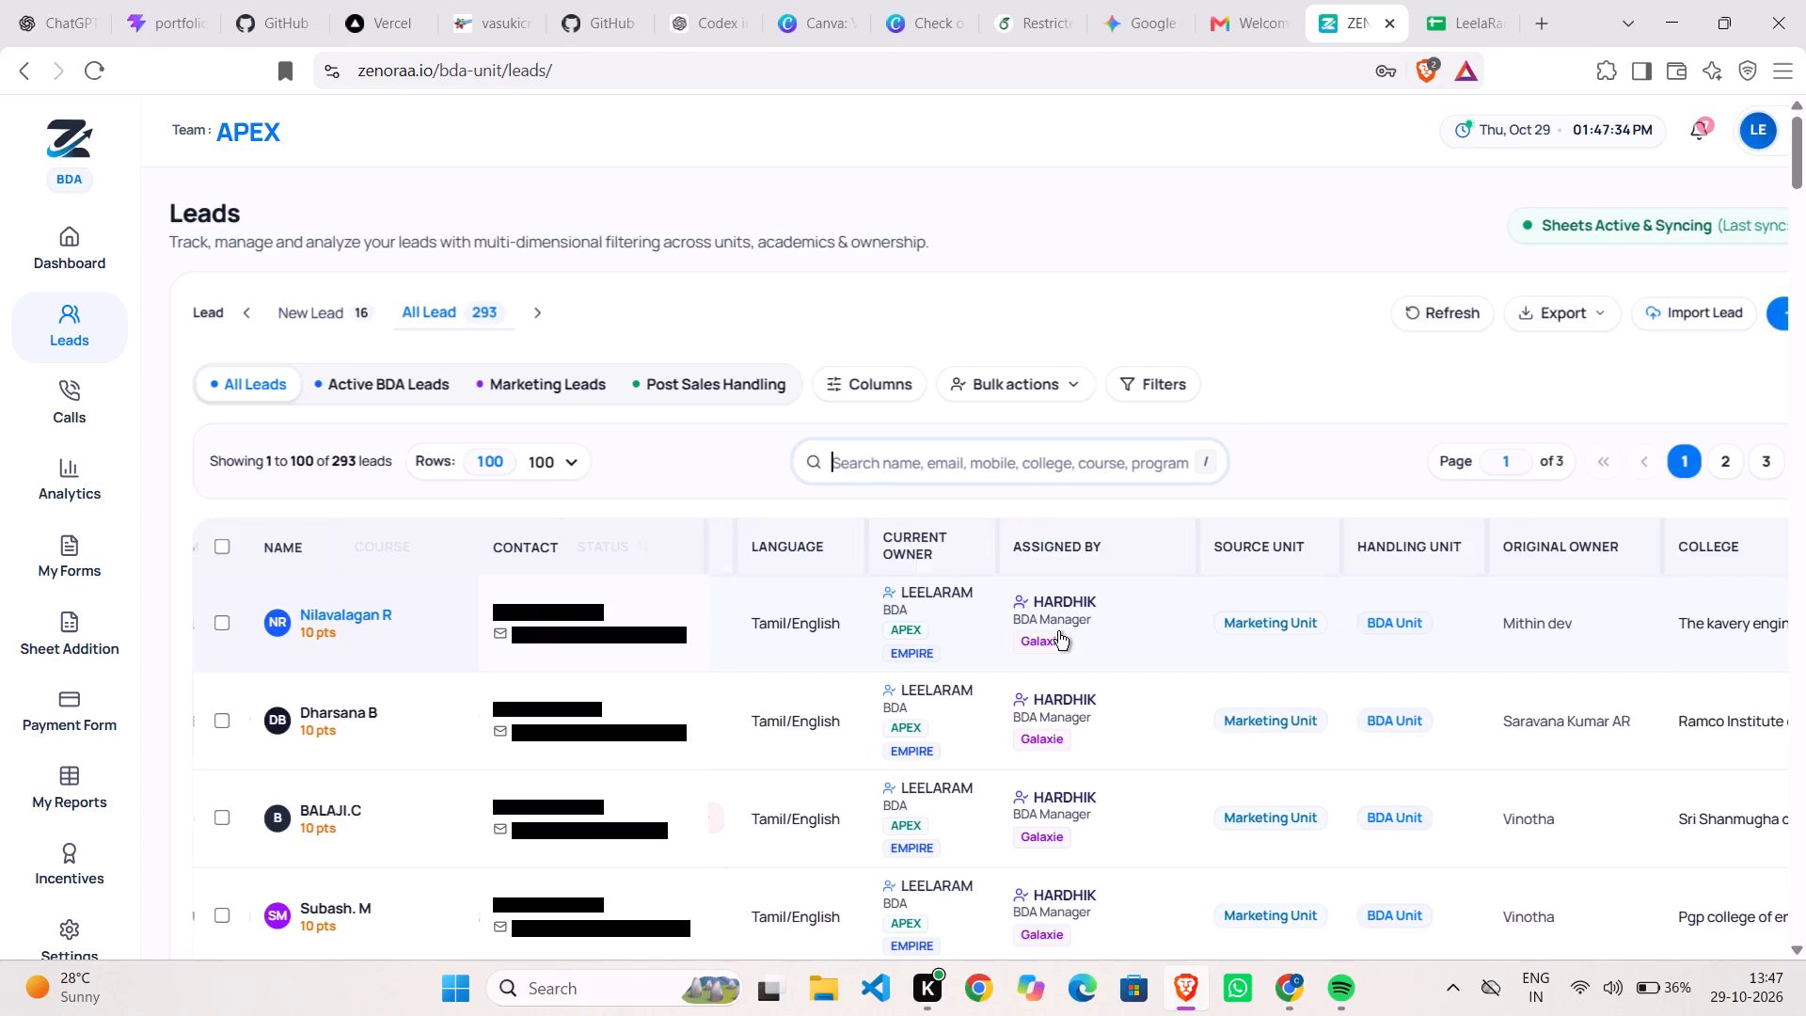
scroll(1058, 631, "right", 4)
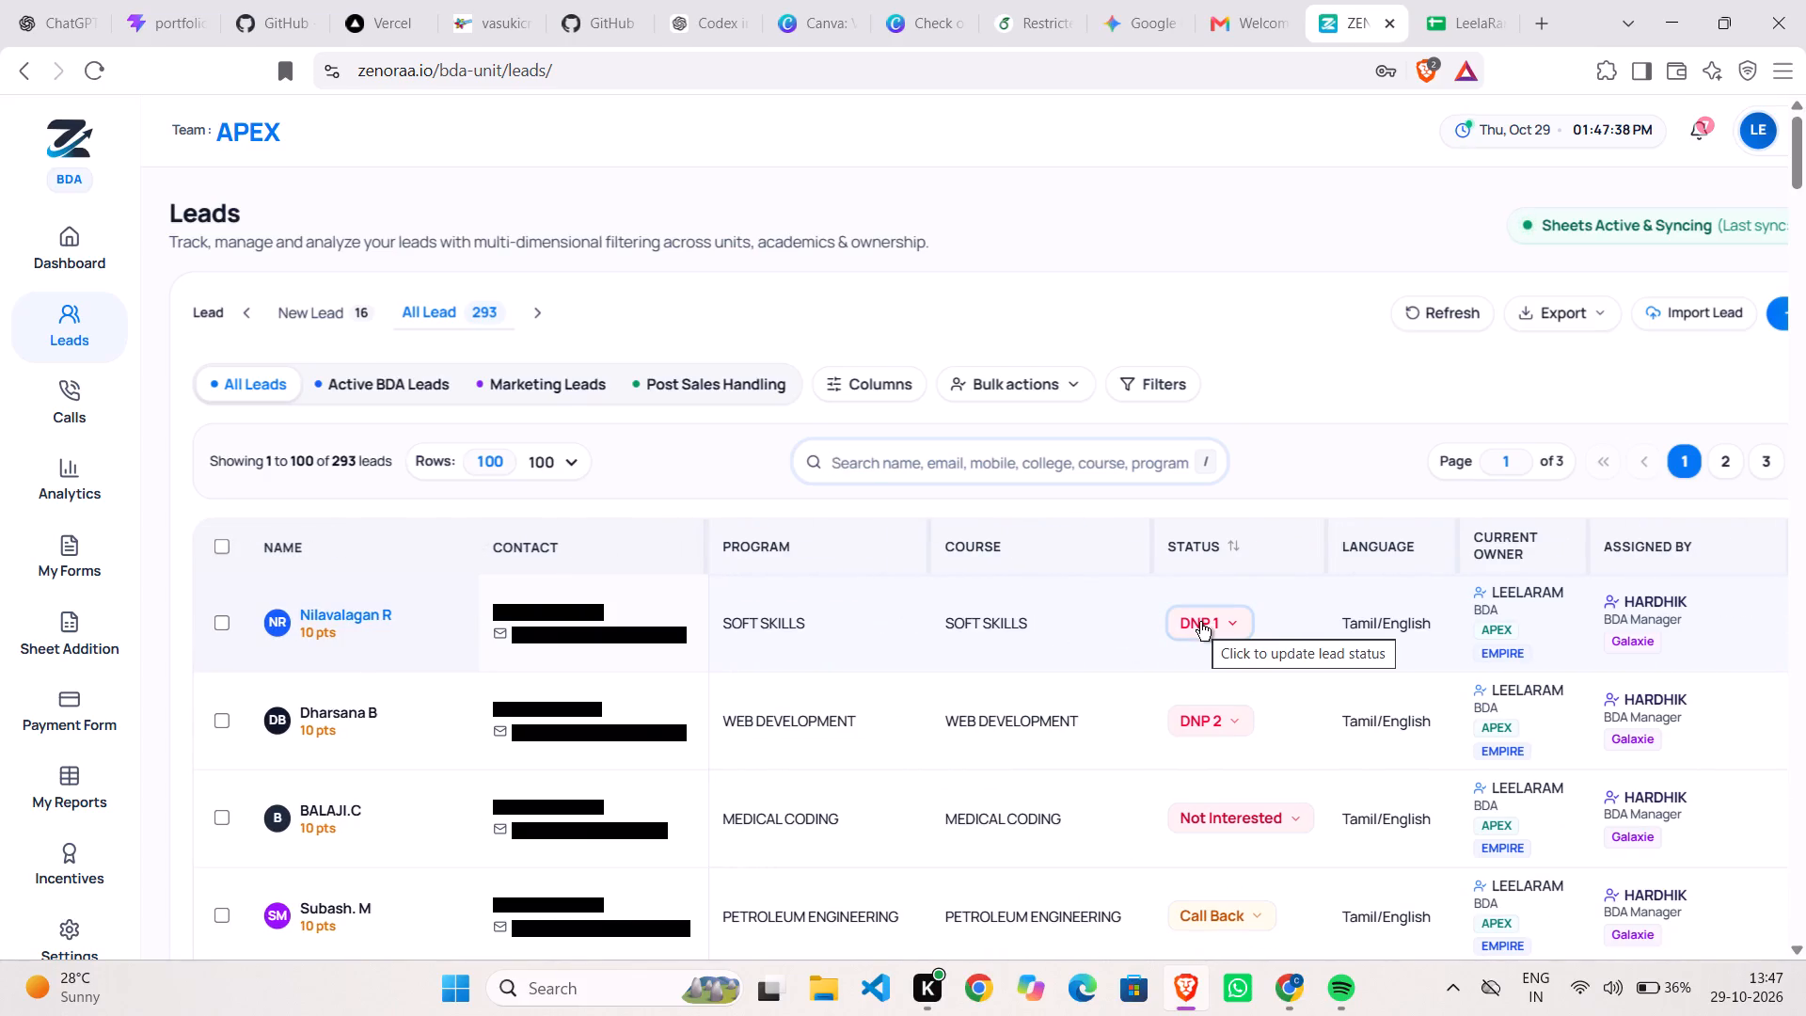
scroll(1239, 638, "left", 2)
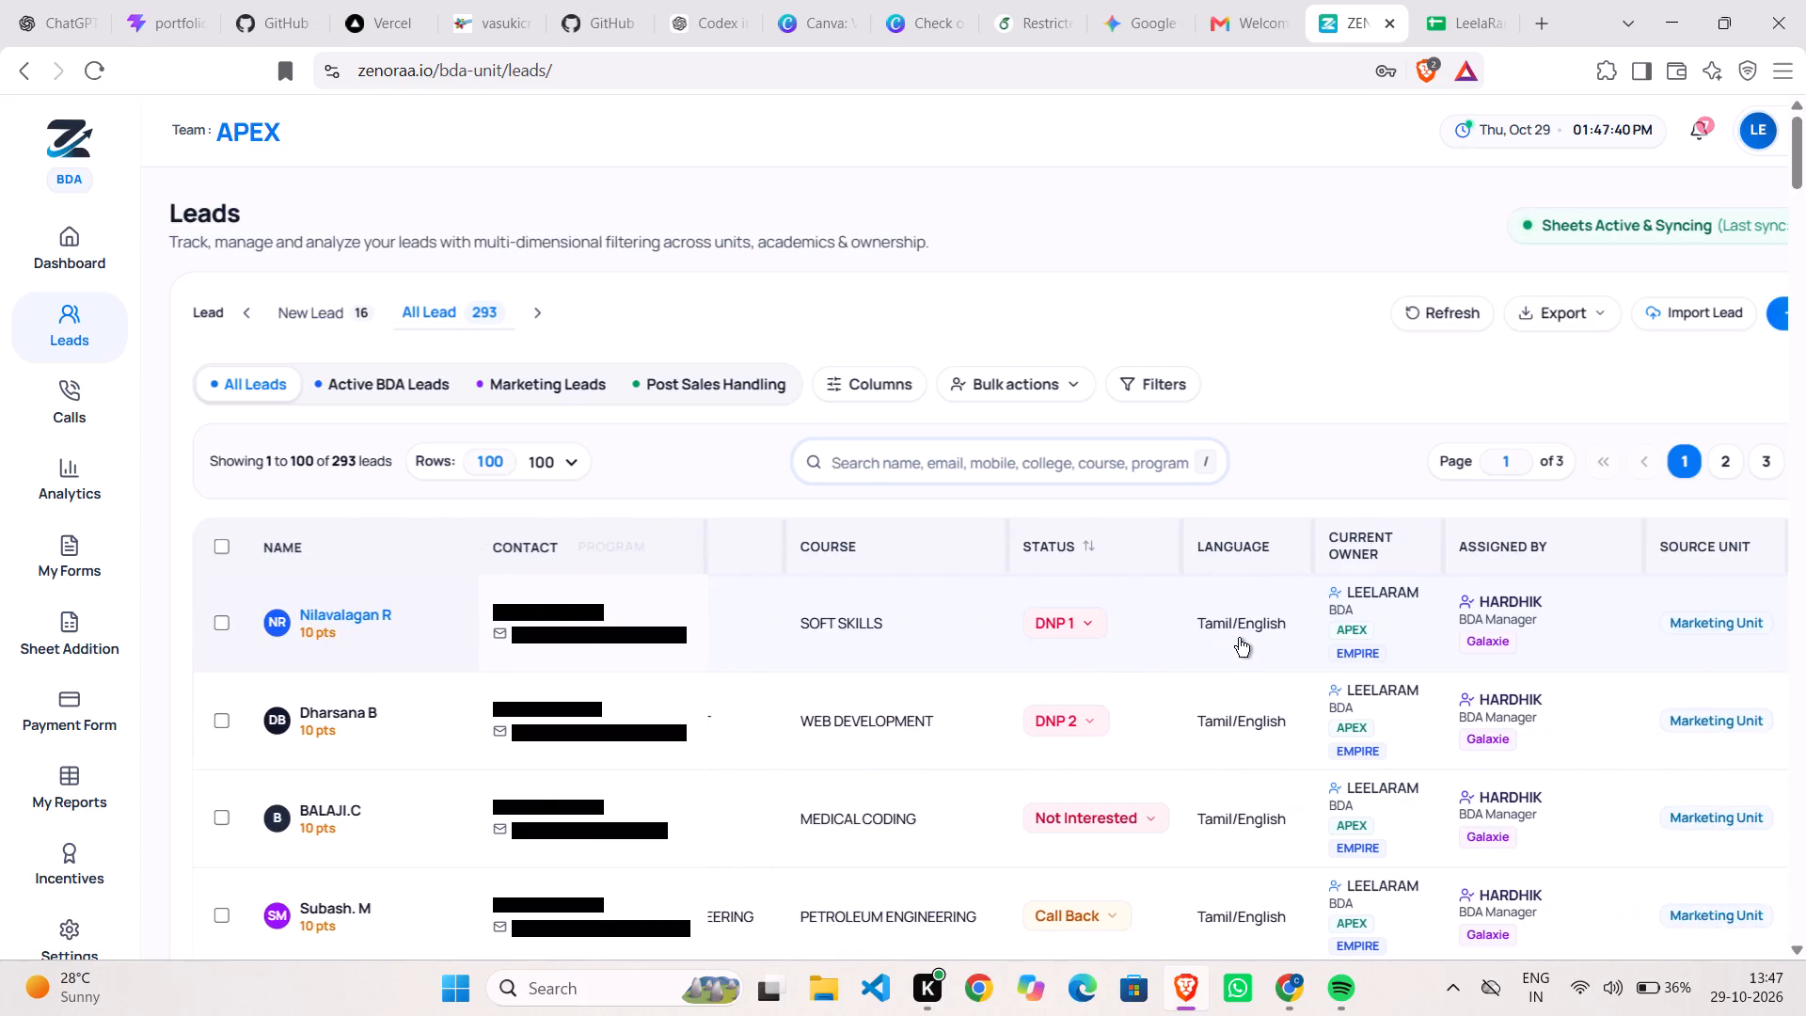
scroll(1239, 638, "left", 3)
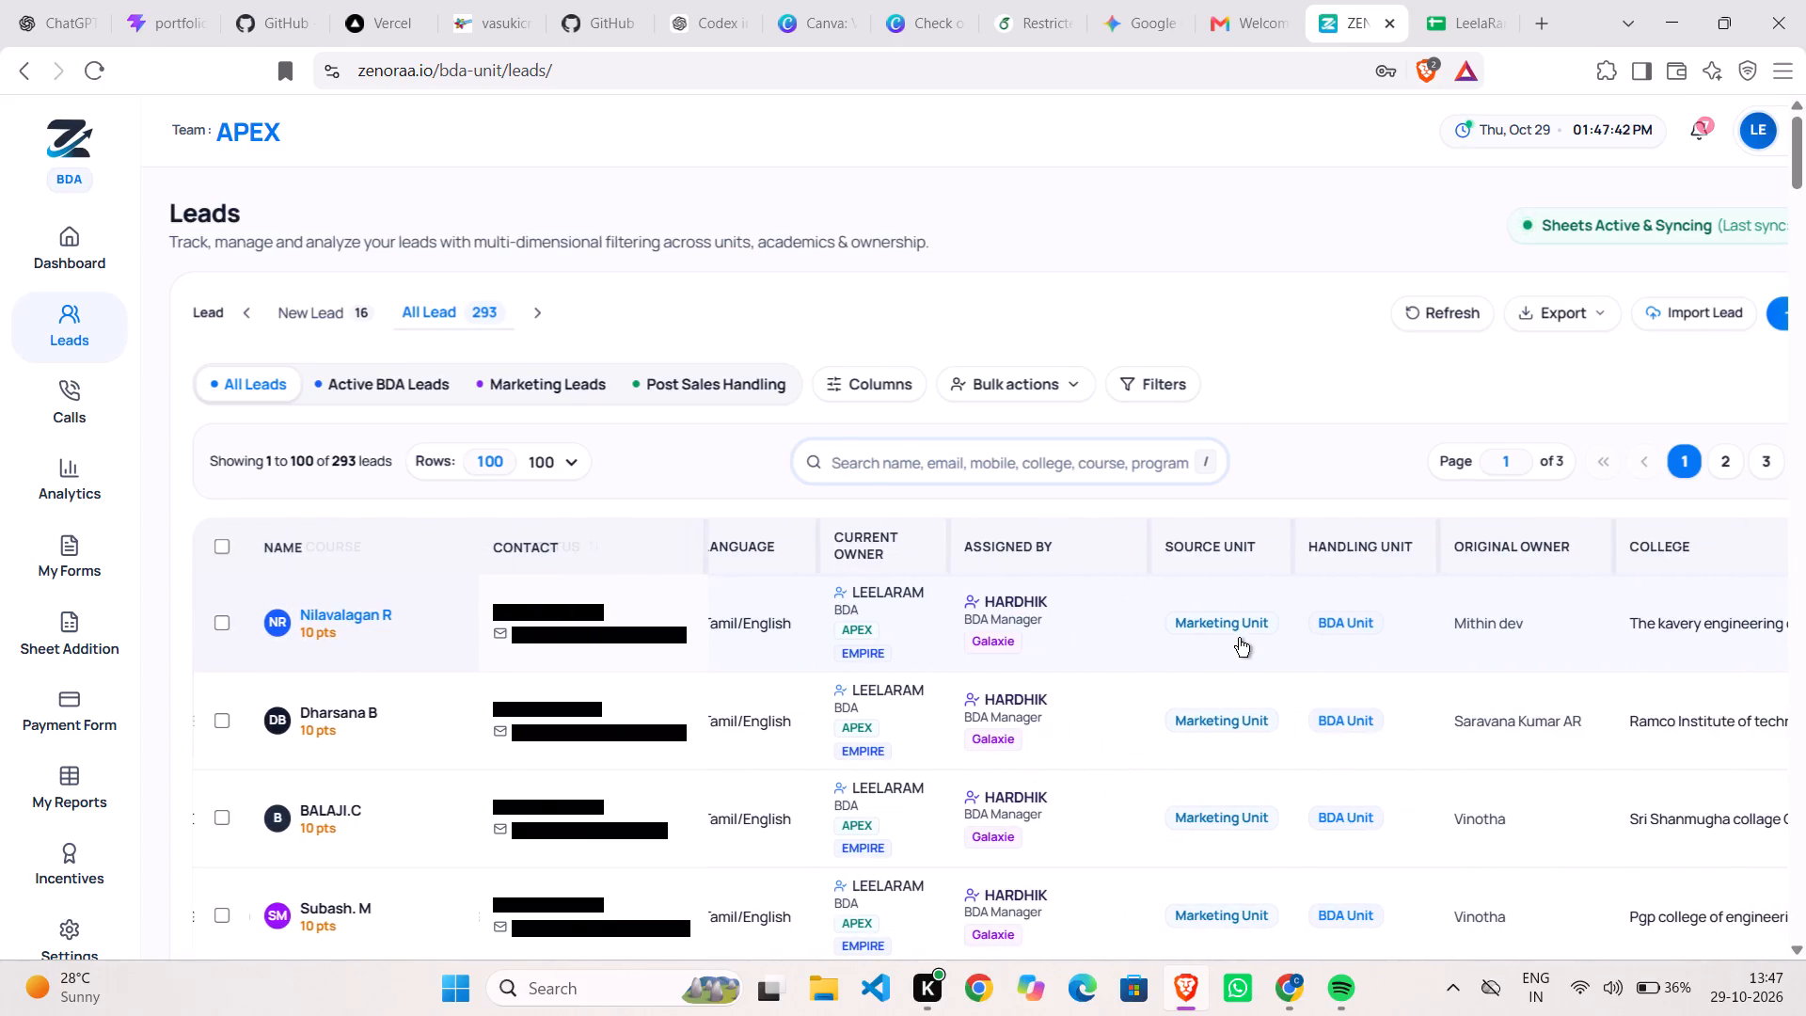
scroll(1239, 638, "left", 6)
scroll(1239, 638, "right", 2)
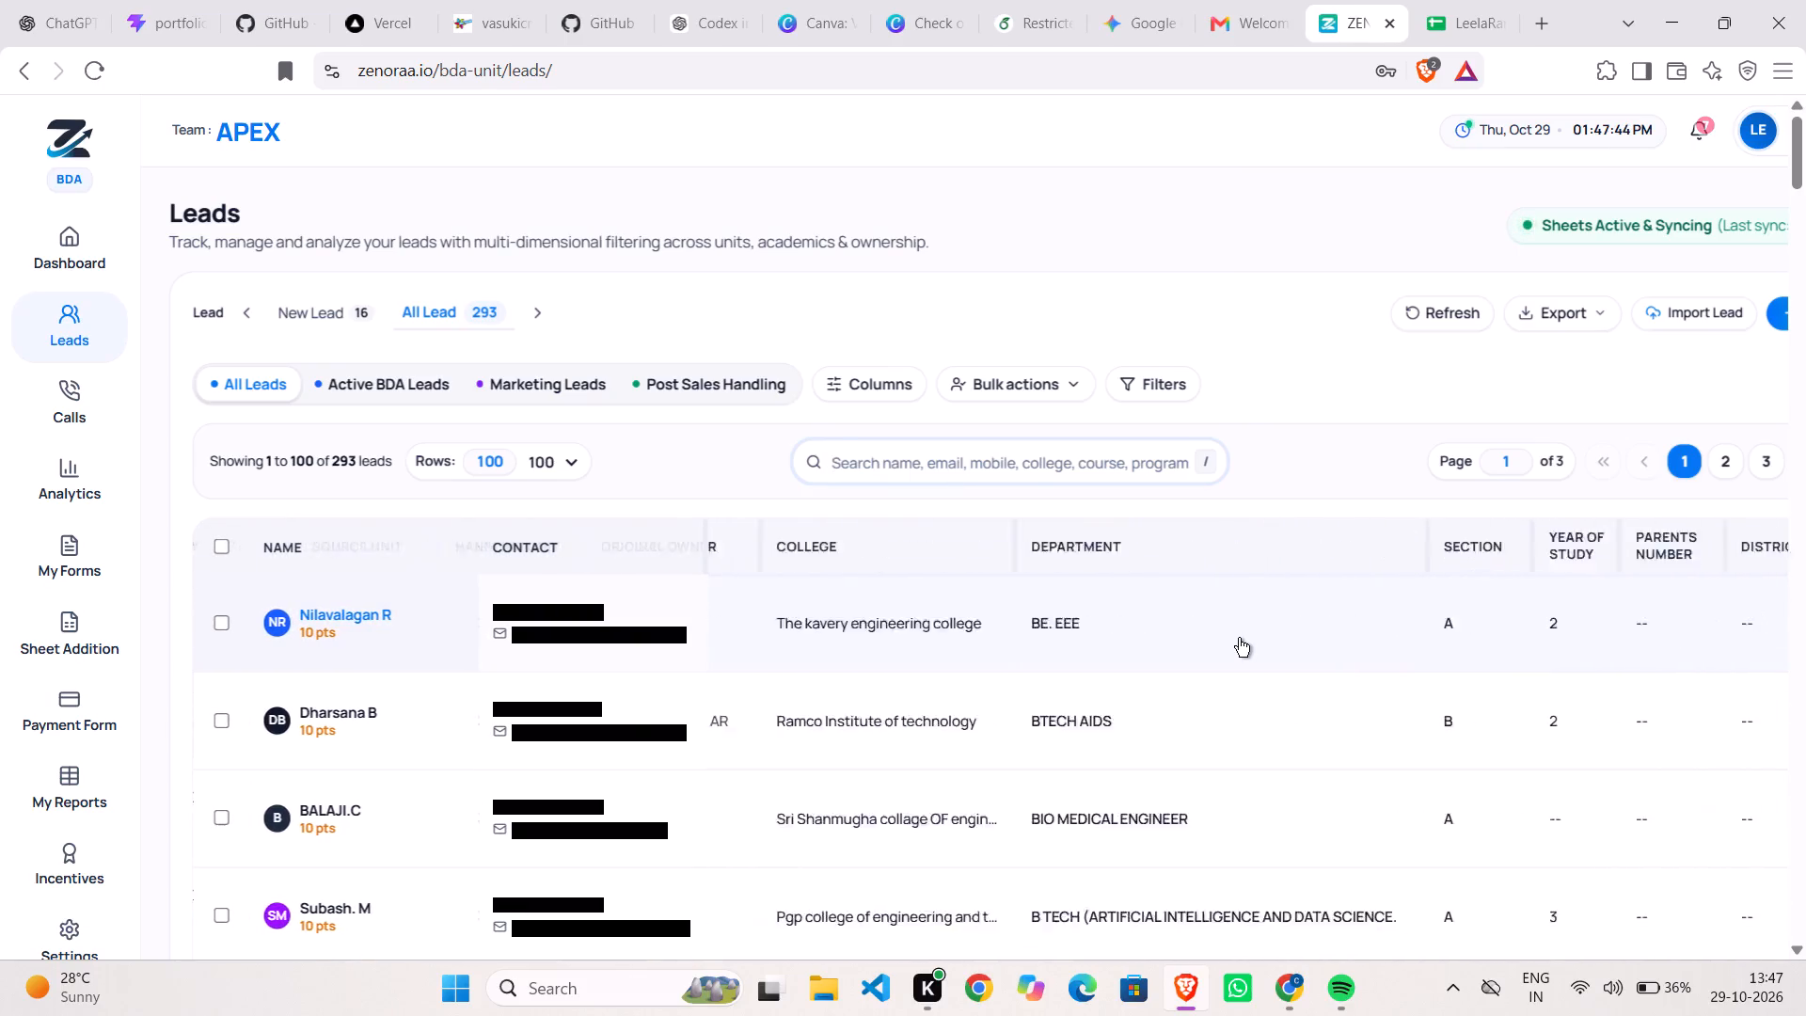
scroll(1239, 638, "right", 1)
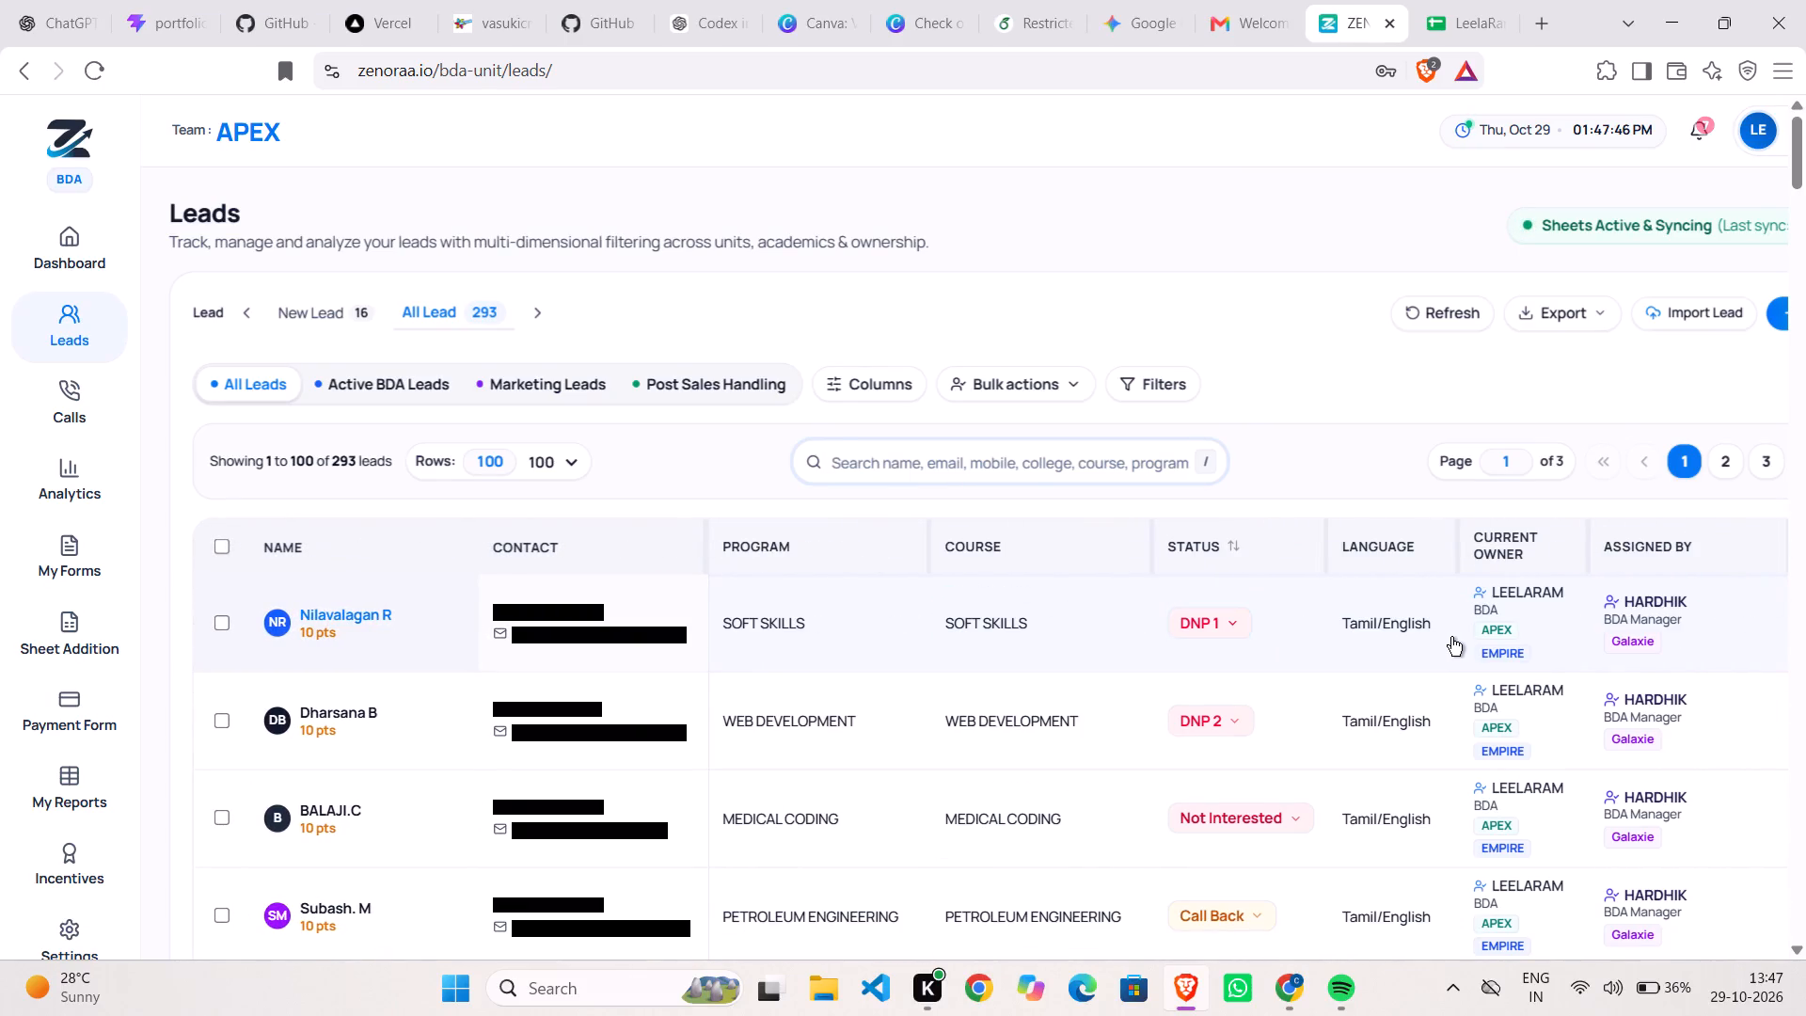
scroll(1451, 637, "left", 8)
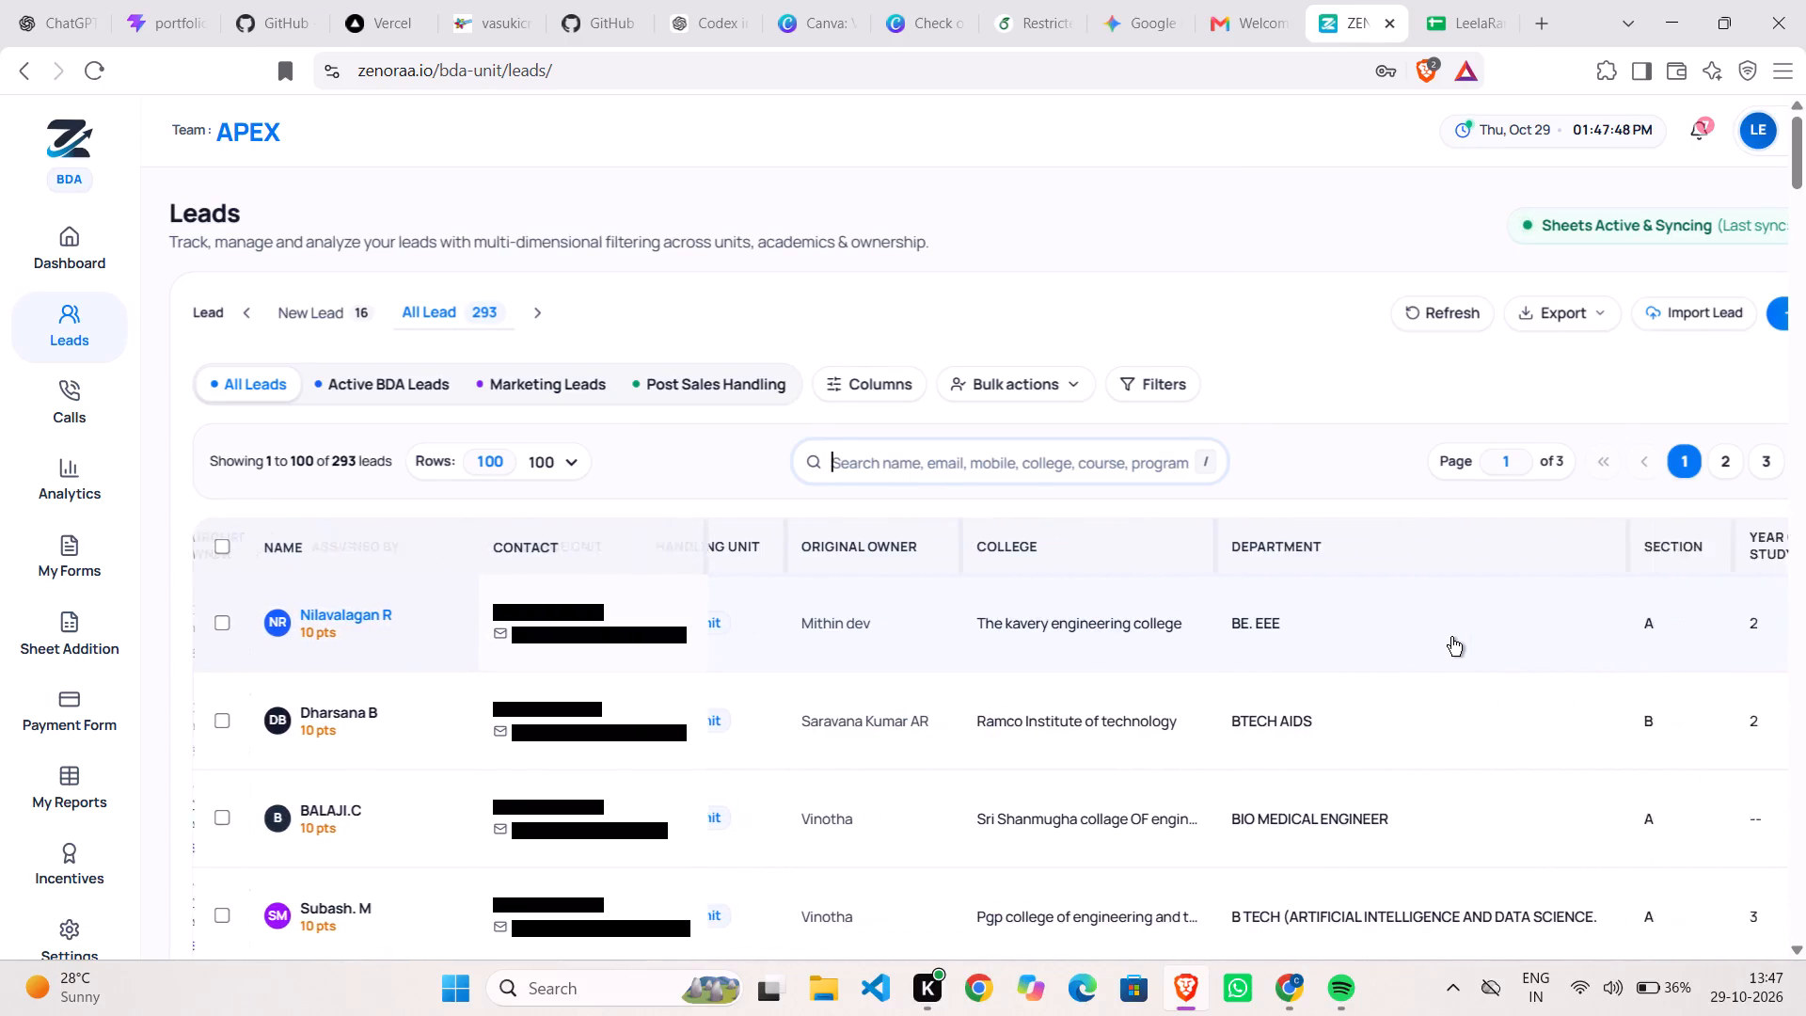
scroll(1451, 637, "left", 6)
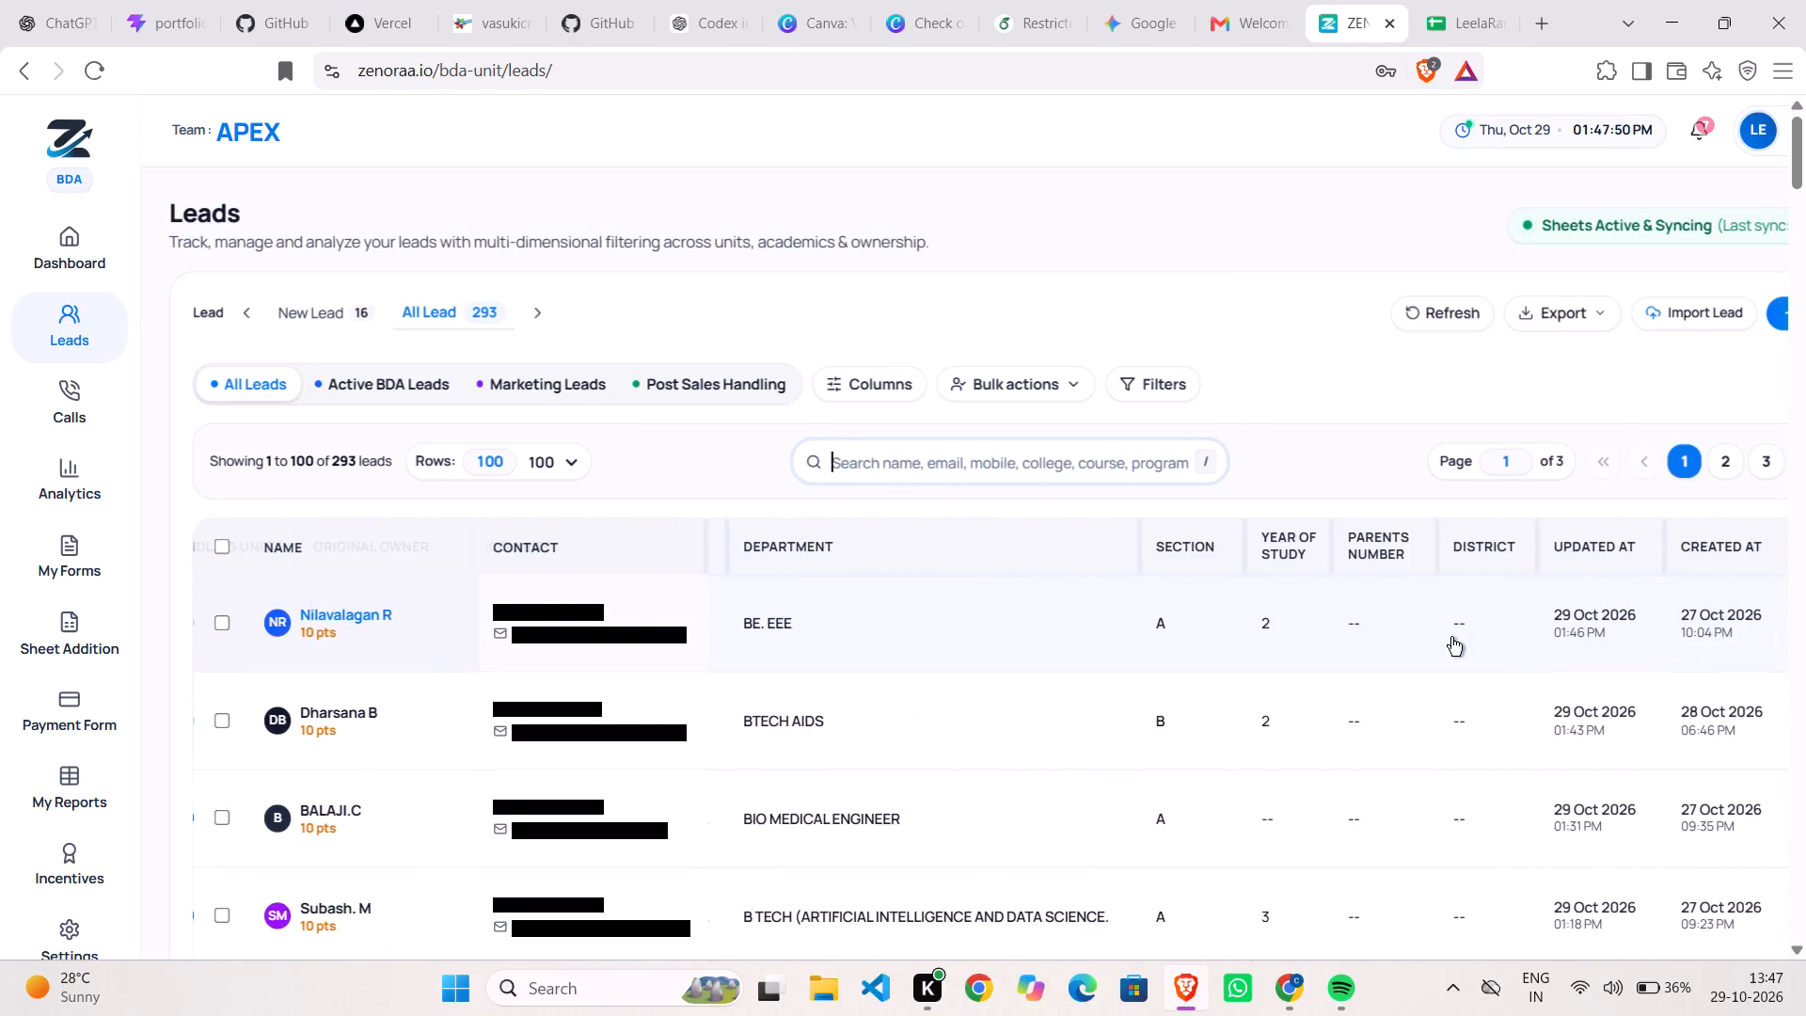
scroll(1451, 637, "right", 7)
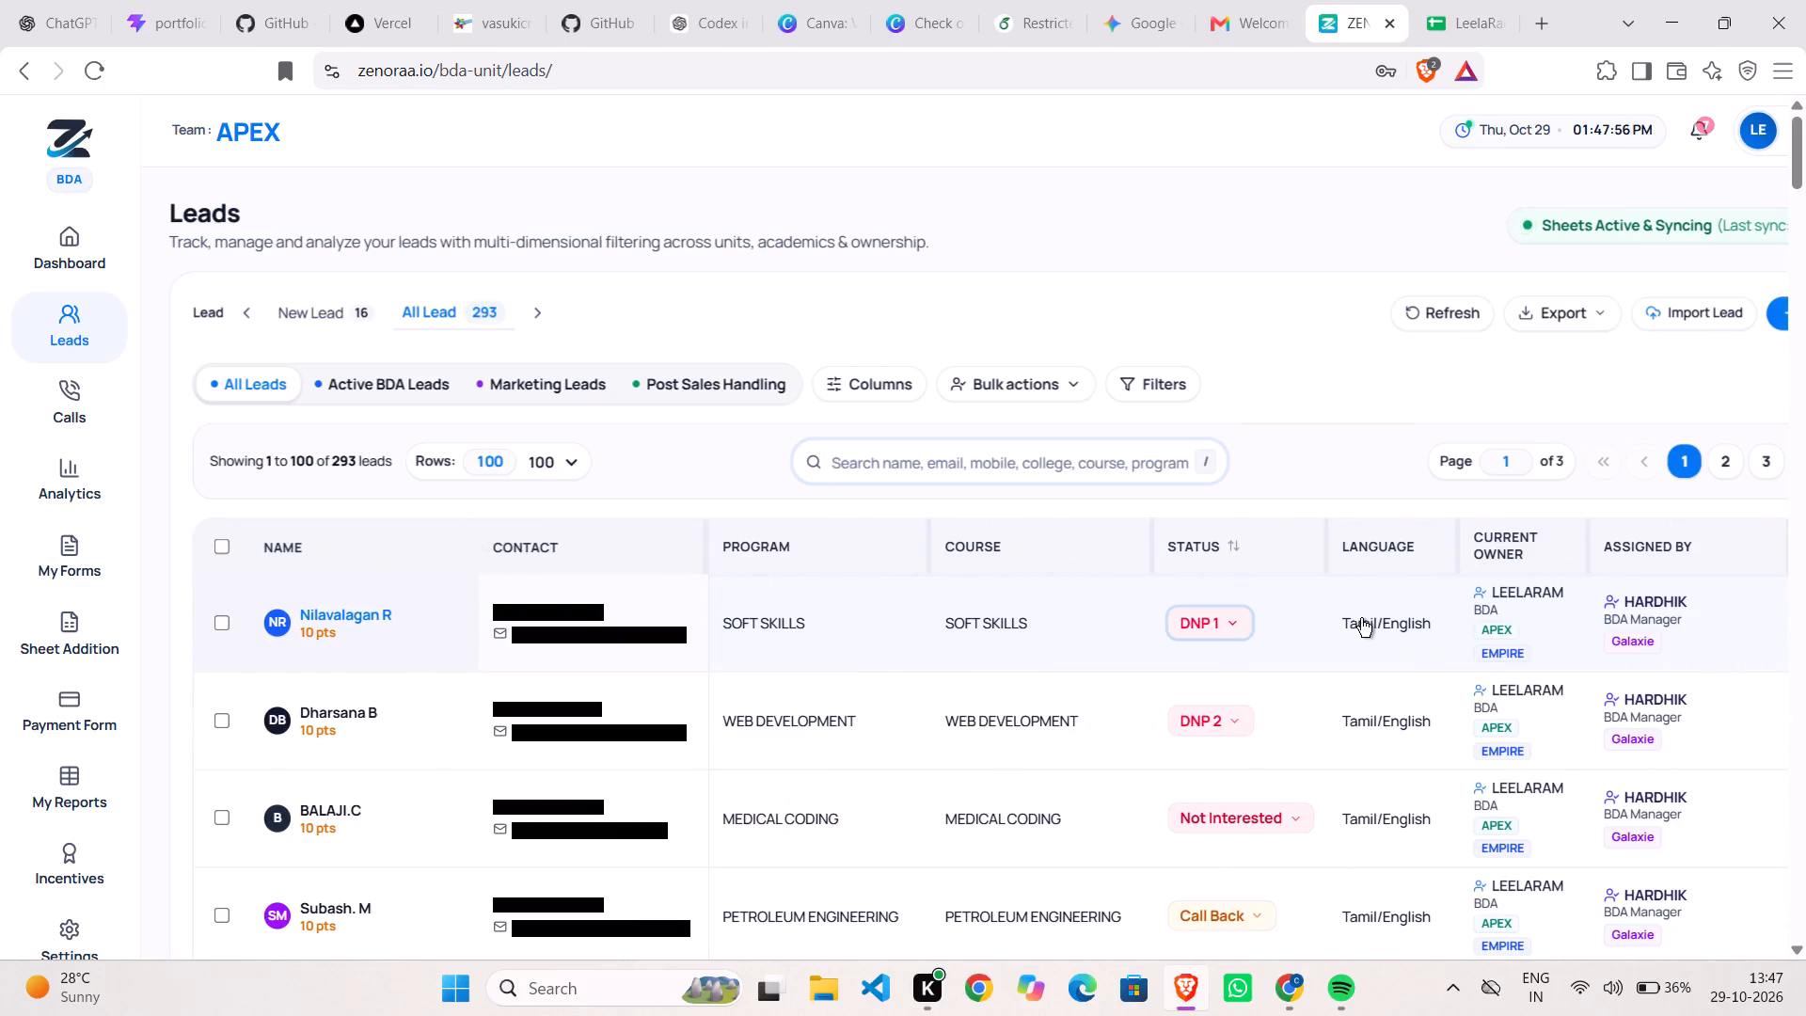
scroll(1363, 618, "left", 7)
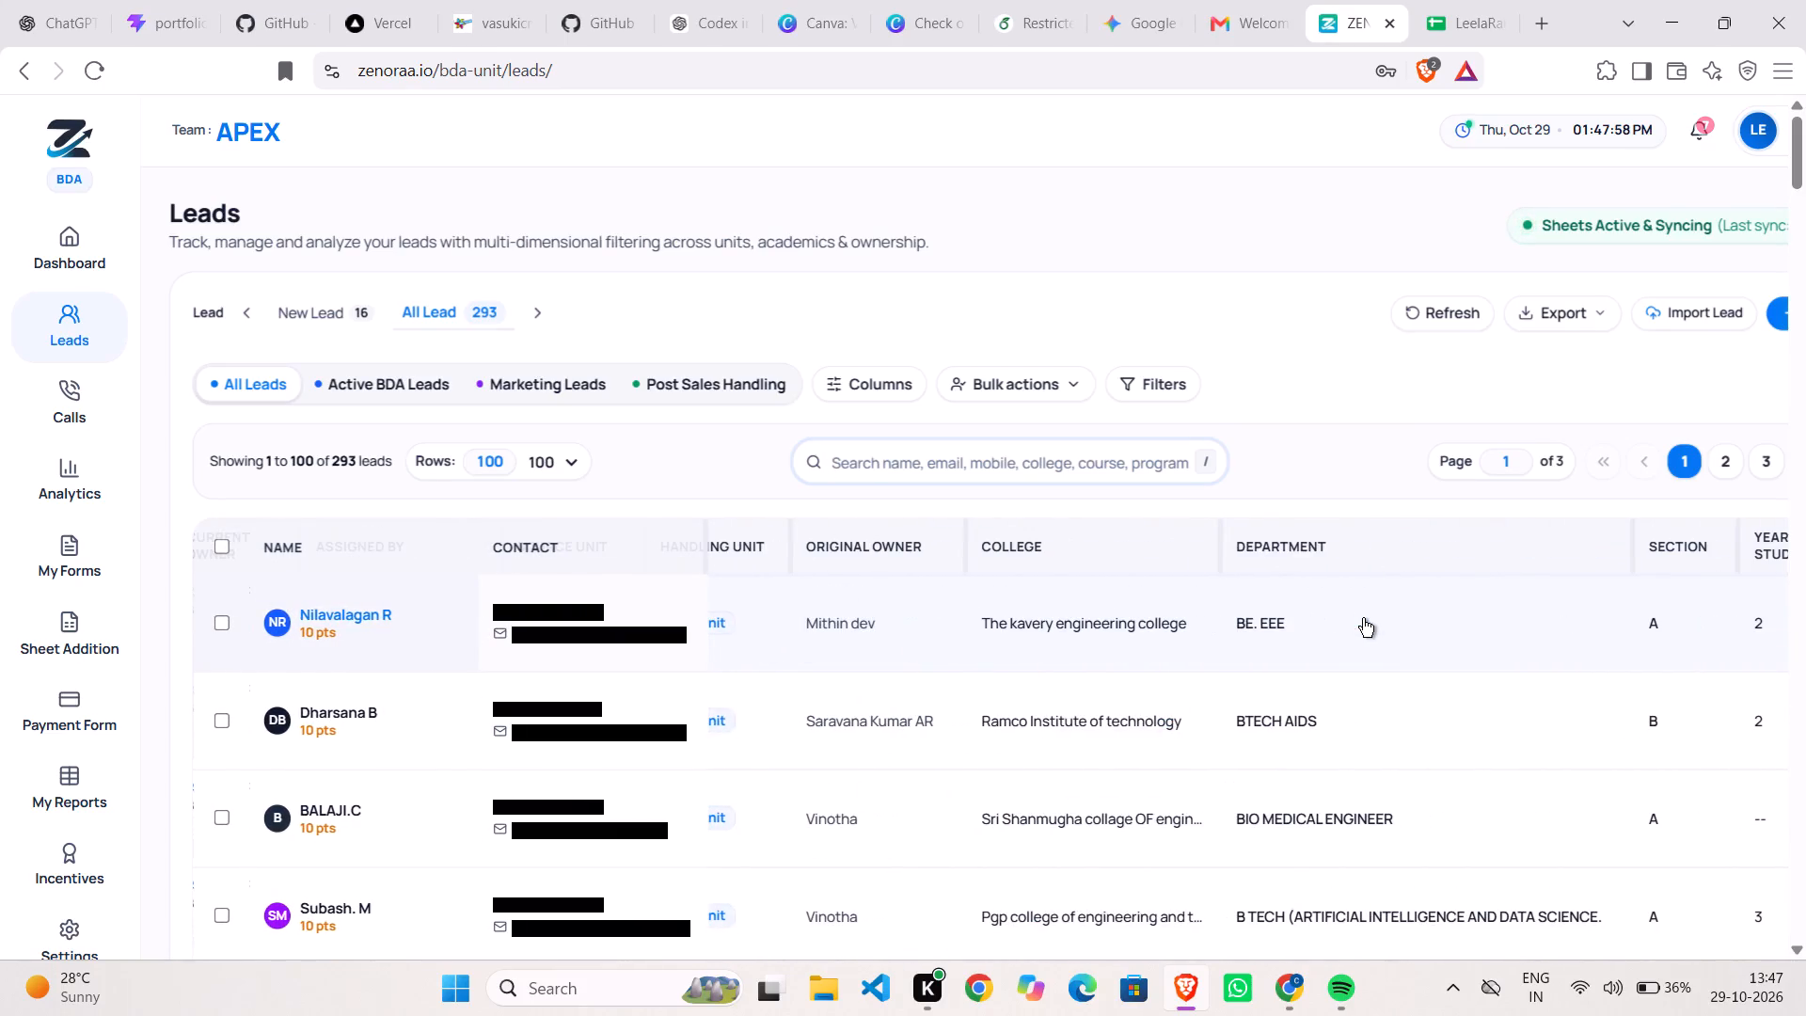
scroll(1363, 618, "left", 1)
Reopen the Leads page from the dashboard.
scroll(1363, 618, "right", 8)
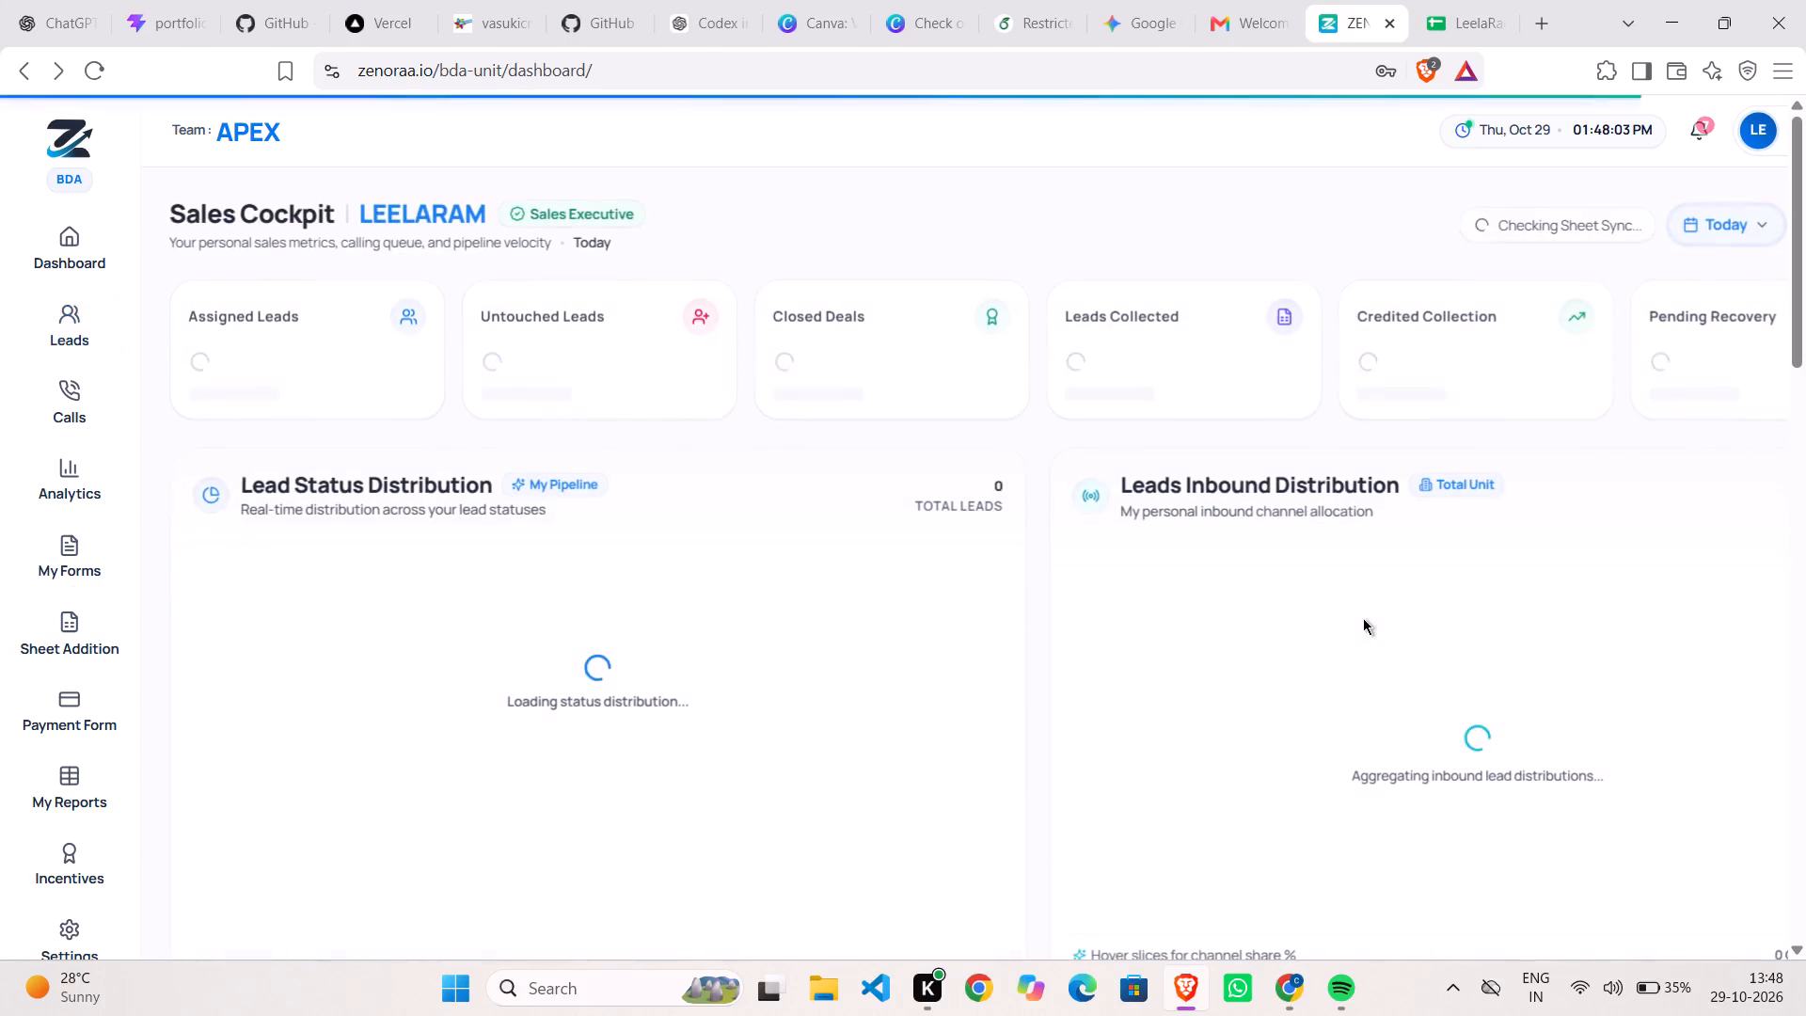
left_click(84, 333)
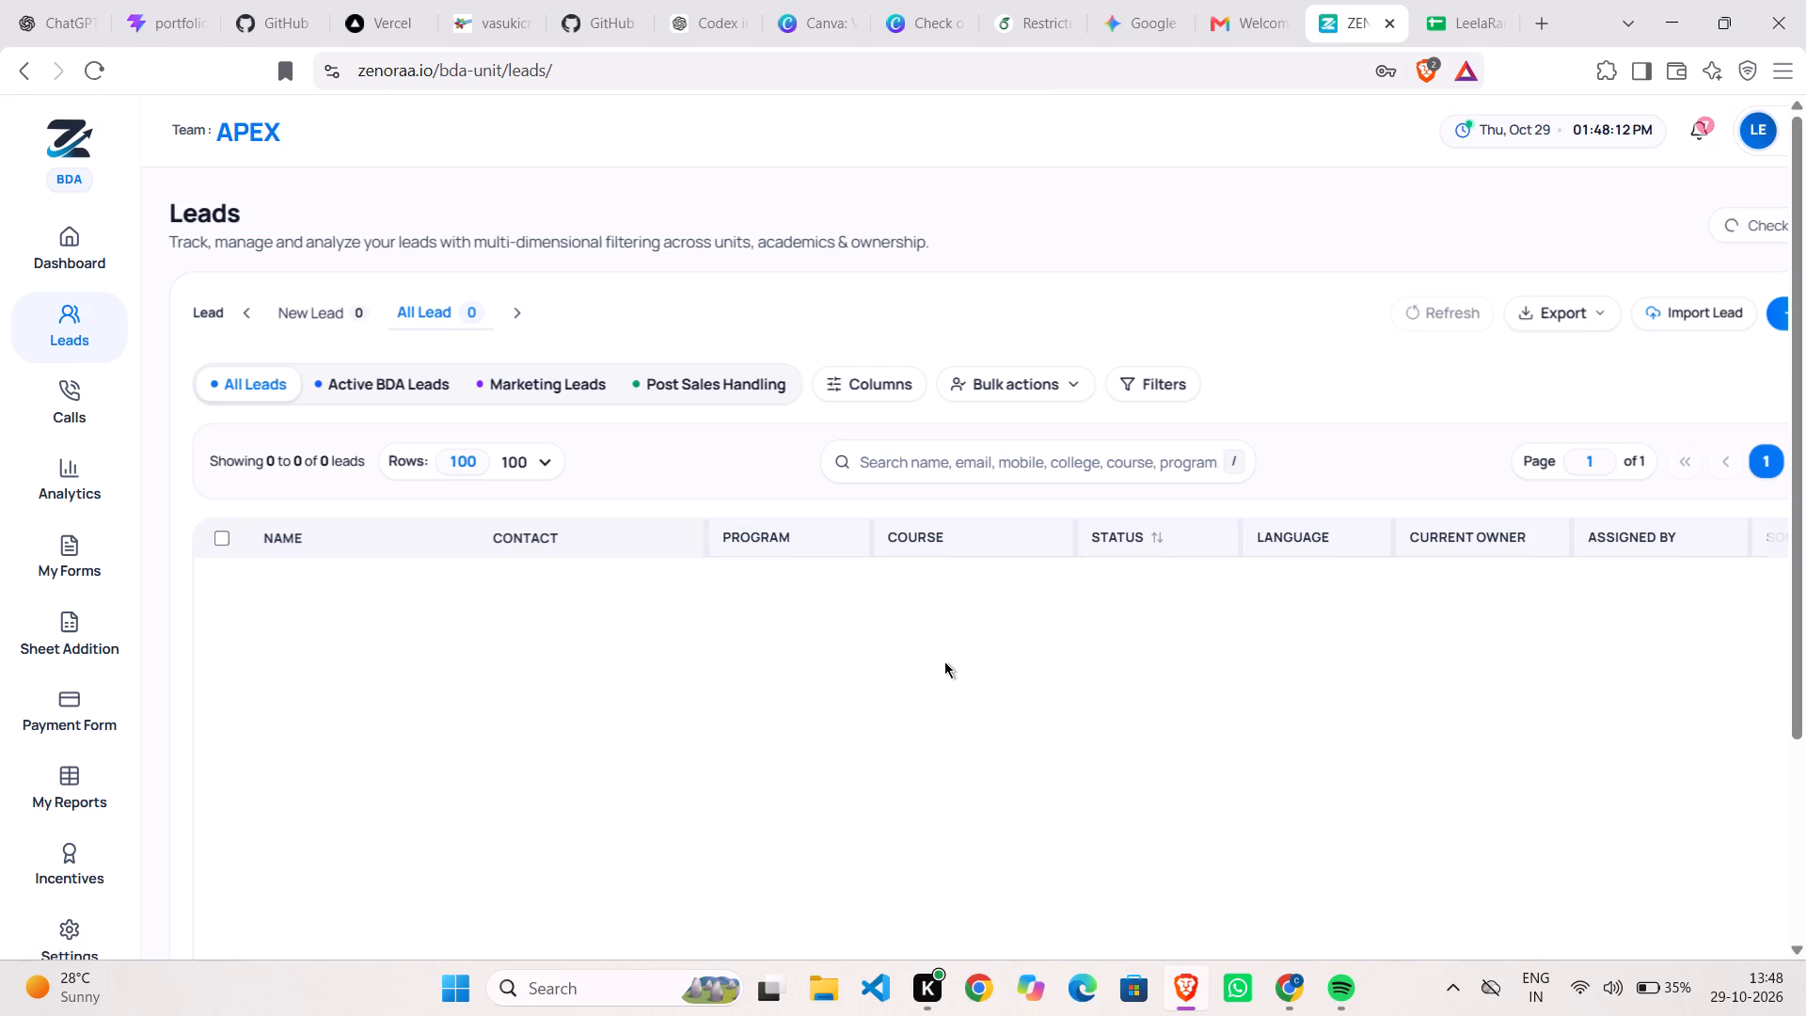
Examine the first six leads in the all-leads table, comparing status, assigner and handling unit with college, department and update dates.
scroll(944, 661, "down", 2)
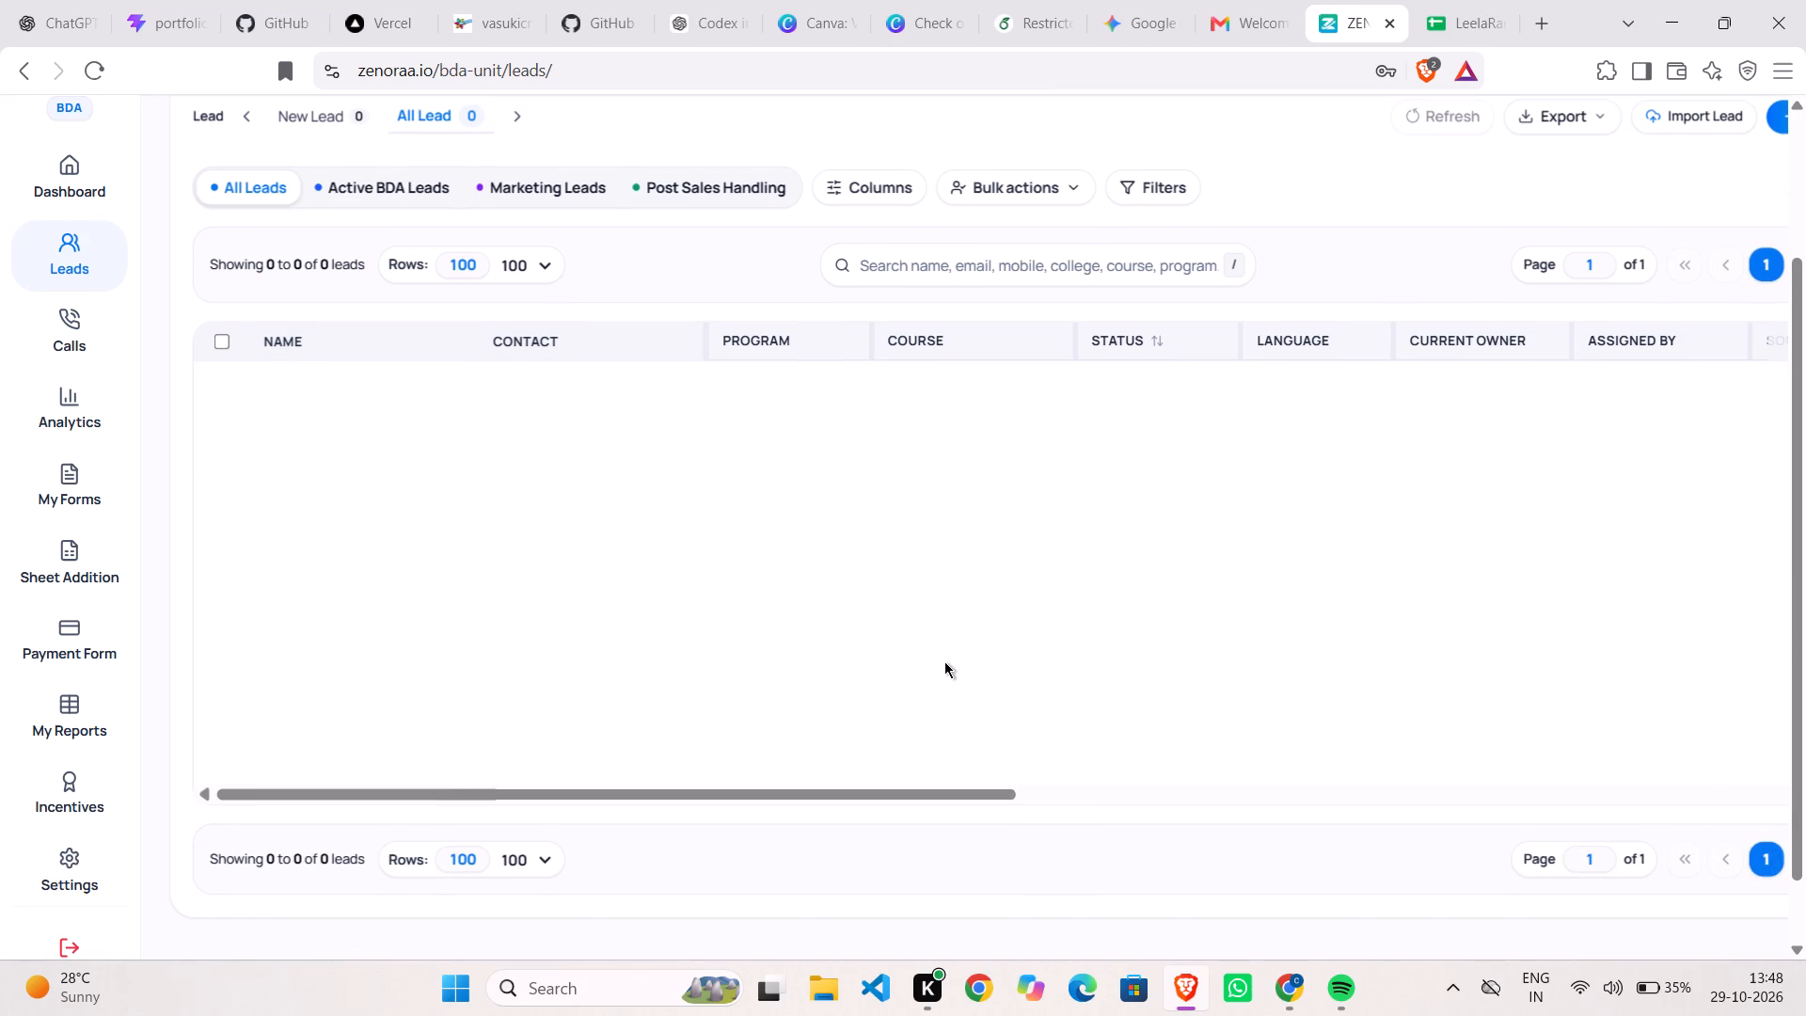
scroll(944, 661, "left", 2)
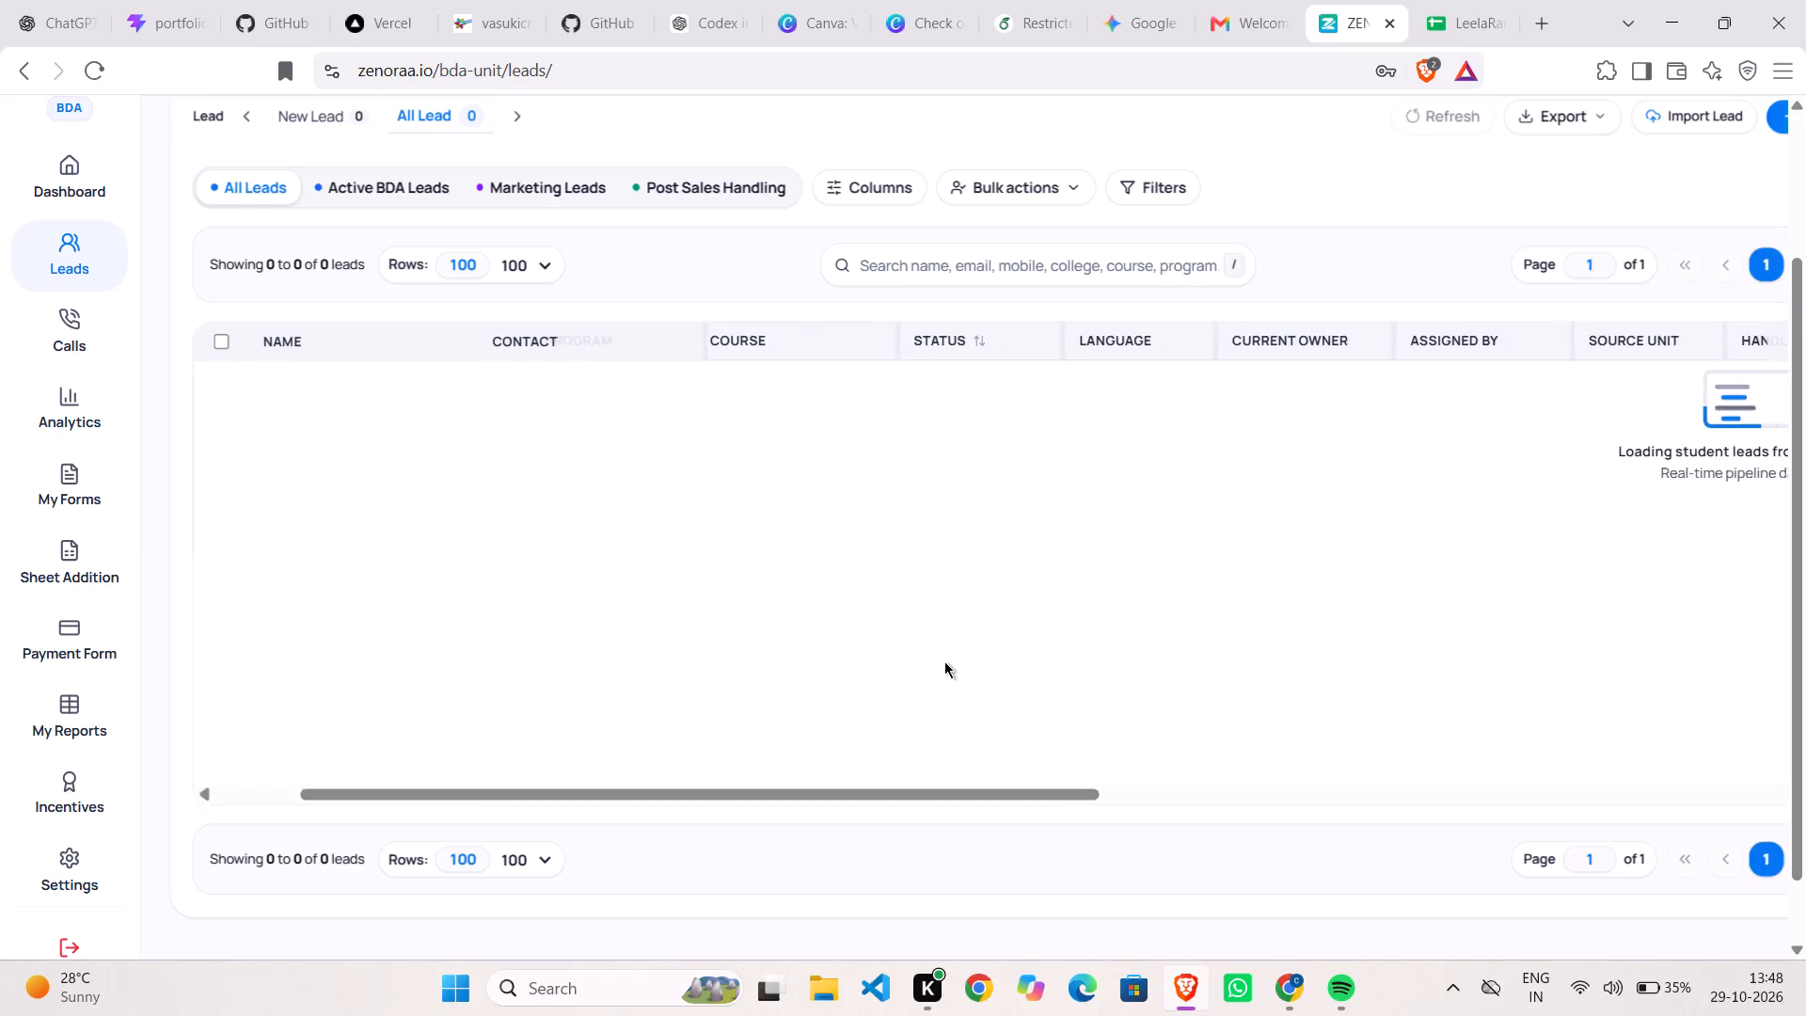
scroll(944, 661, "left", 4)
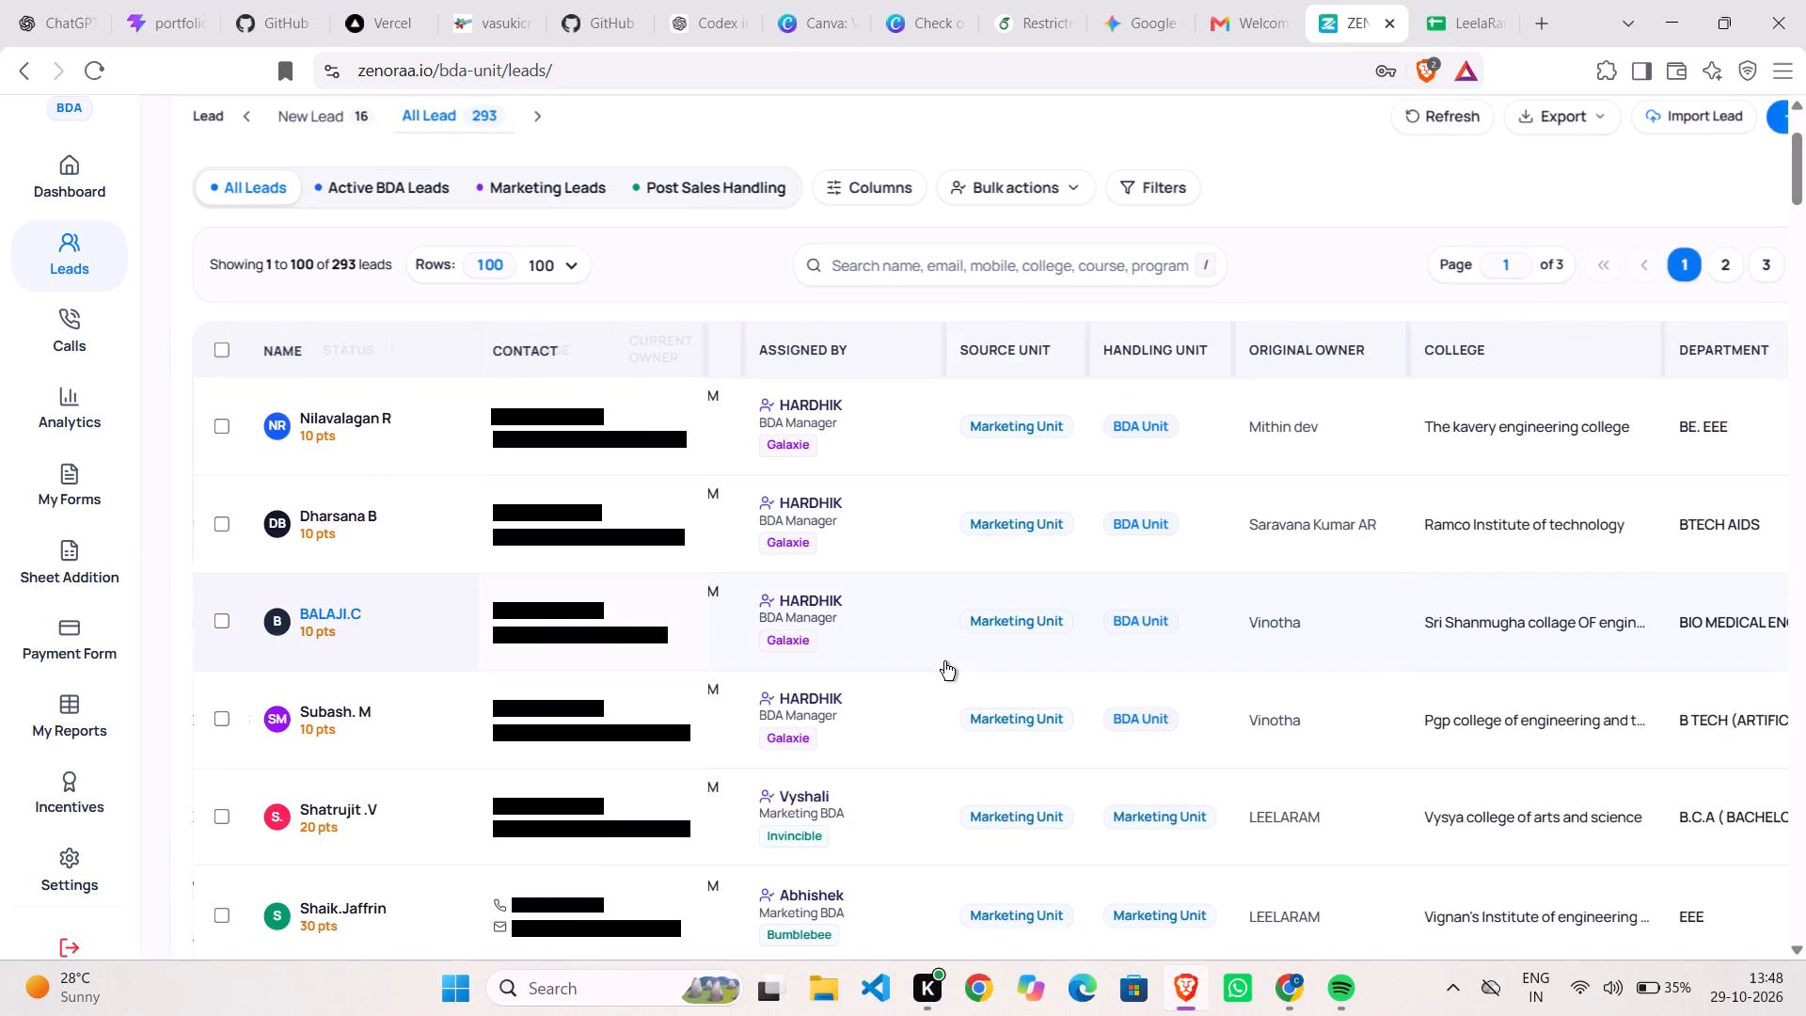
scroll(944, 661, "left", 8)
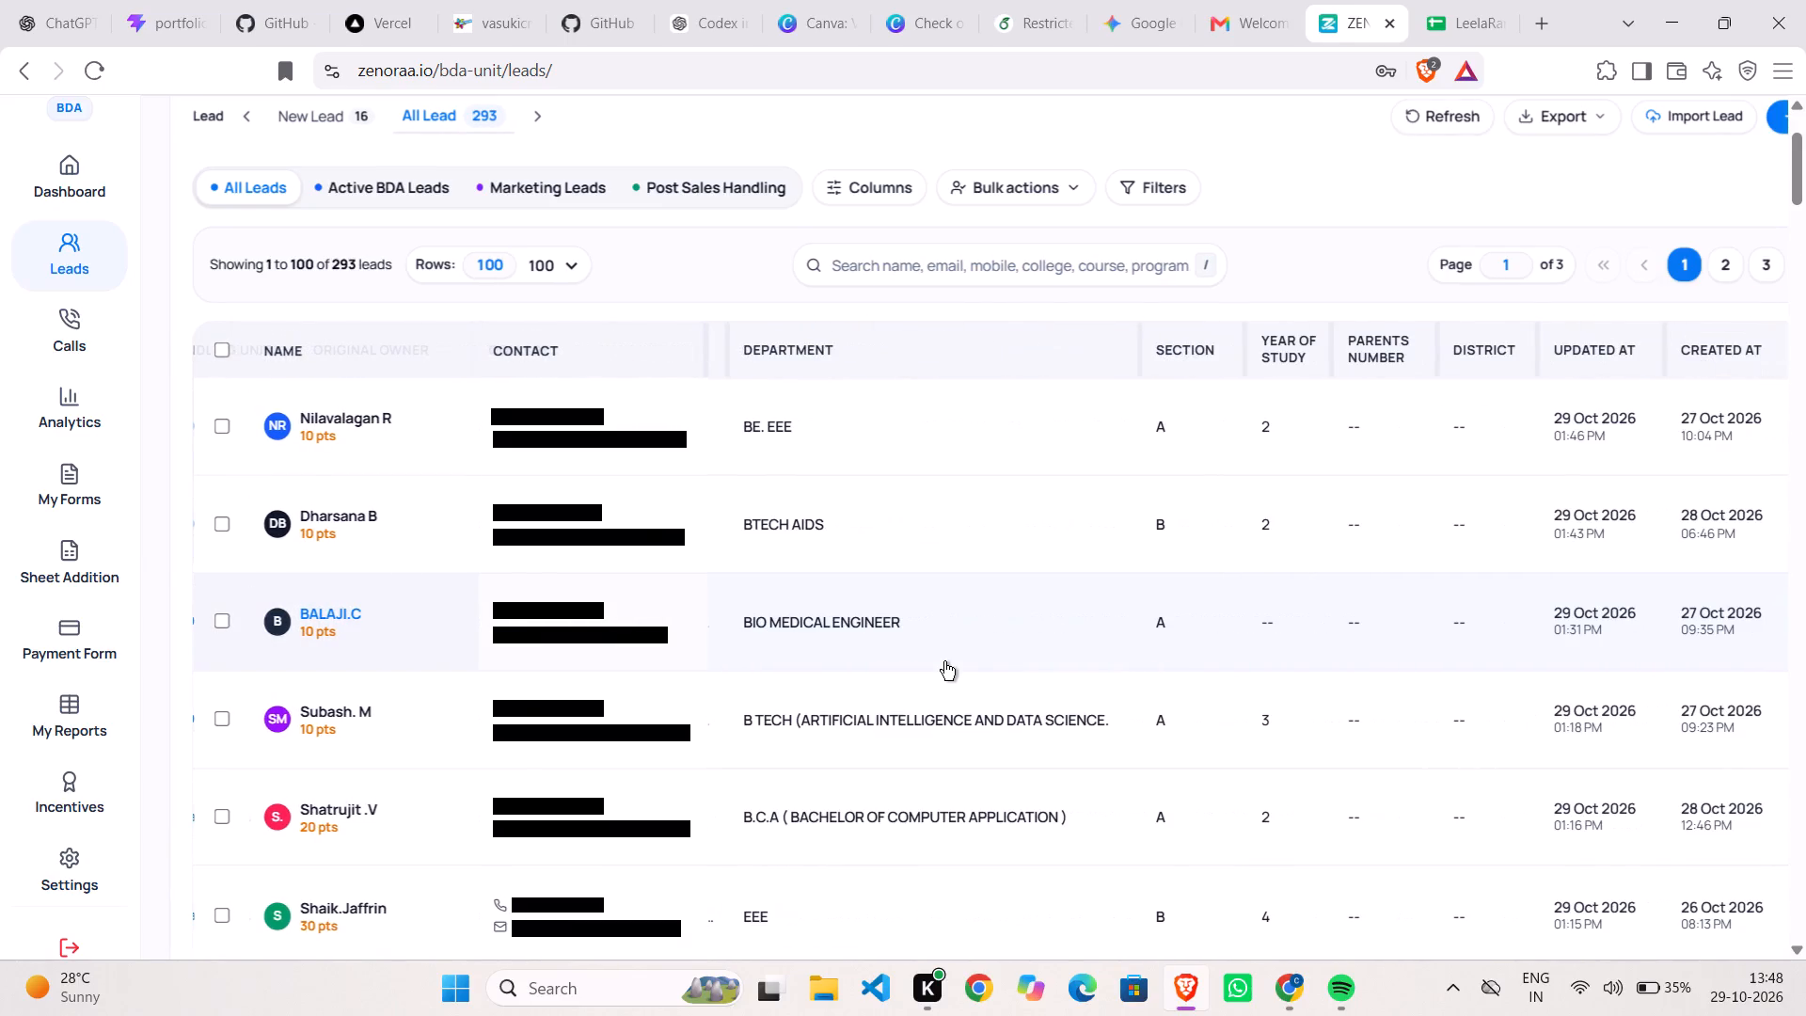
scroll(944, 661, "right", 2)
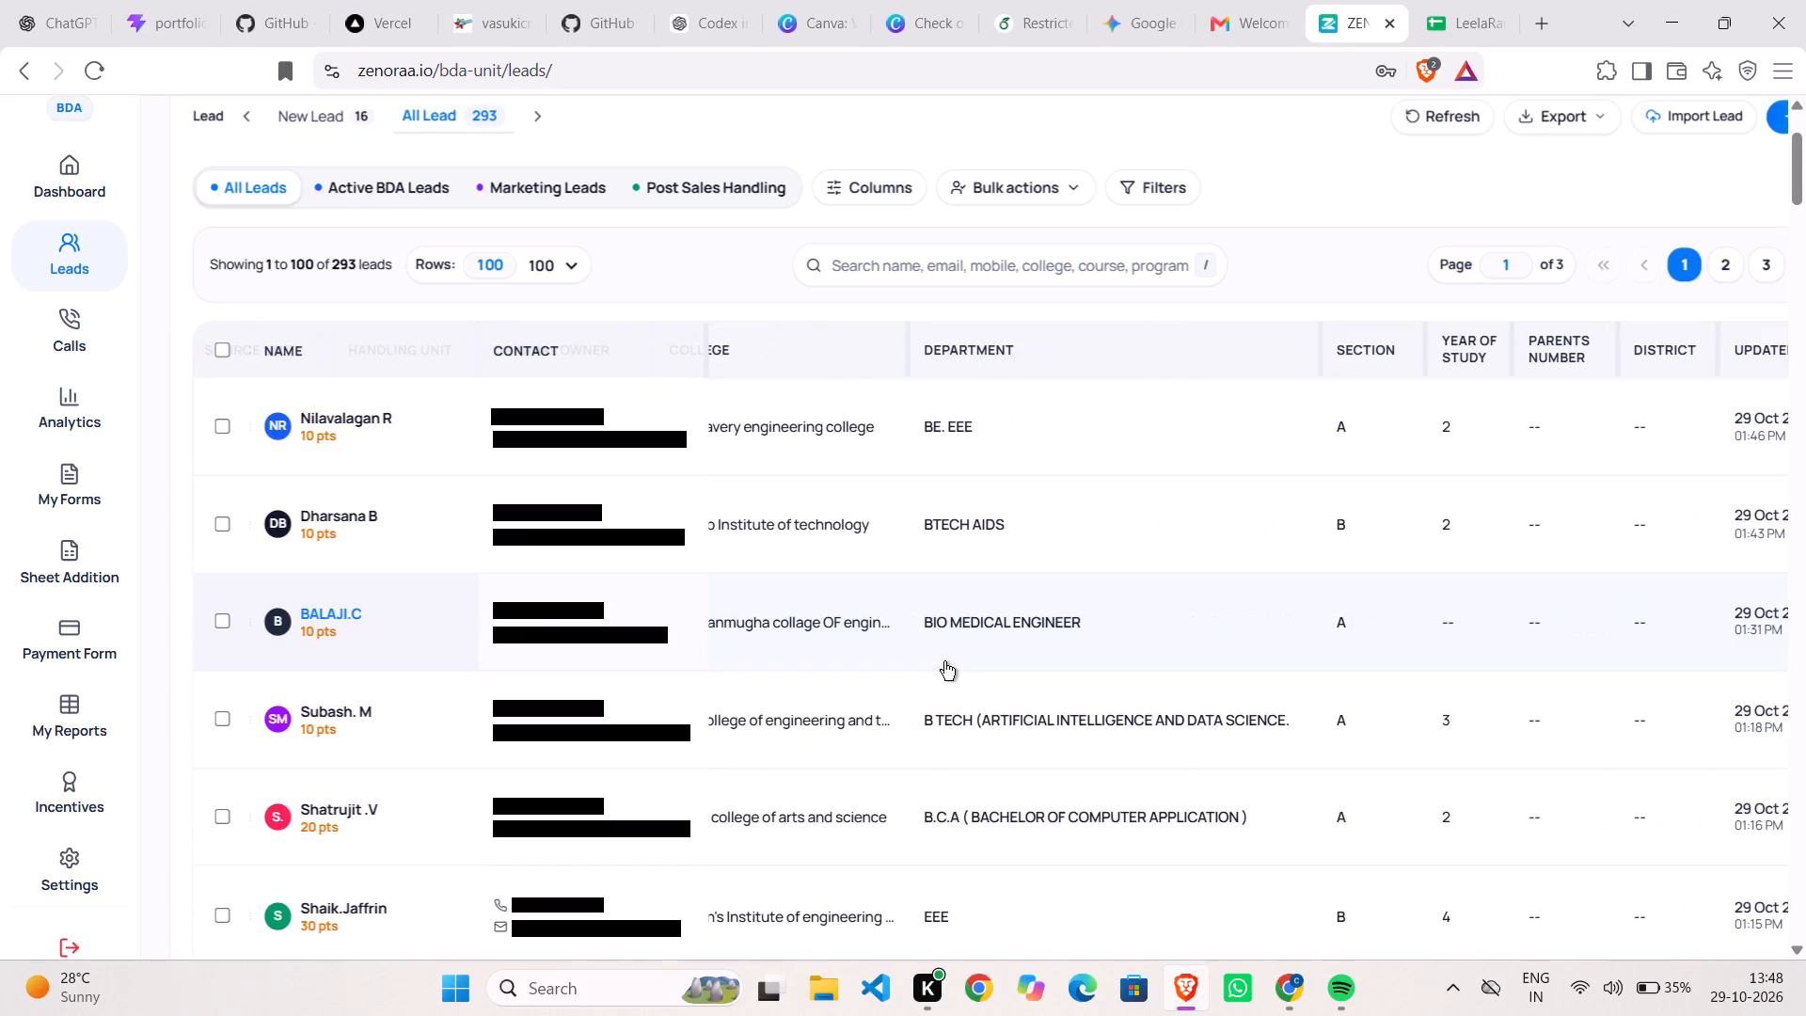
scroll(944, 661, "right", 7)
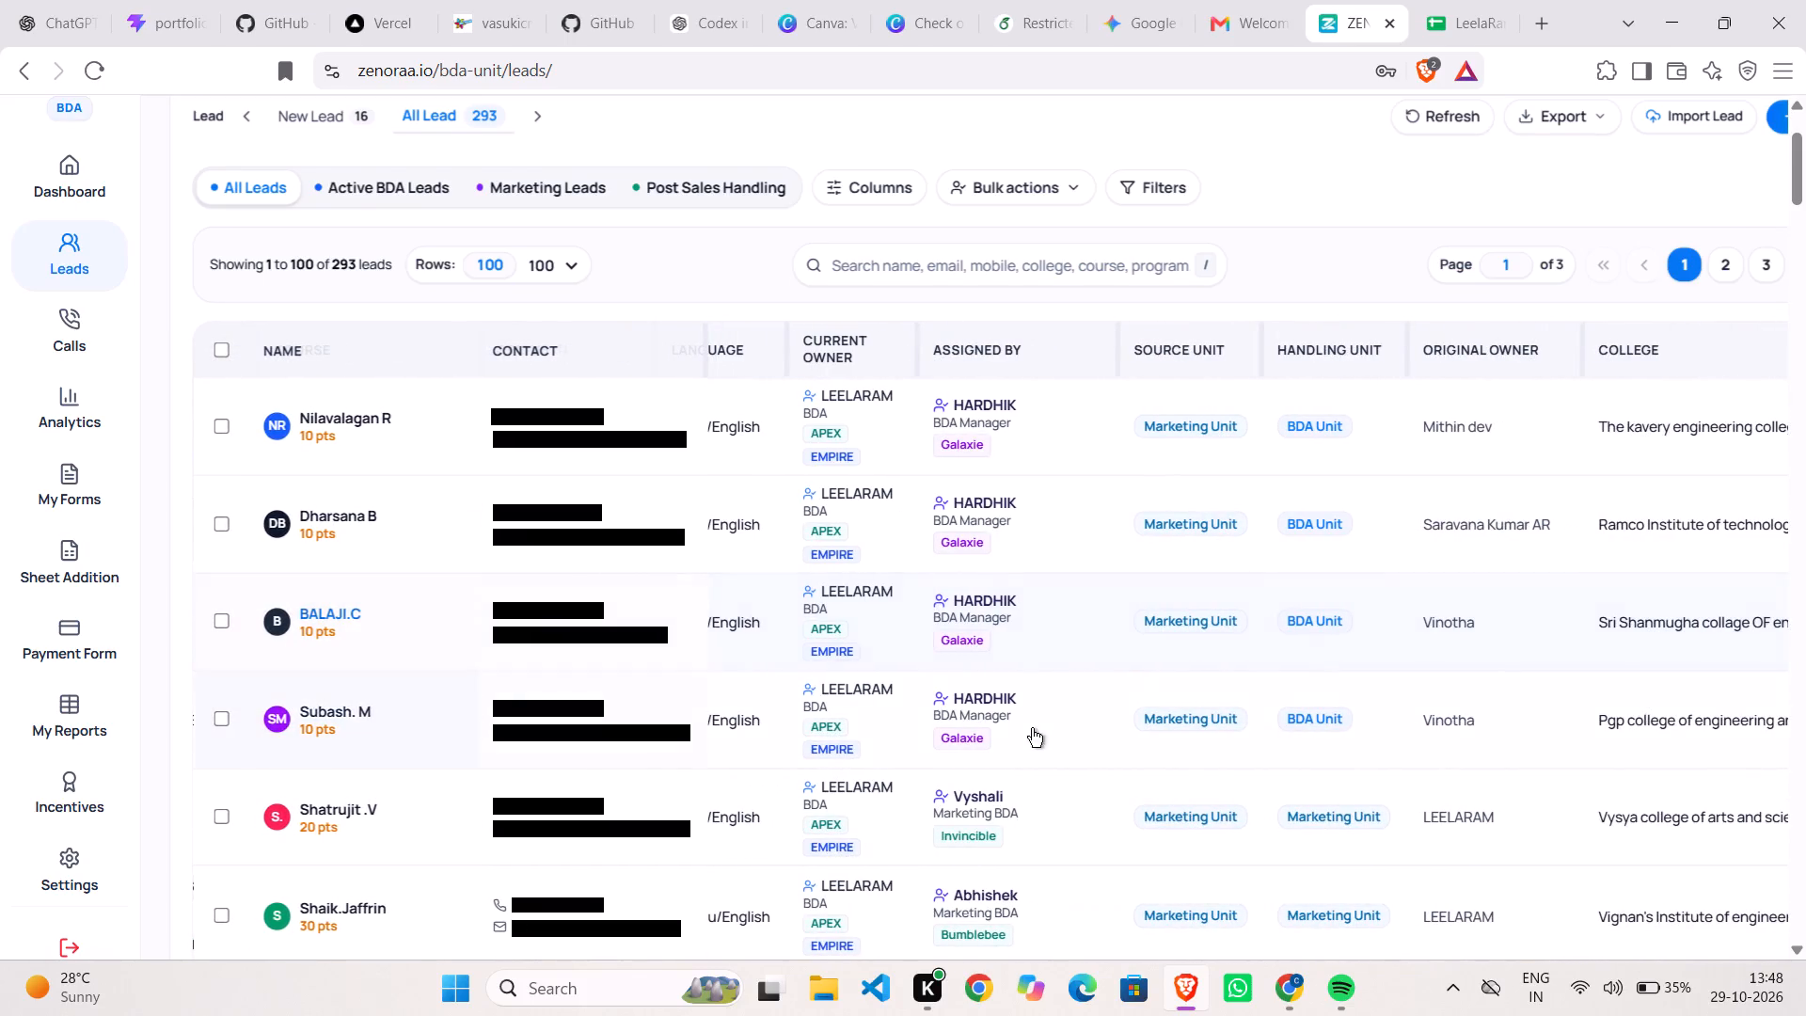
scroll(1034, 508, "right", 2)
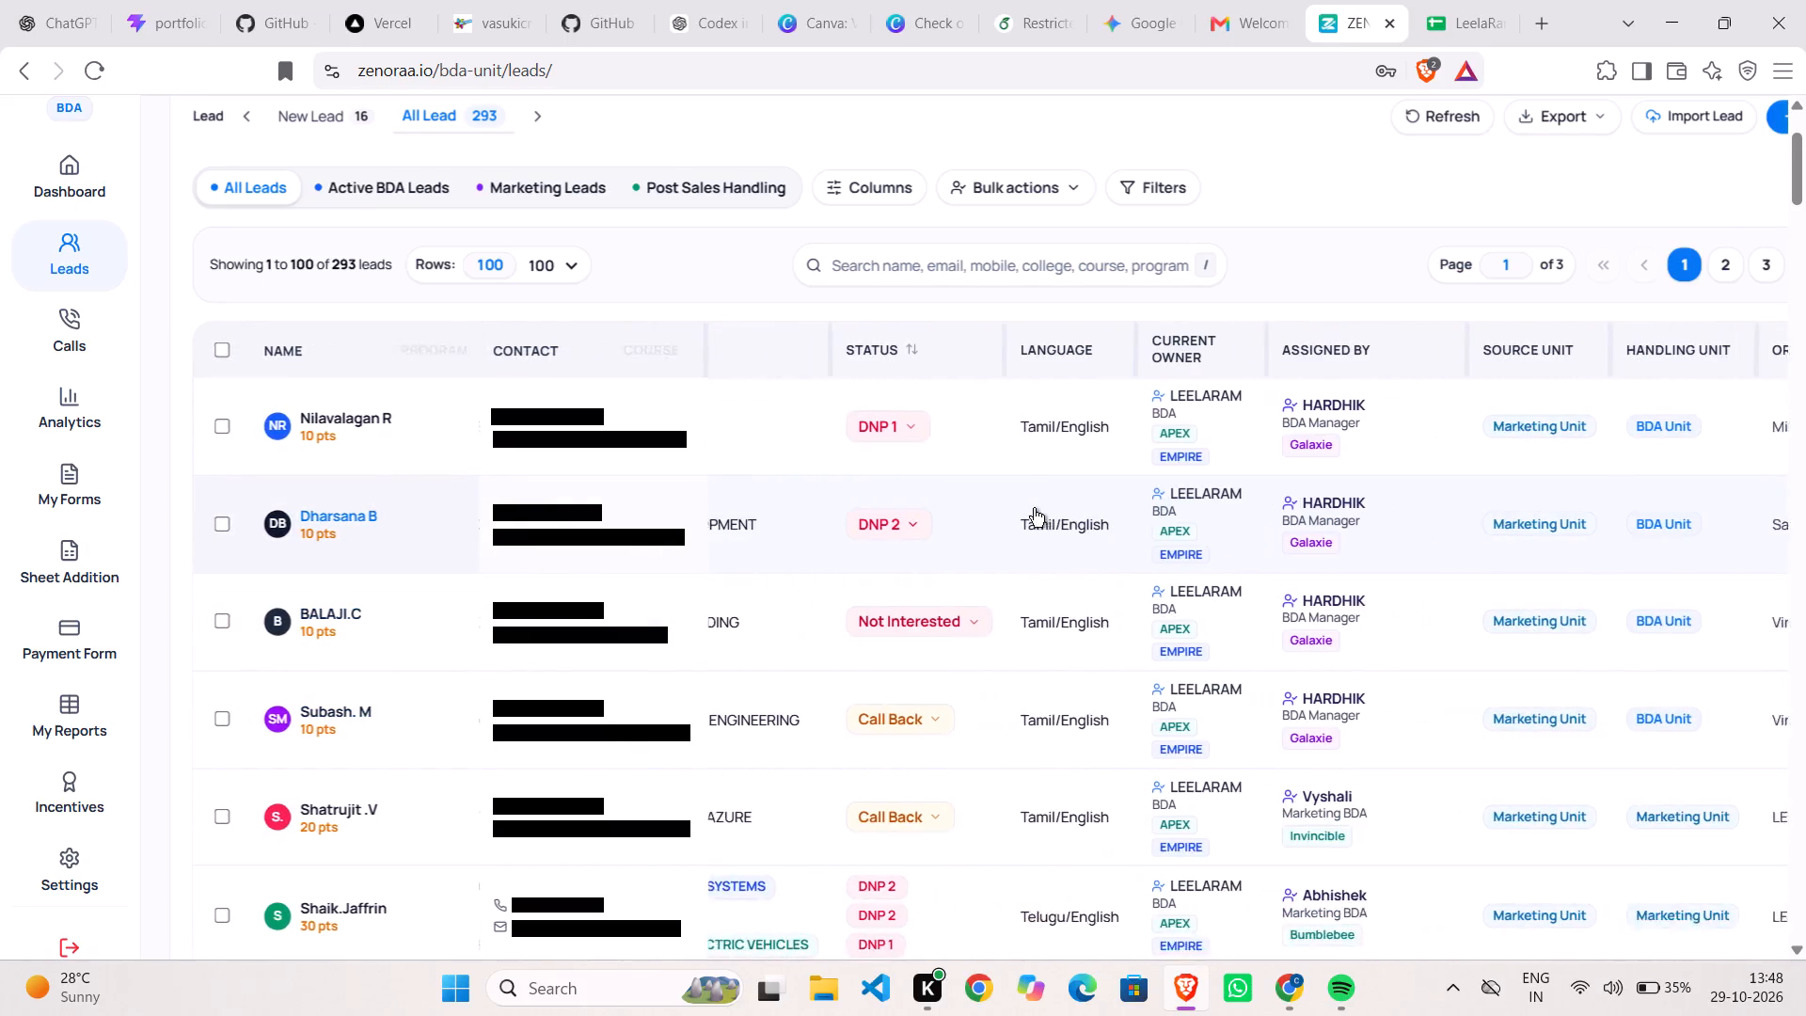
scroll(1034, 508, "right", 3)
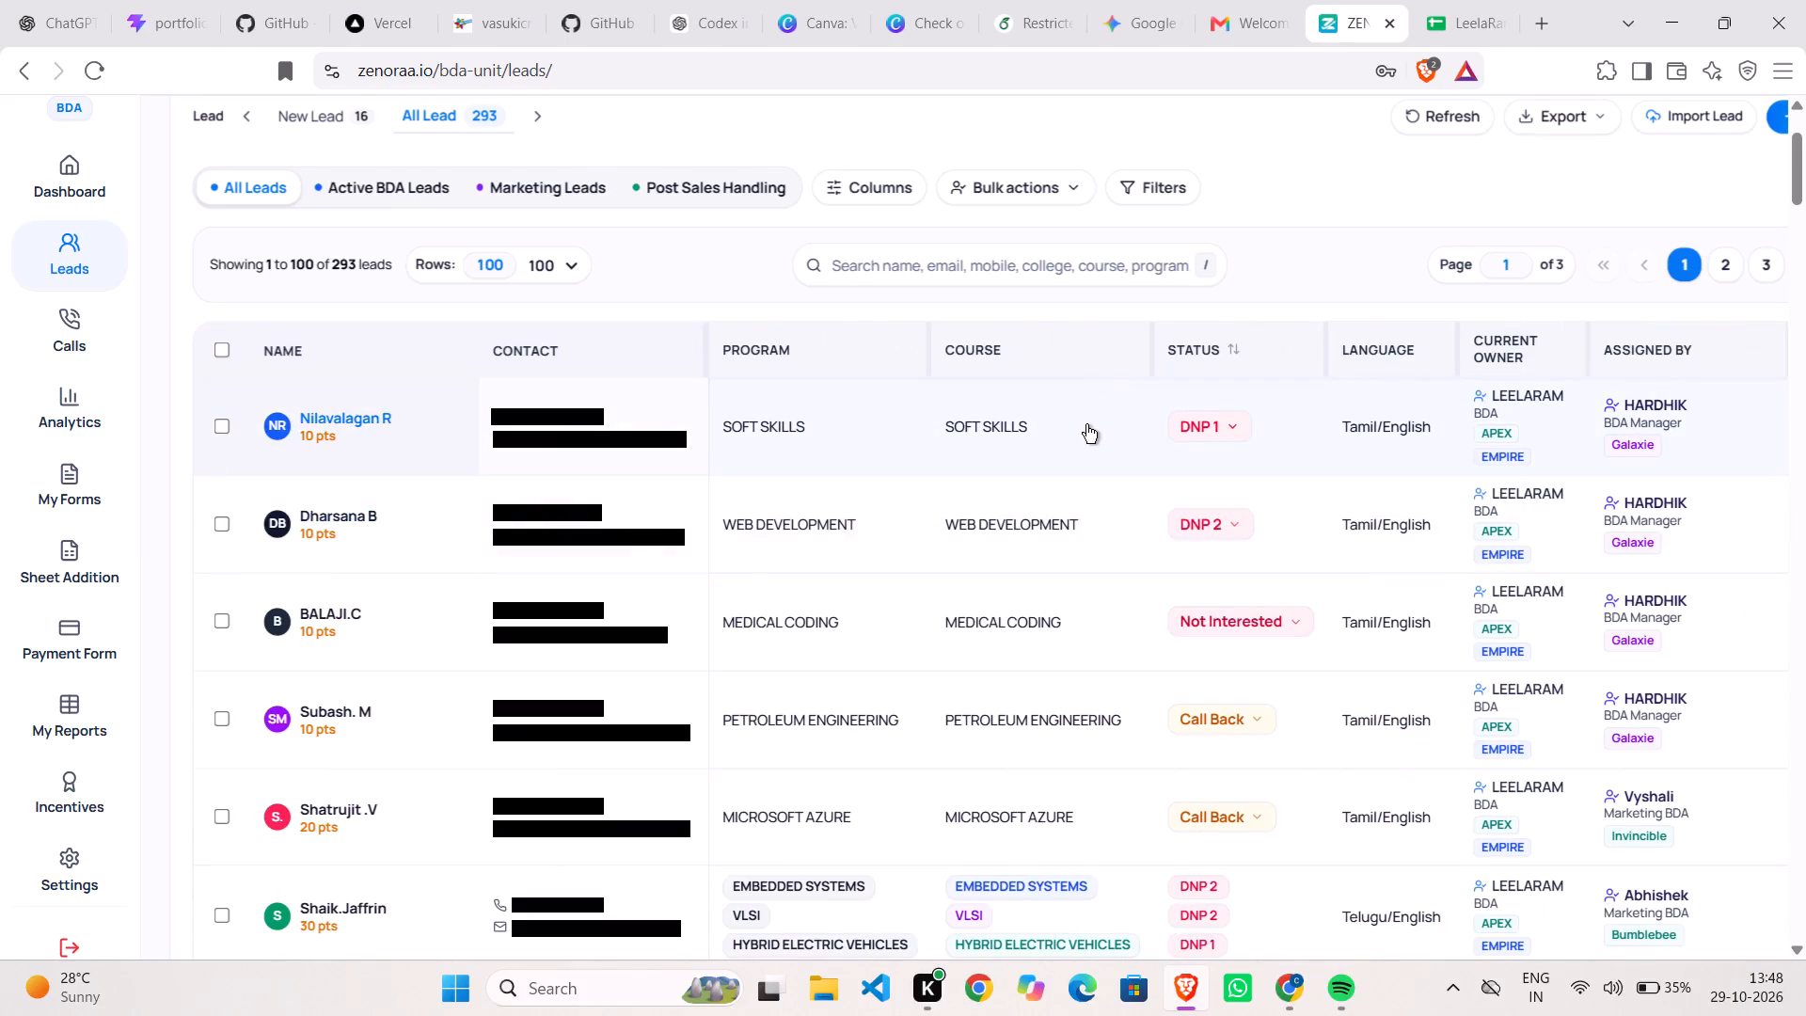
scroll(1086, 424, "left", 8)
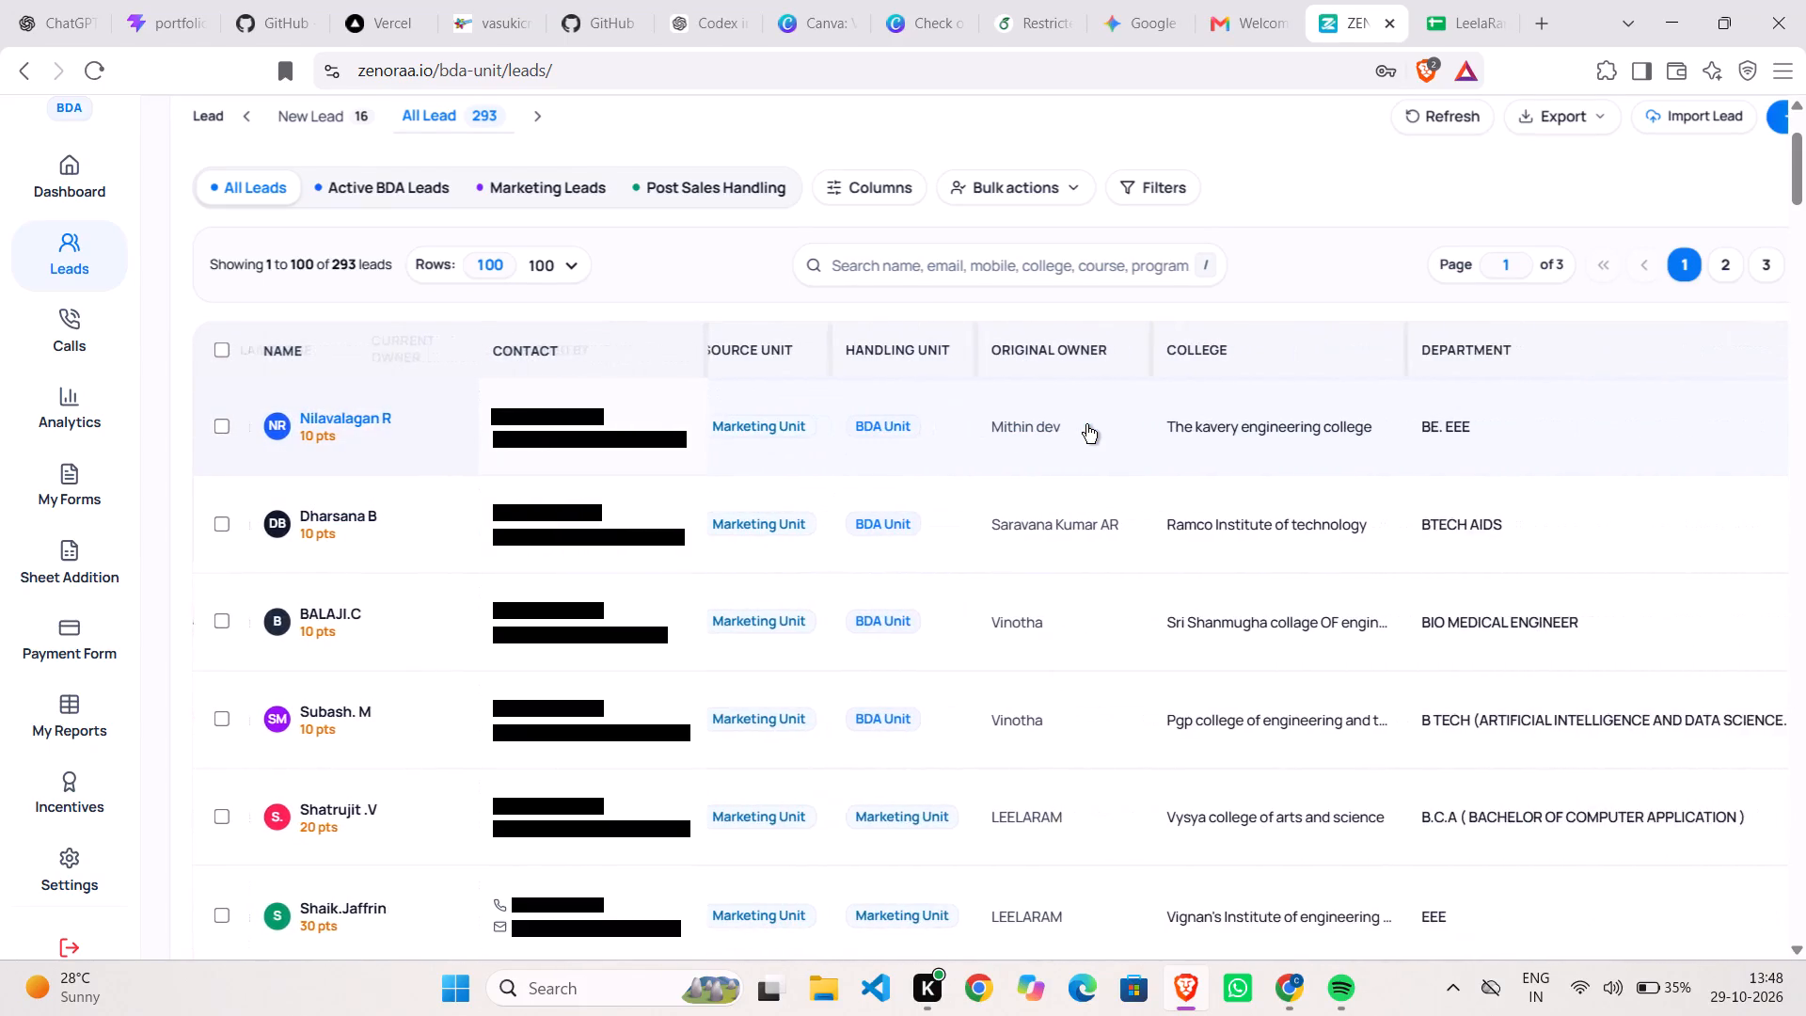
scroll(1086, 424, "left", 1)
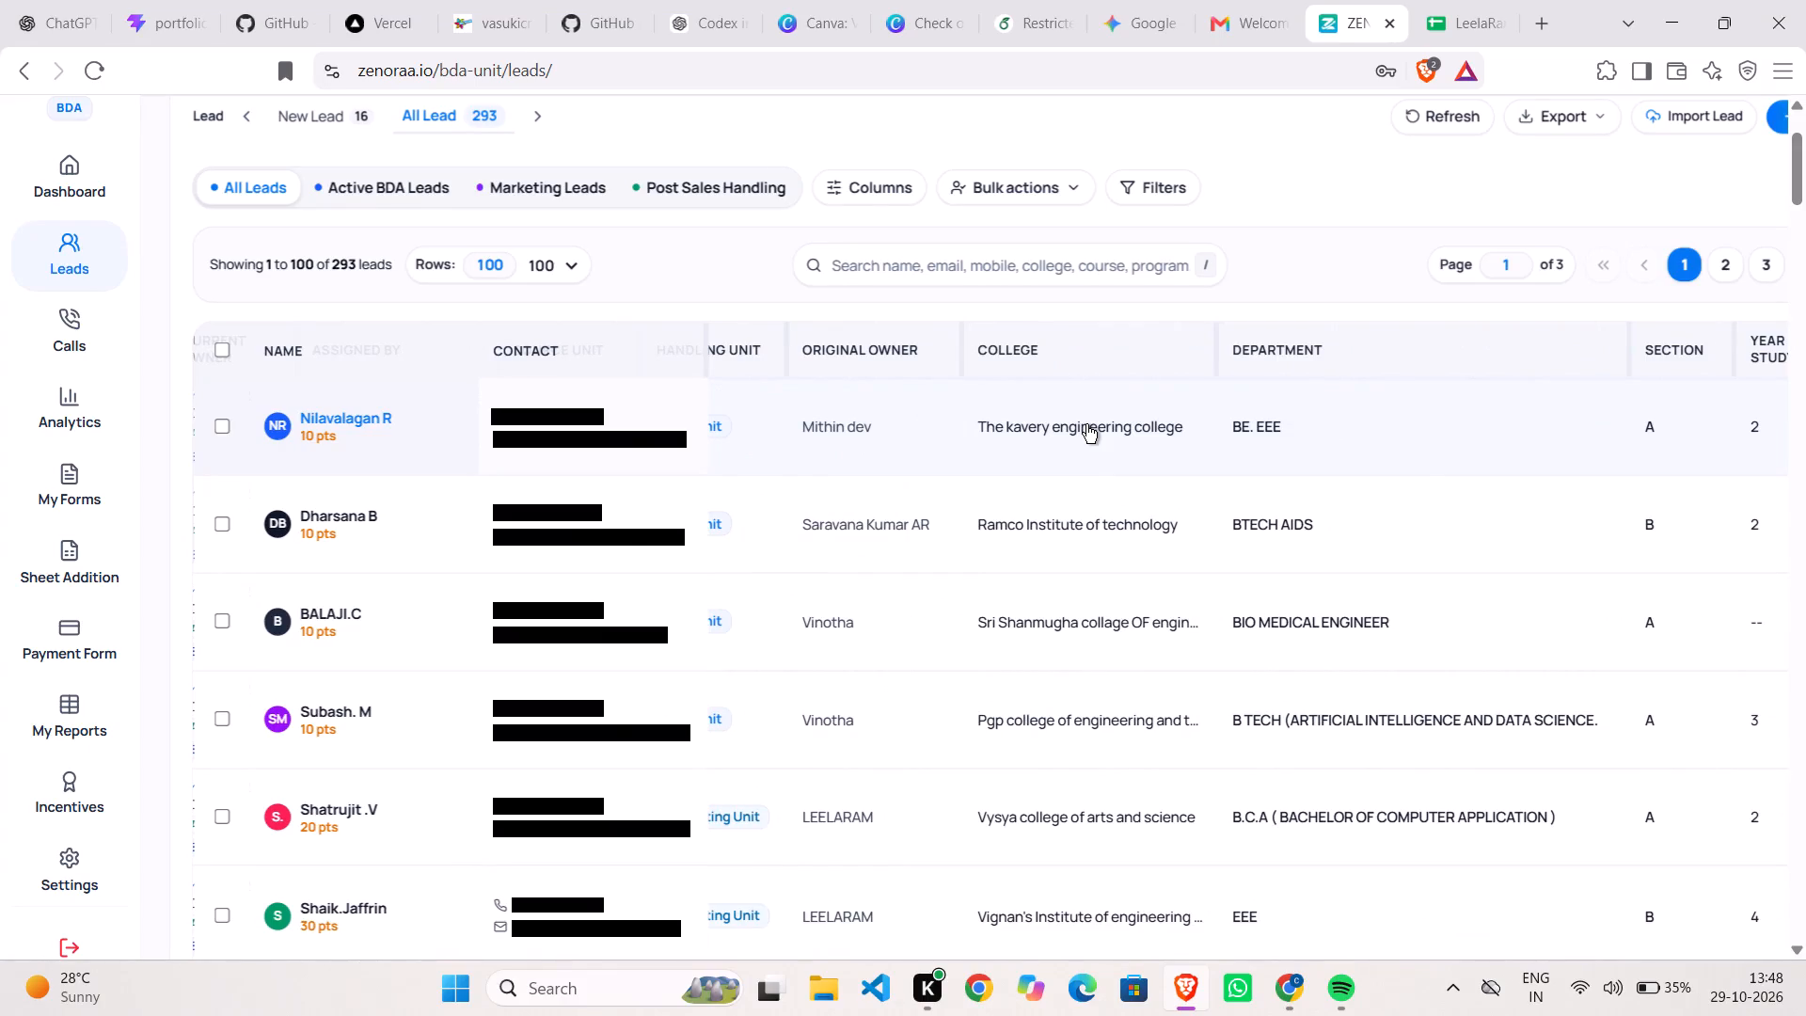
scroll(1086, 424, "right", 5)
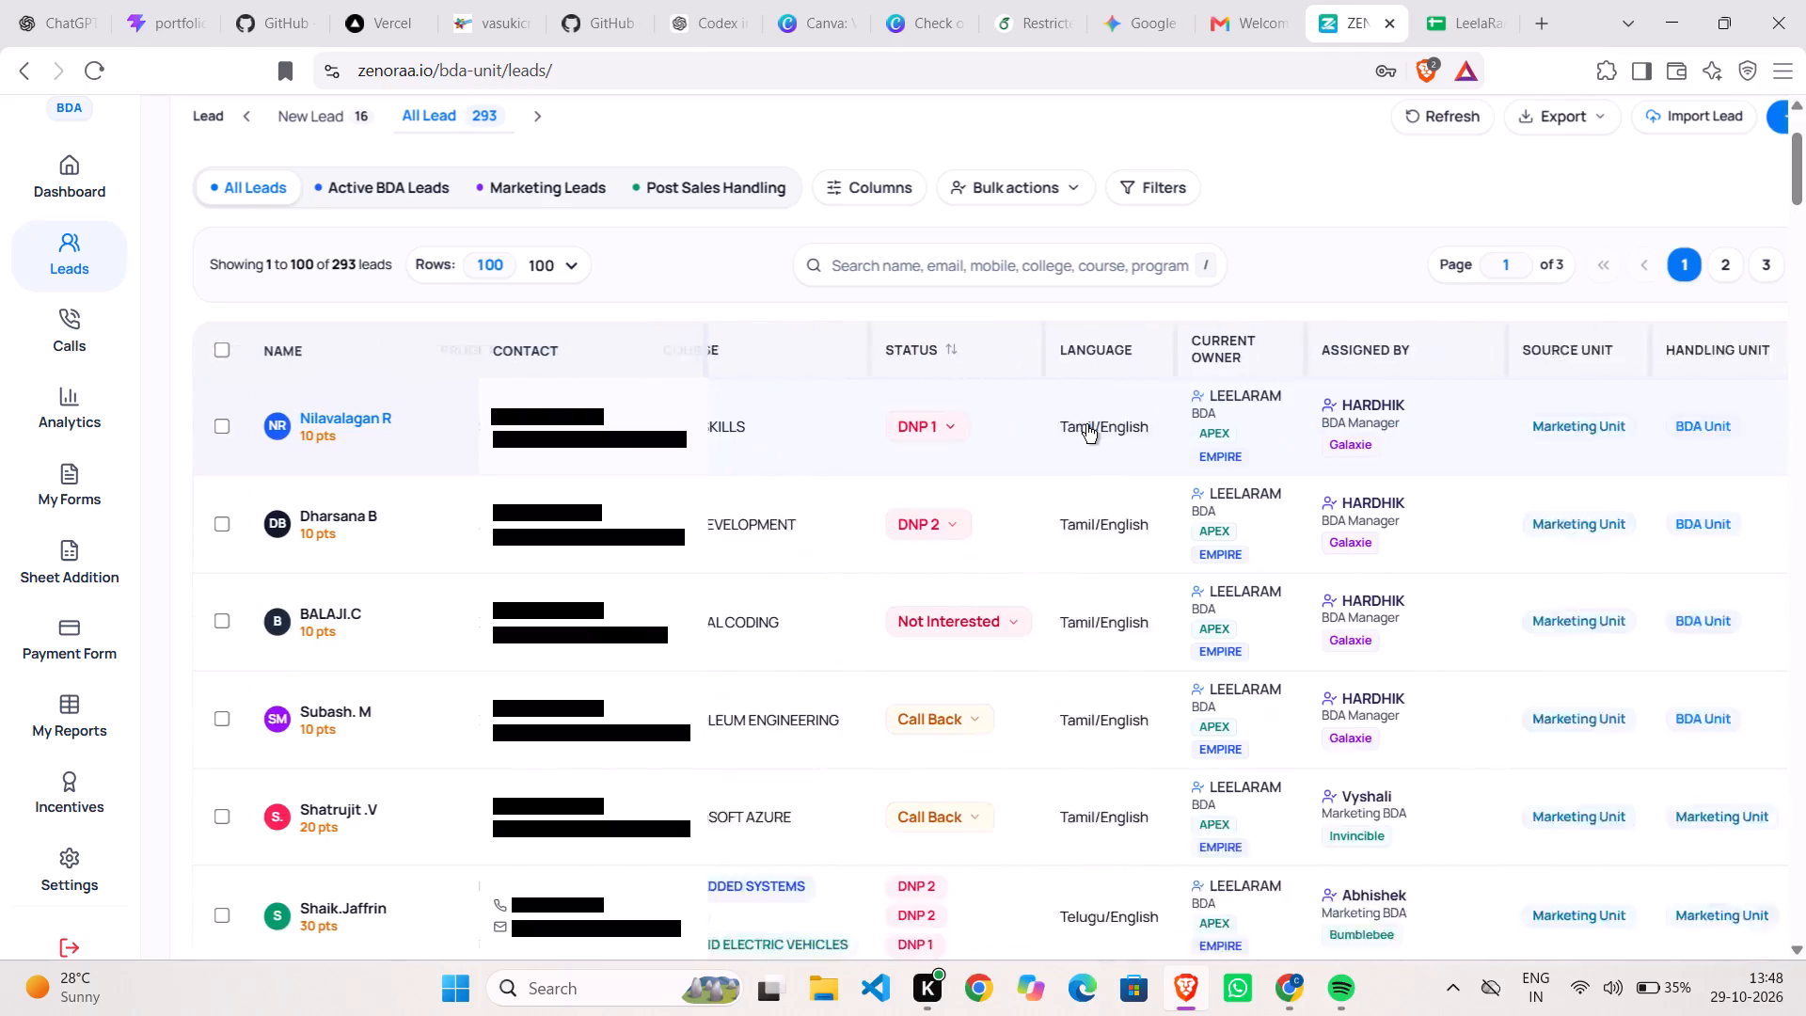
scroll(1086, 424, "right", 1)
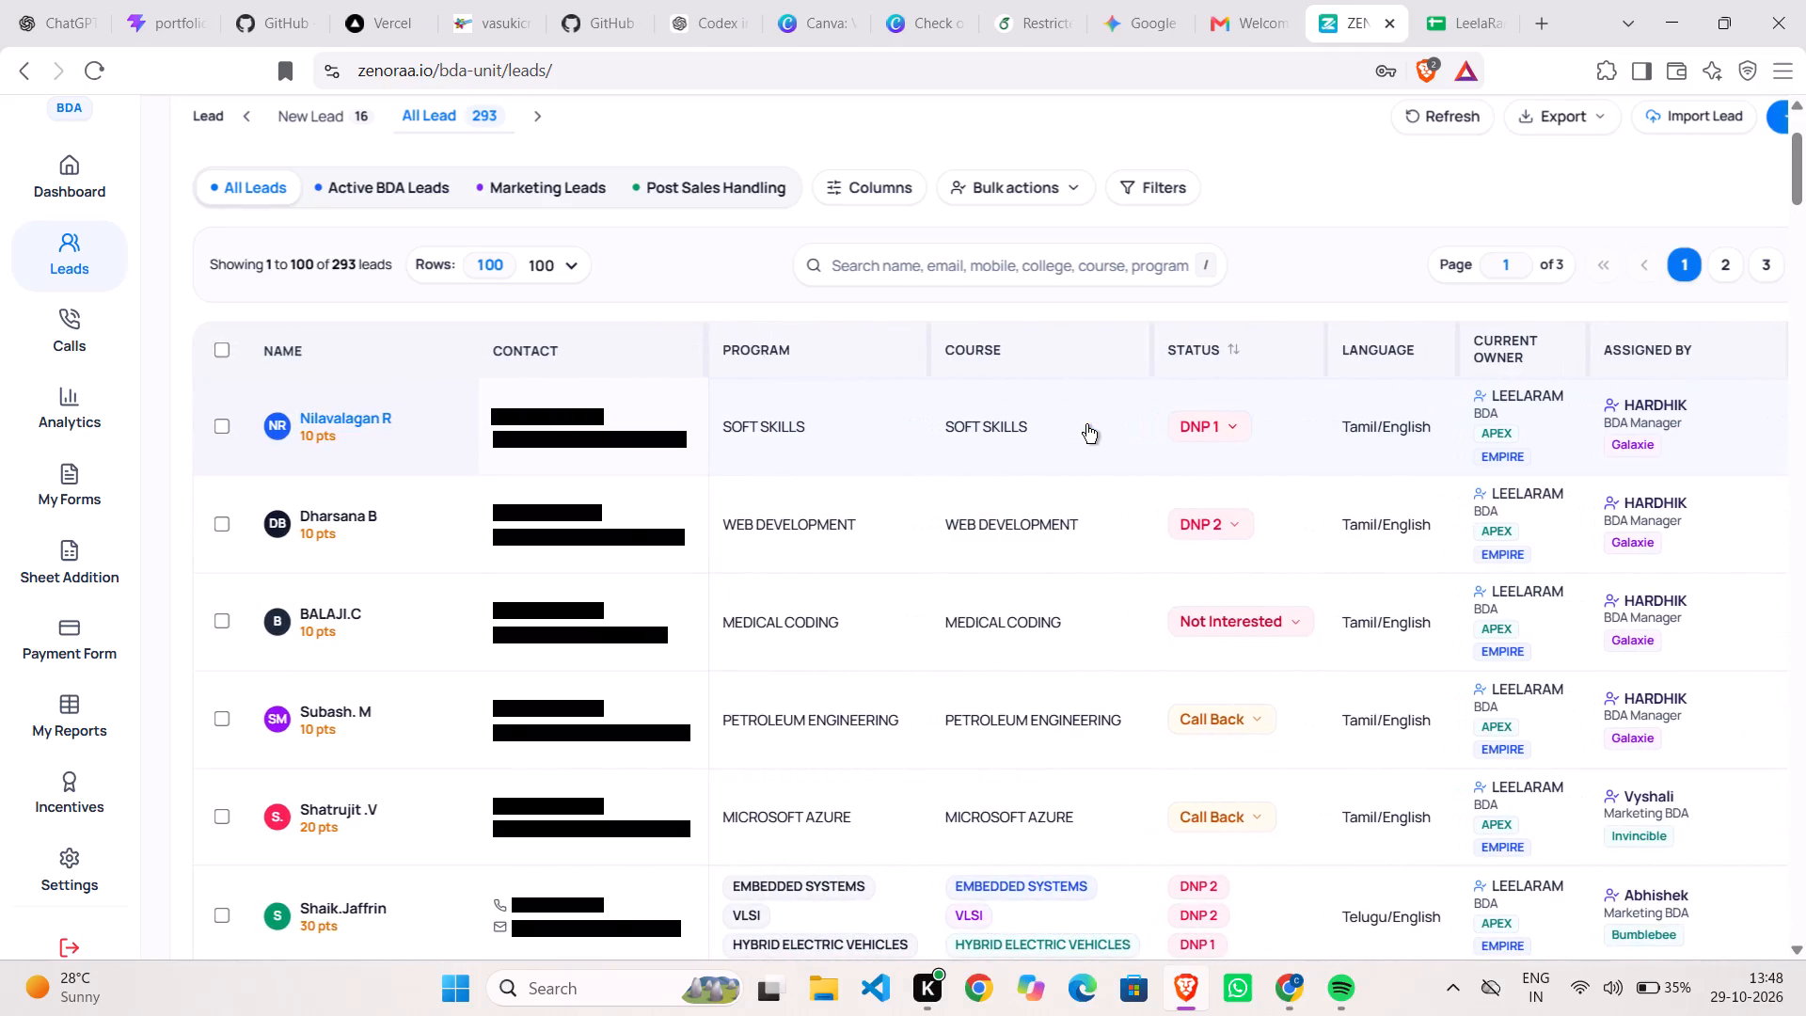
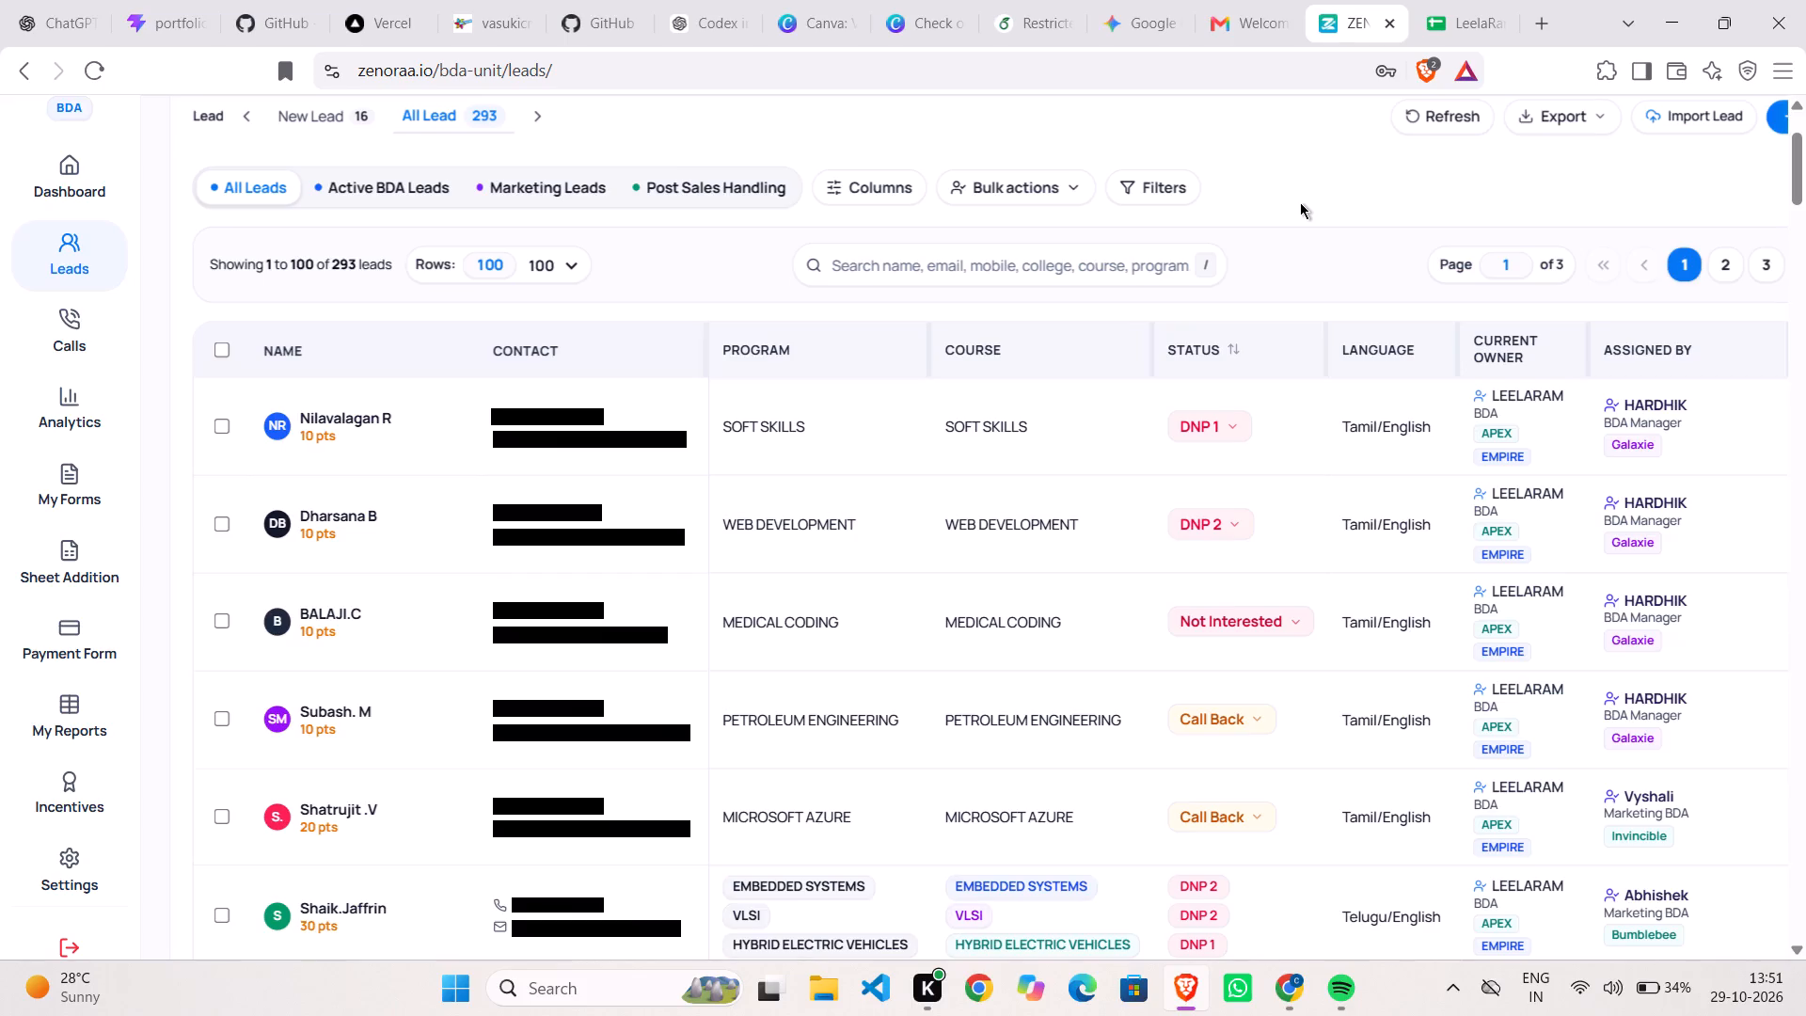
Examine the top leads' program, course, status and assigner against their original owner, college, department, section, year of study and update dates.
scroll(1300, 202, "left", 2)
scroll(1300, 202, "up", 1)
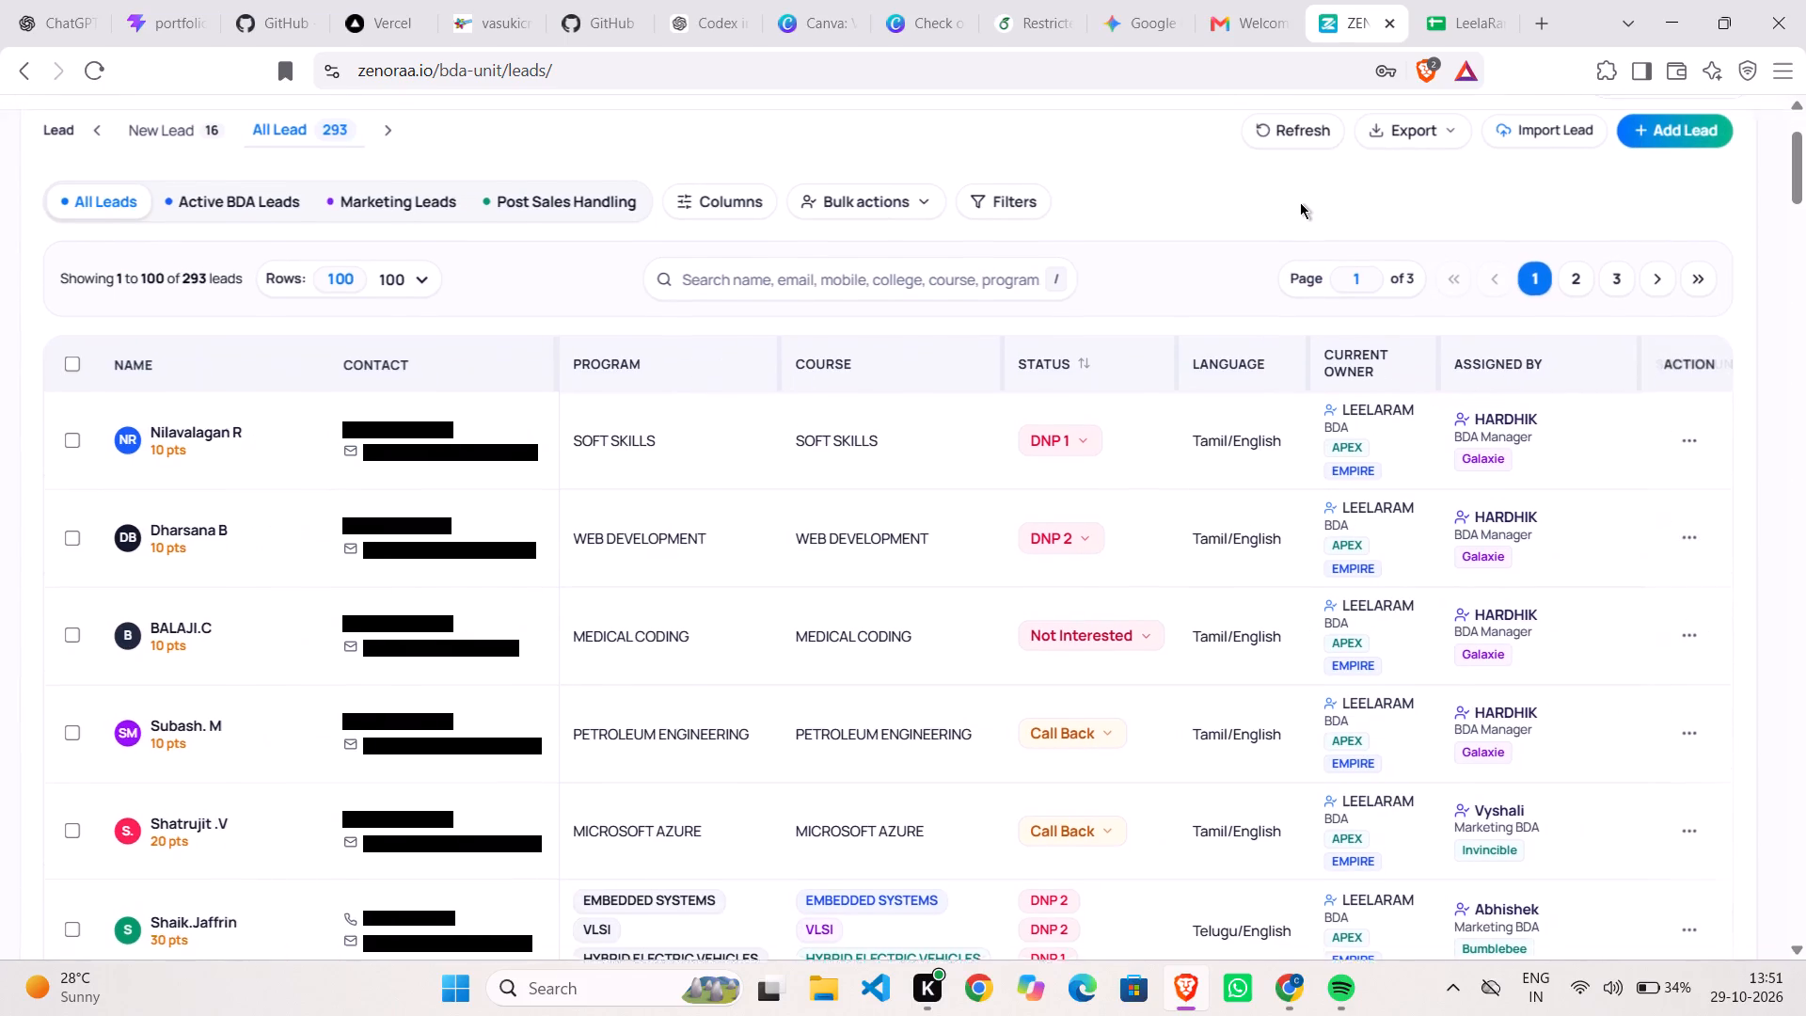
scroll(1300, 202, "up", 1)
scroll(1550, 504, "left", 5)
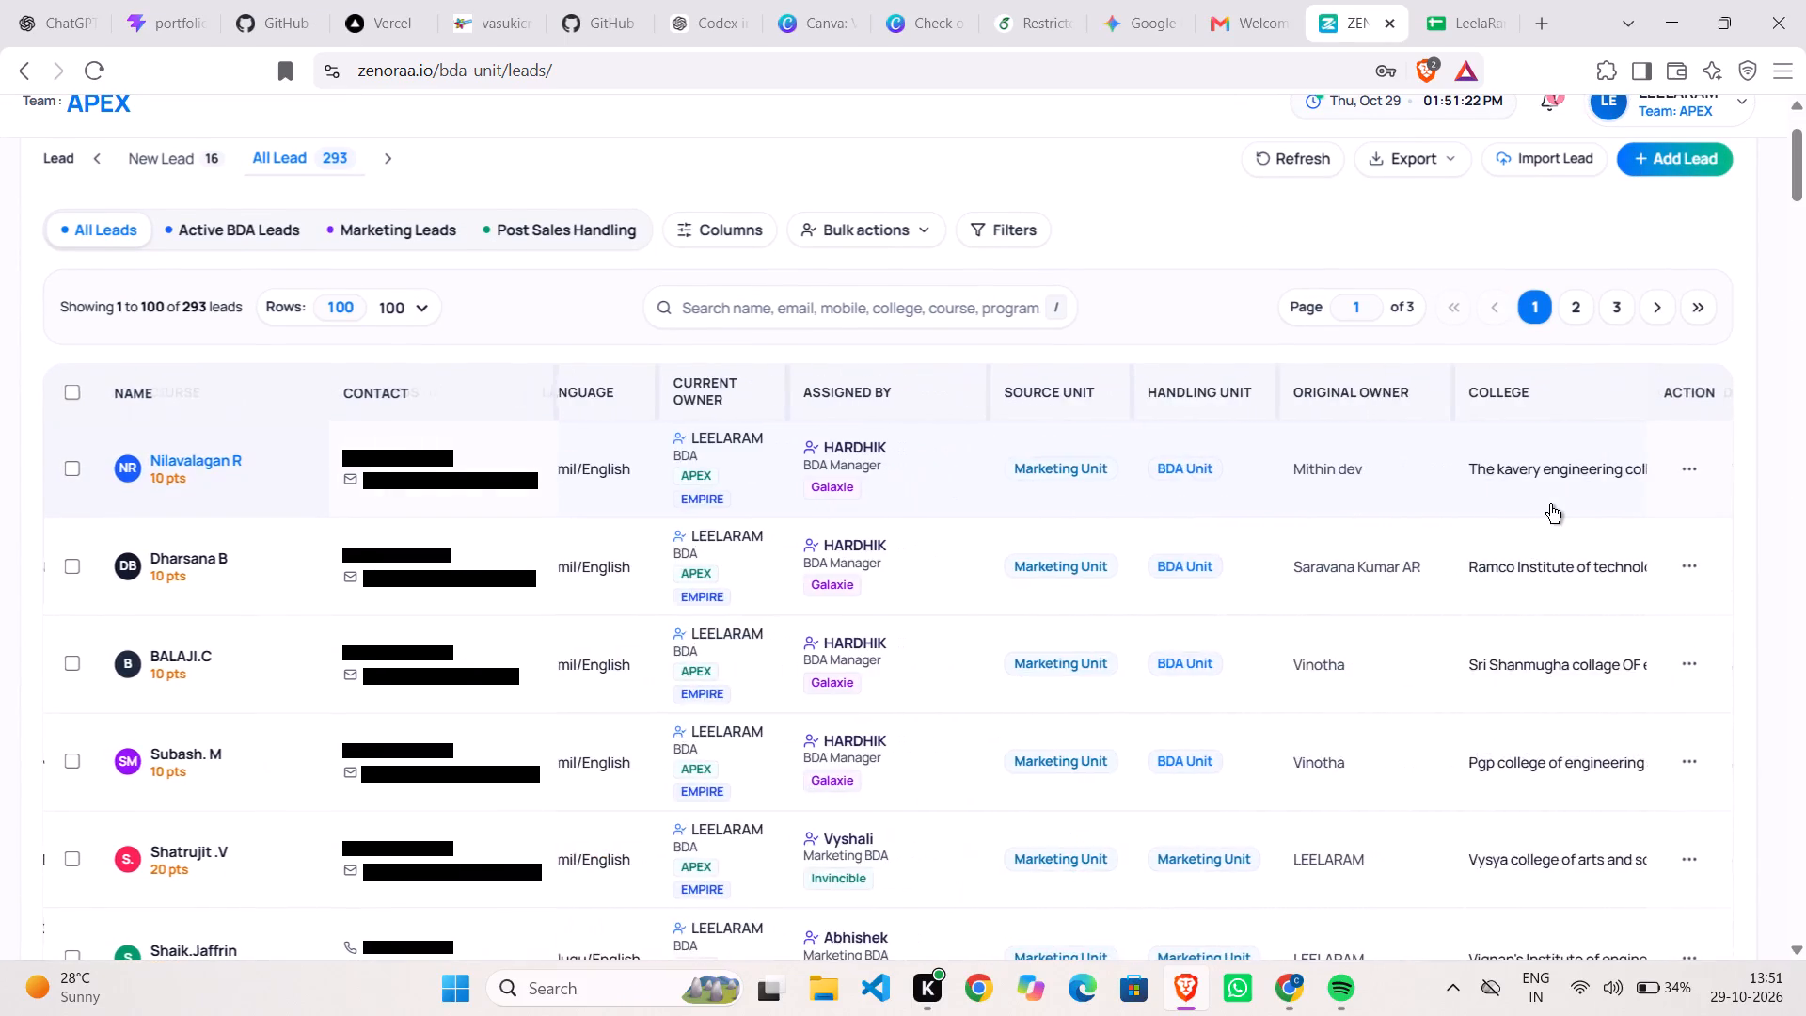
scroll(1550, 504, "left", 3)
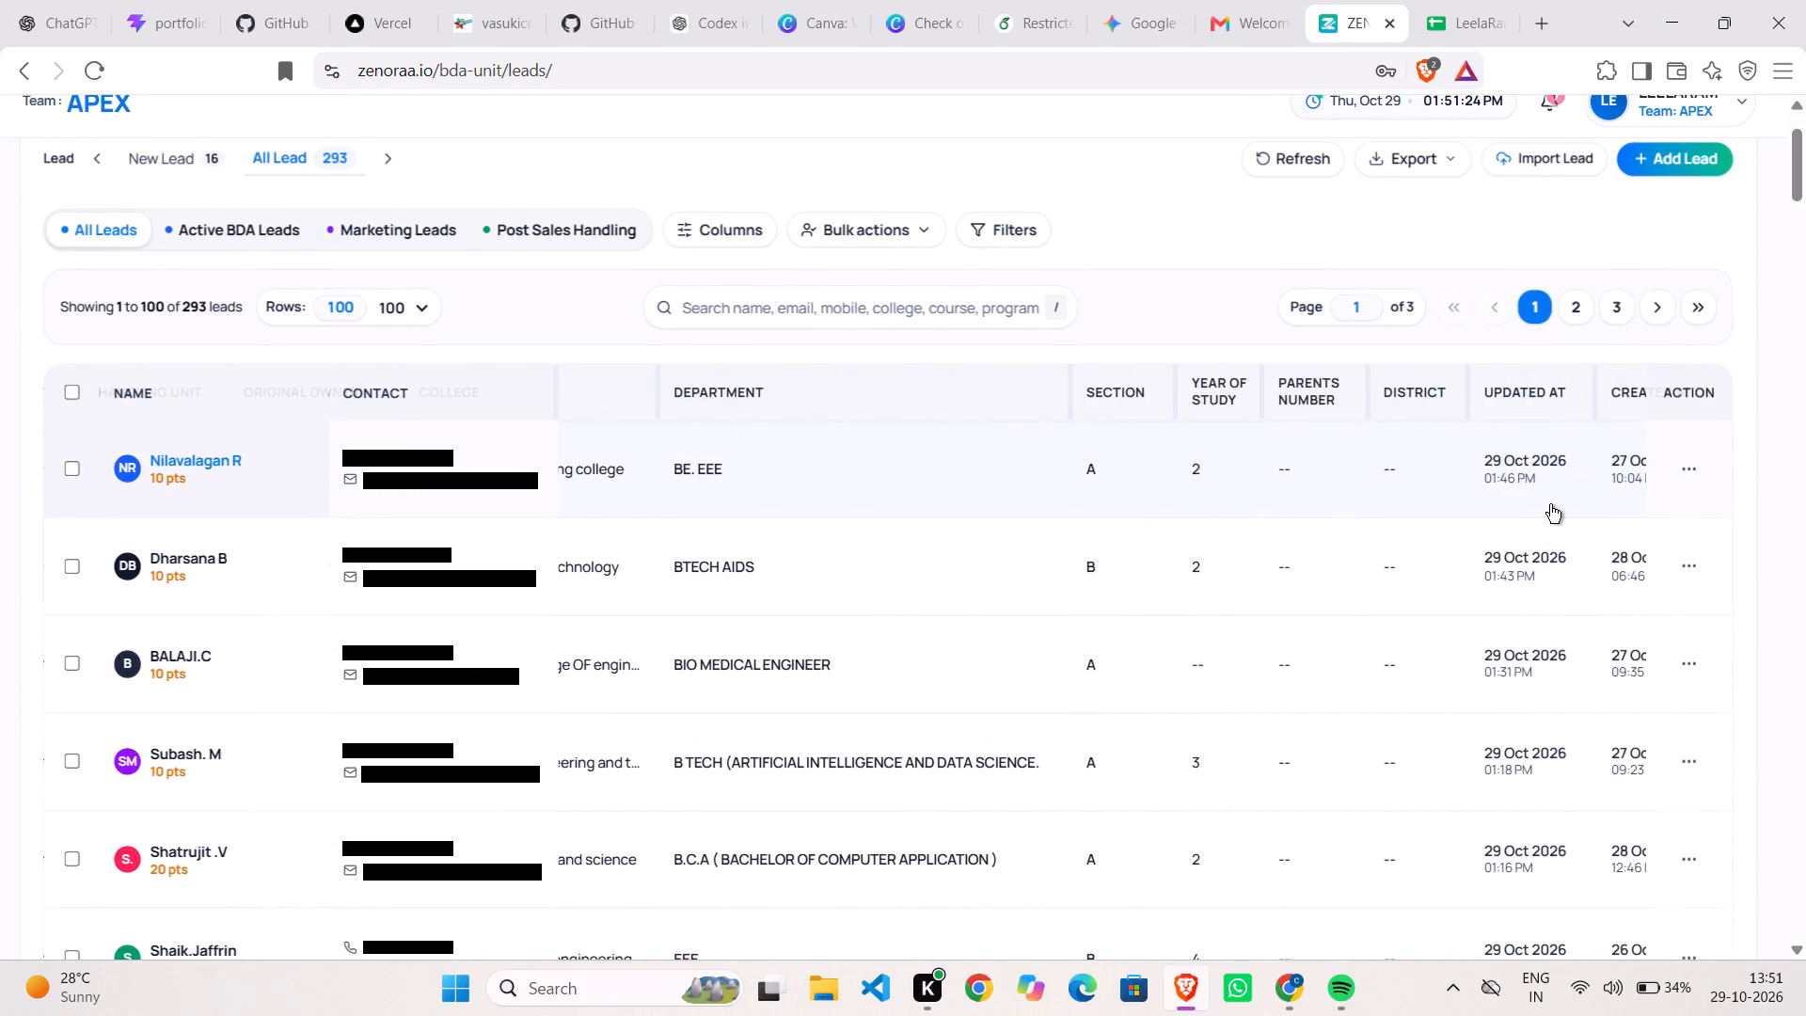
scroll(1550, 504, "right", 9)
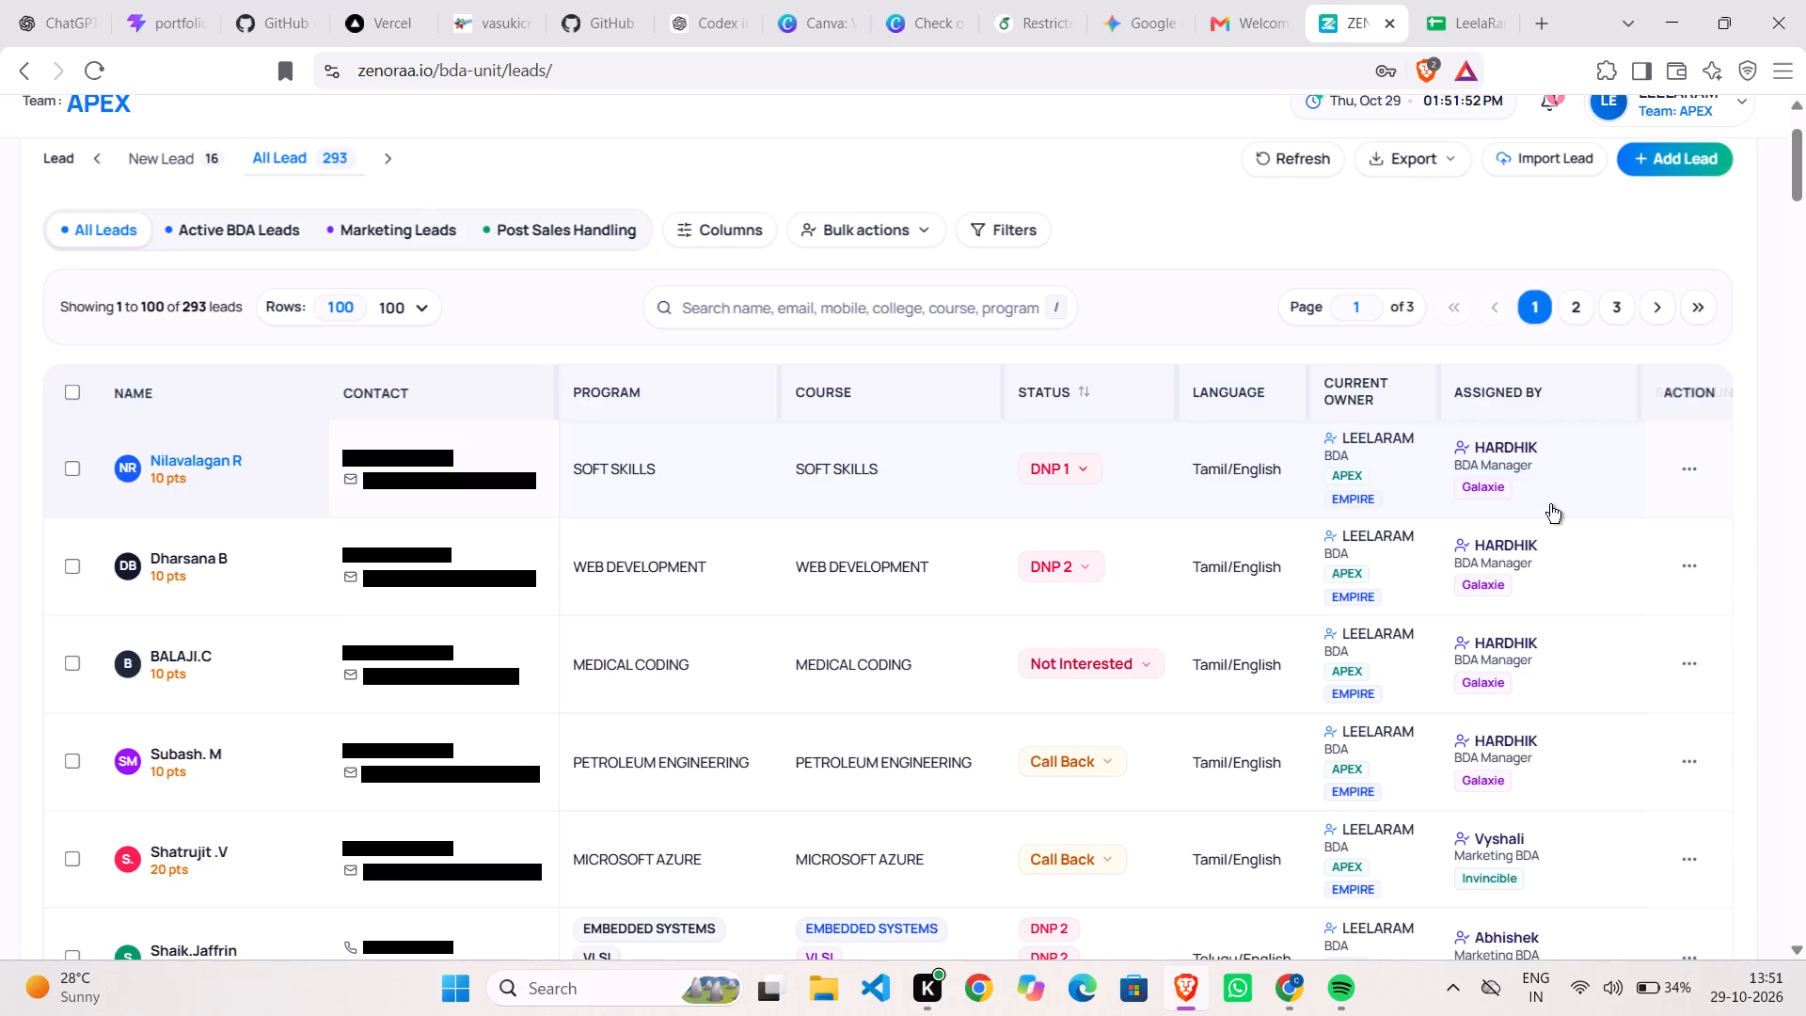
scroll(1550, 504, "right", 1)
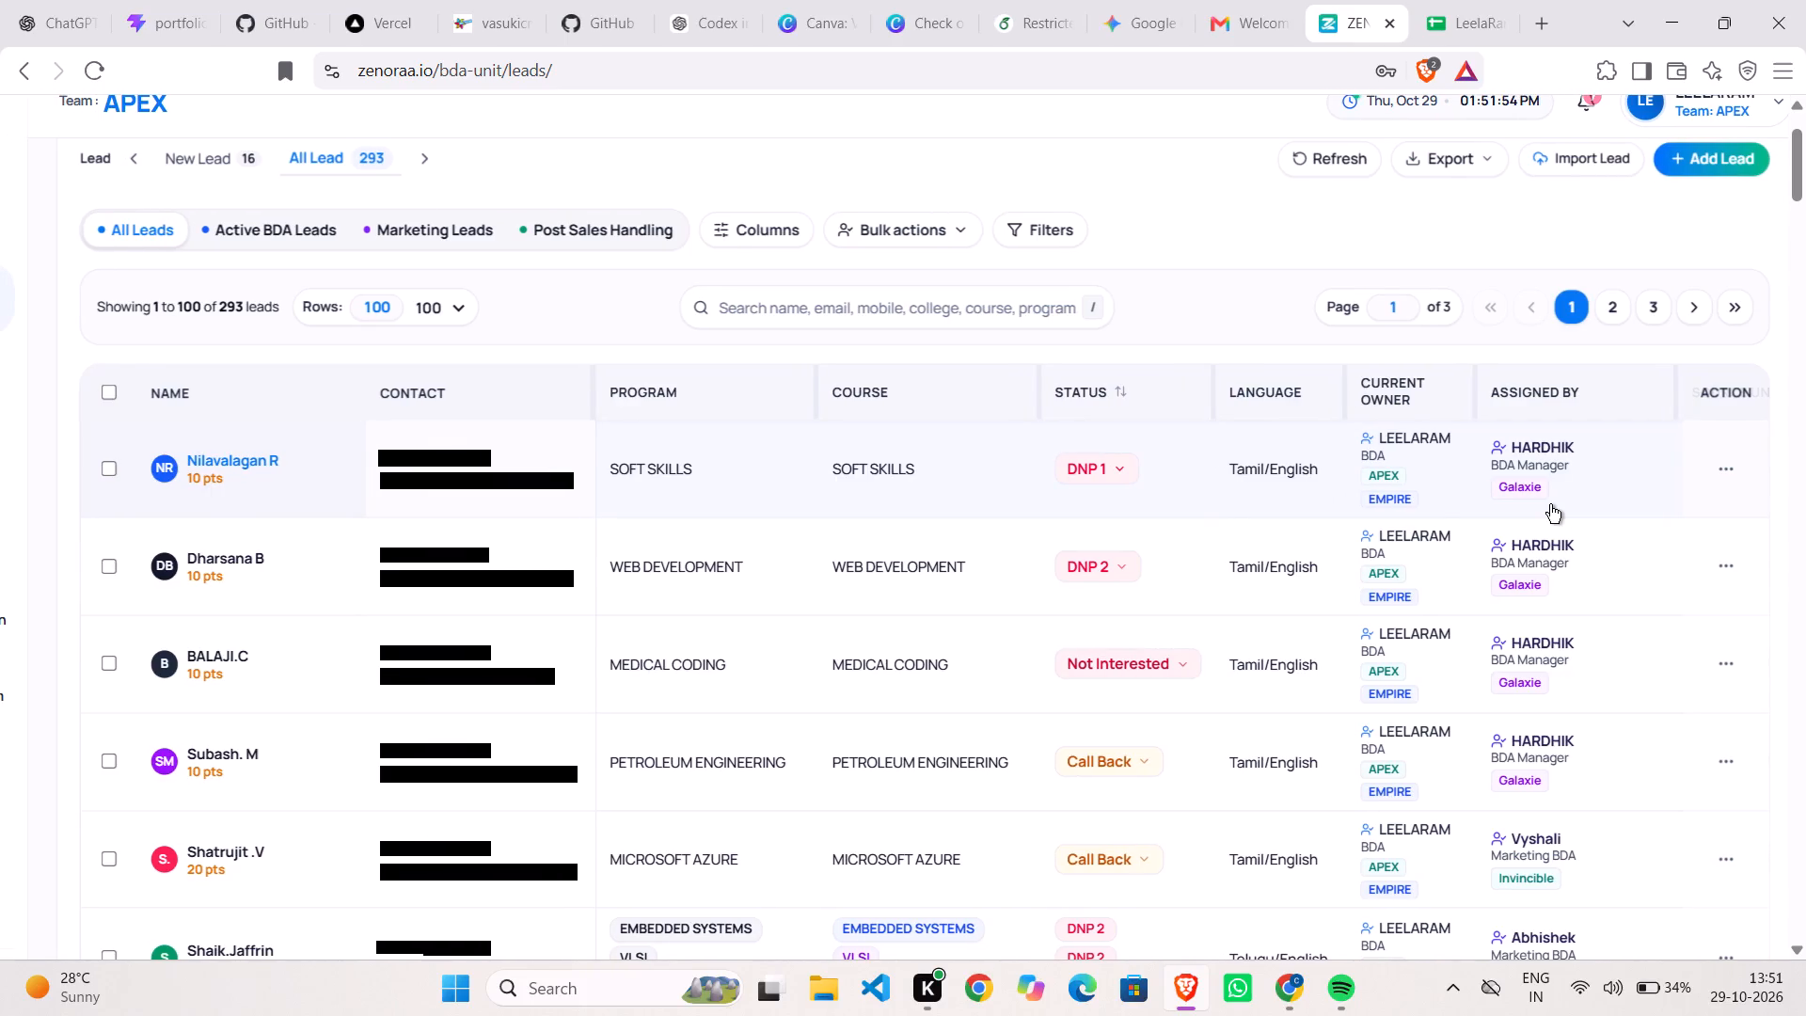
scroll(1550, 504, "right", 1)
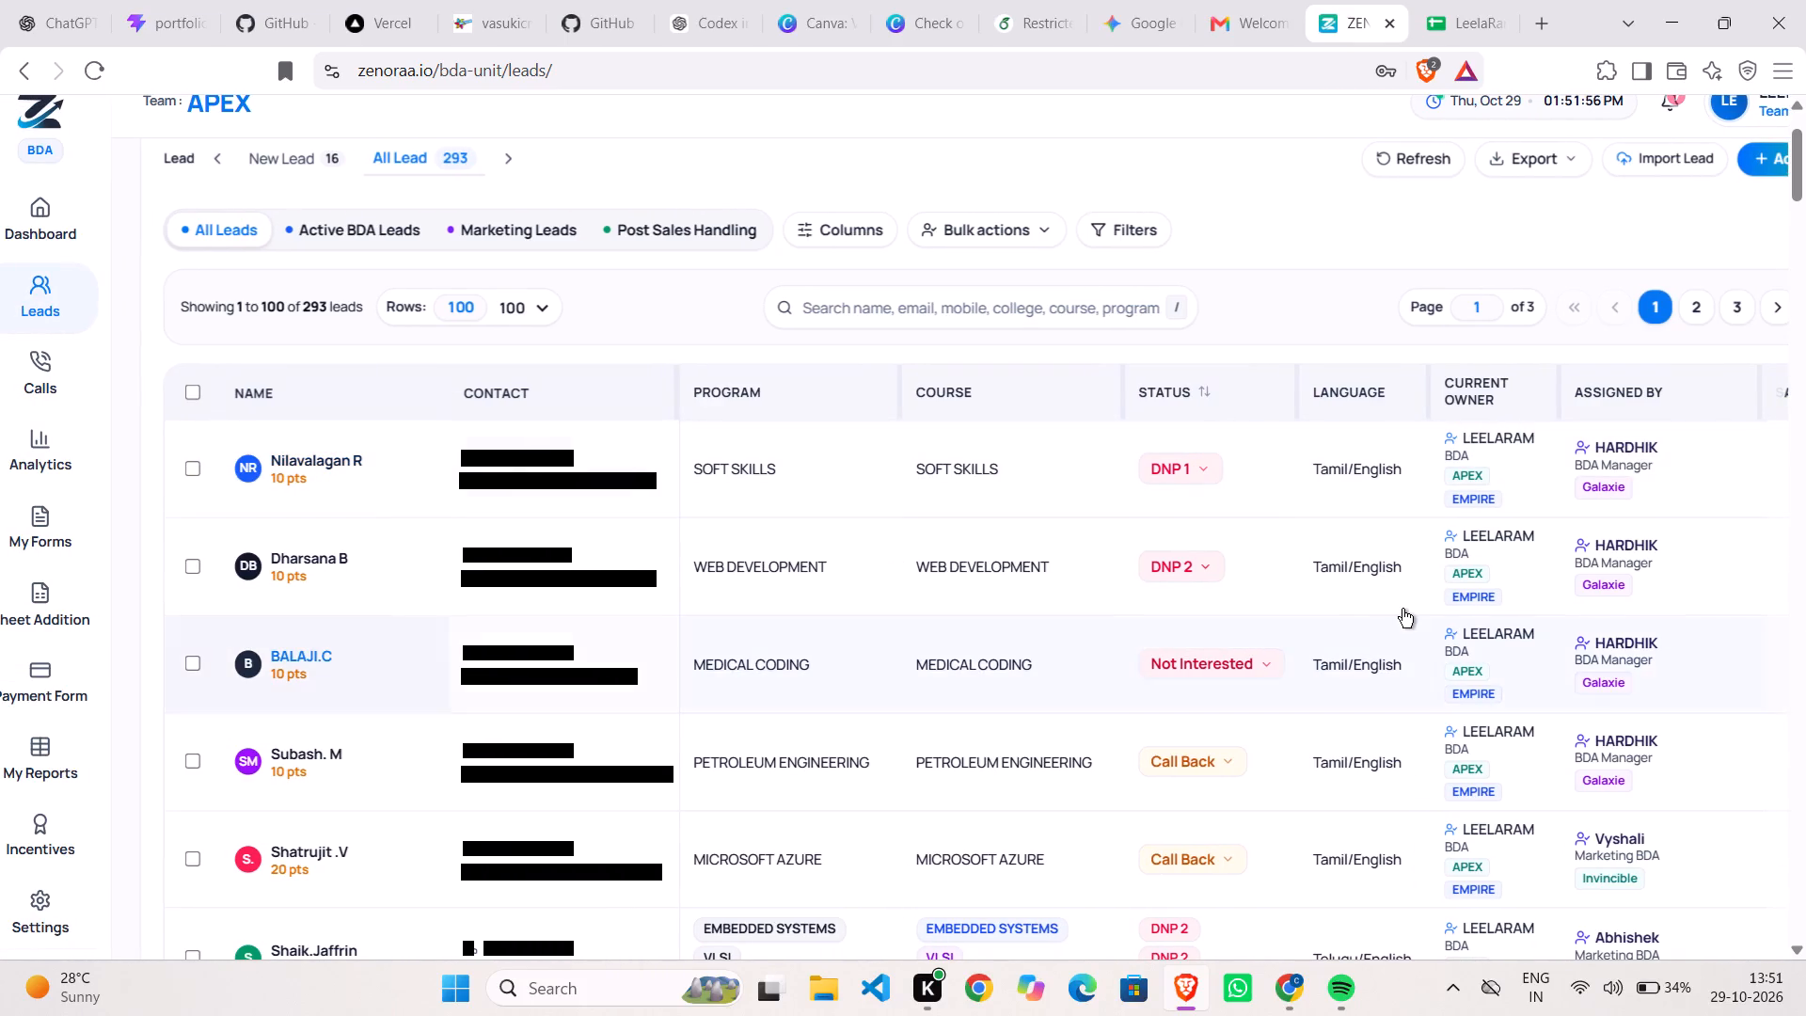
scroll(1403, 609, "right", 1)
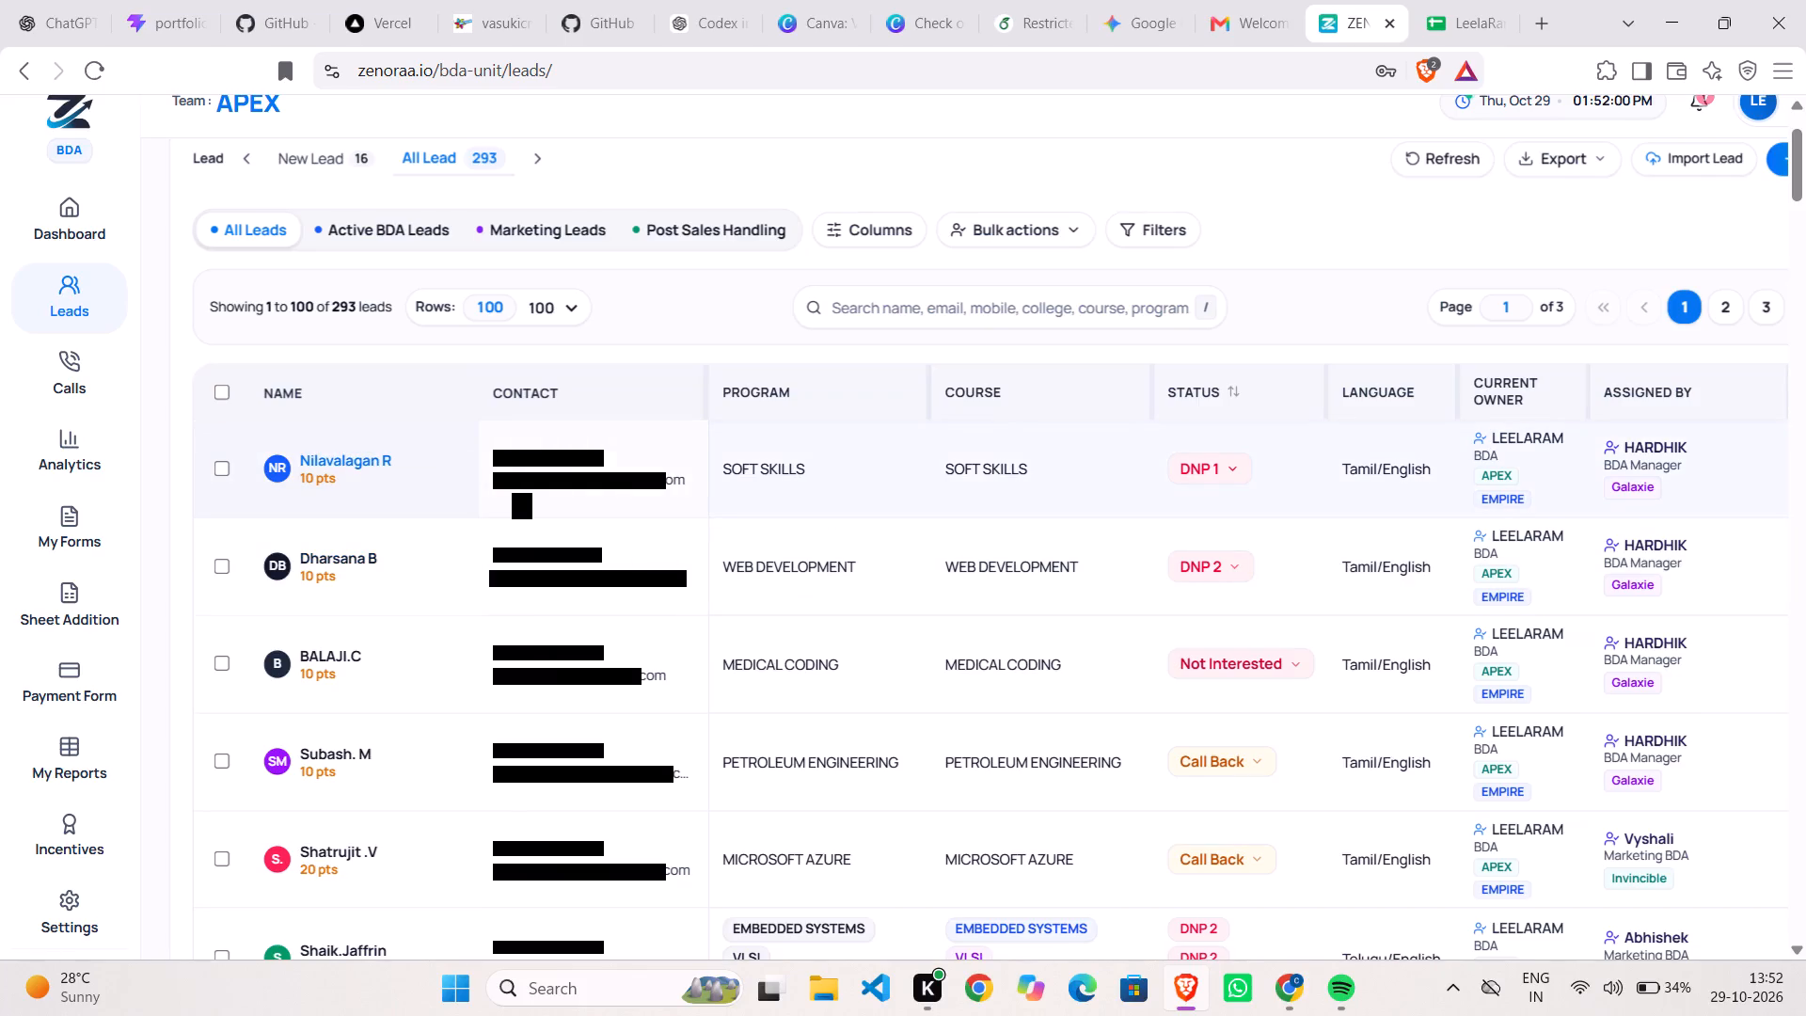
Open the detail page of the Soft Skills lead in the first row to view its profile, contact details and status pipeline.
left_click_drag(512, 484, 600, 497)
left_click_drag(600, 497, 690, 503)
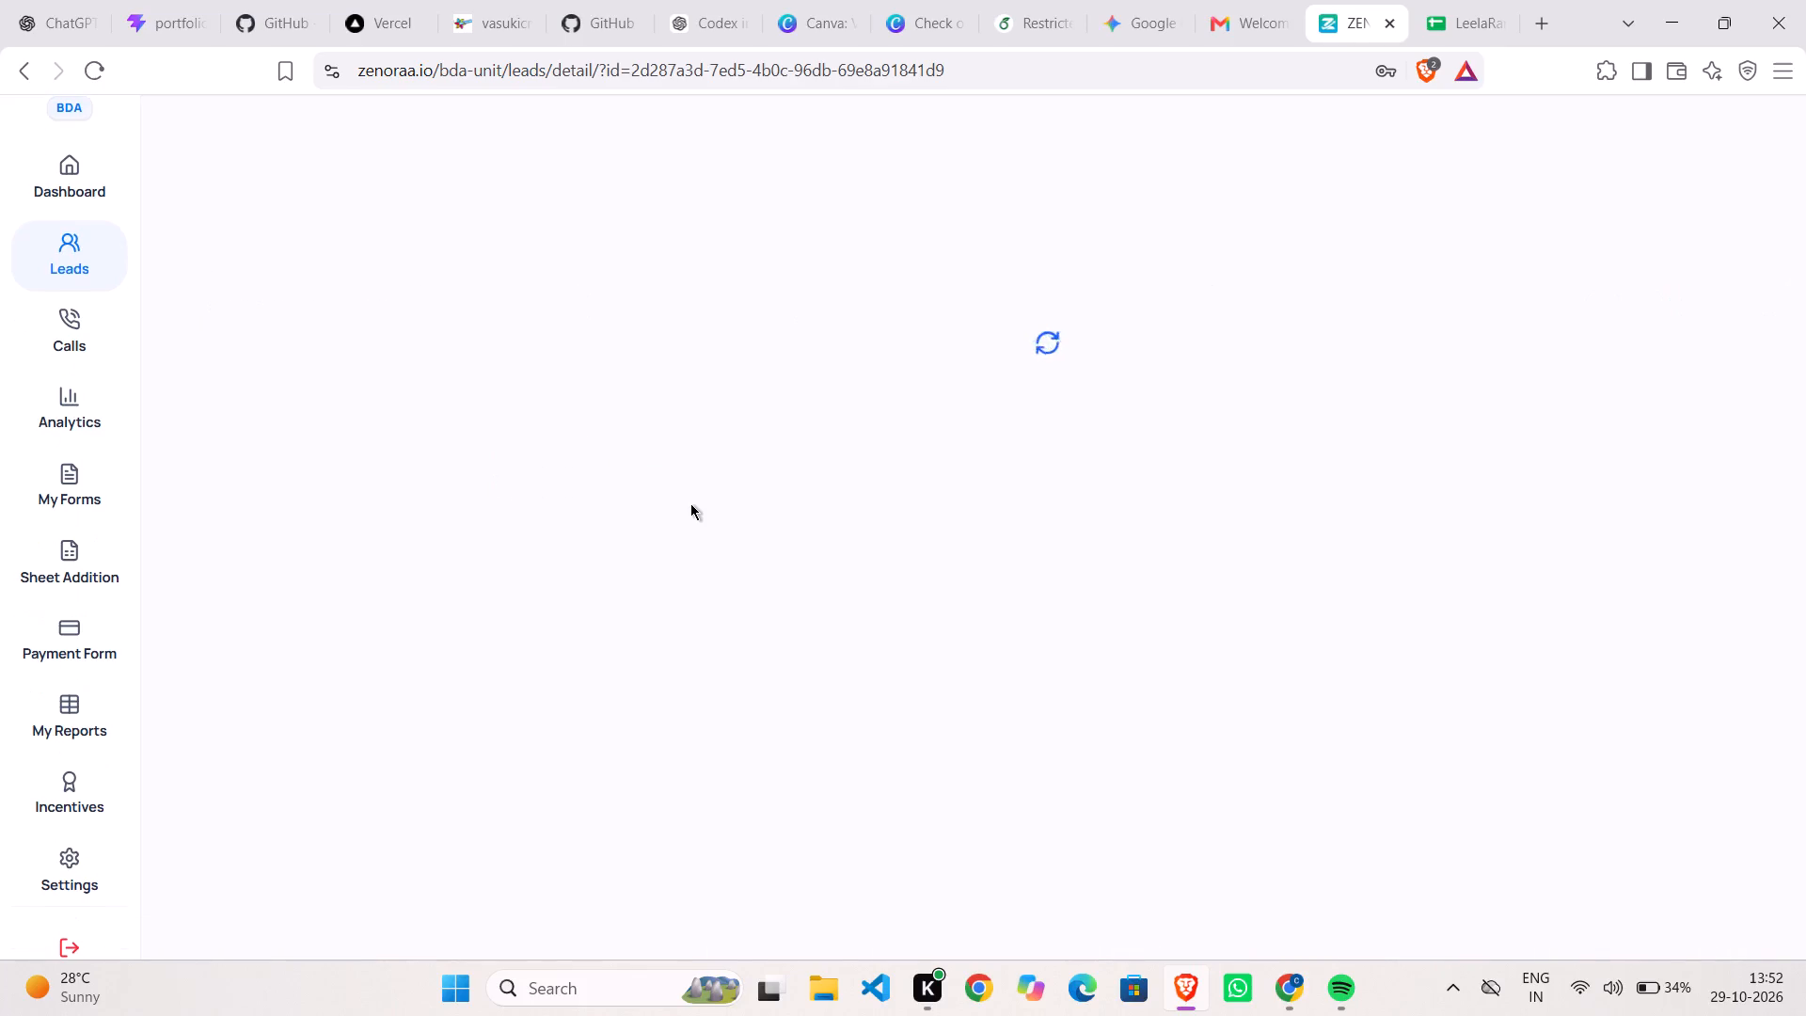
scroll(690, 503, "up", 1)
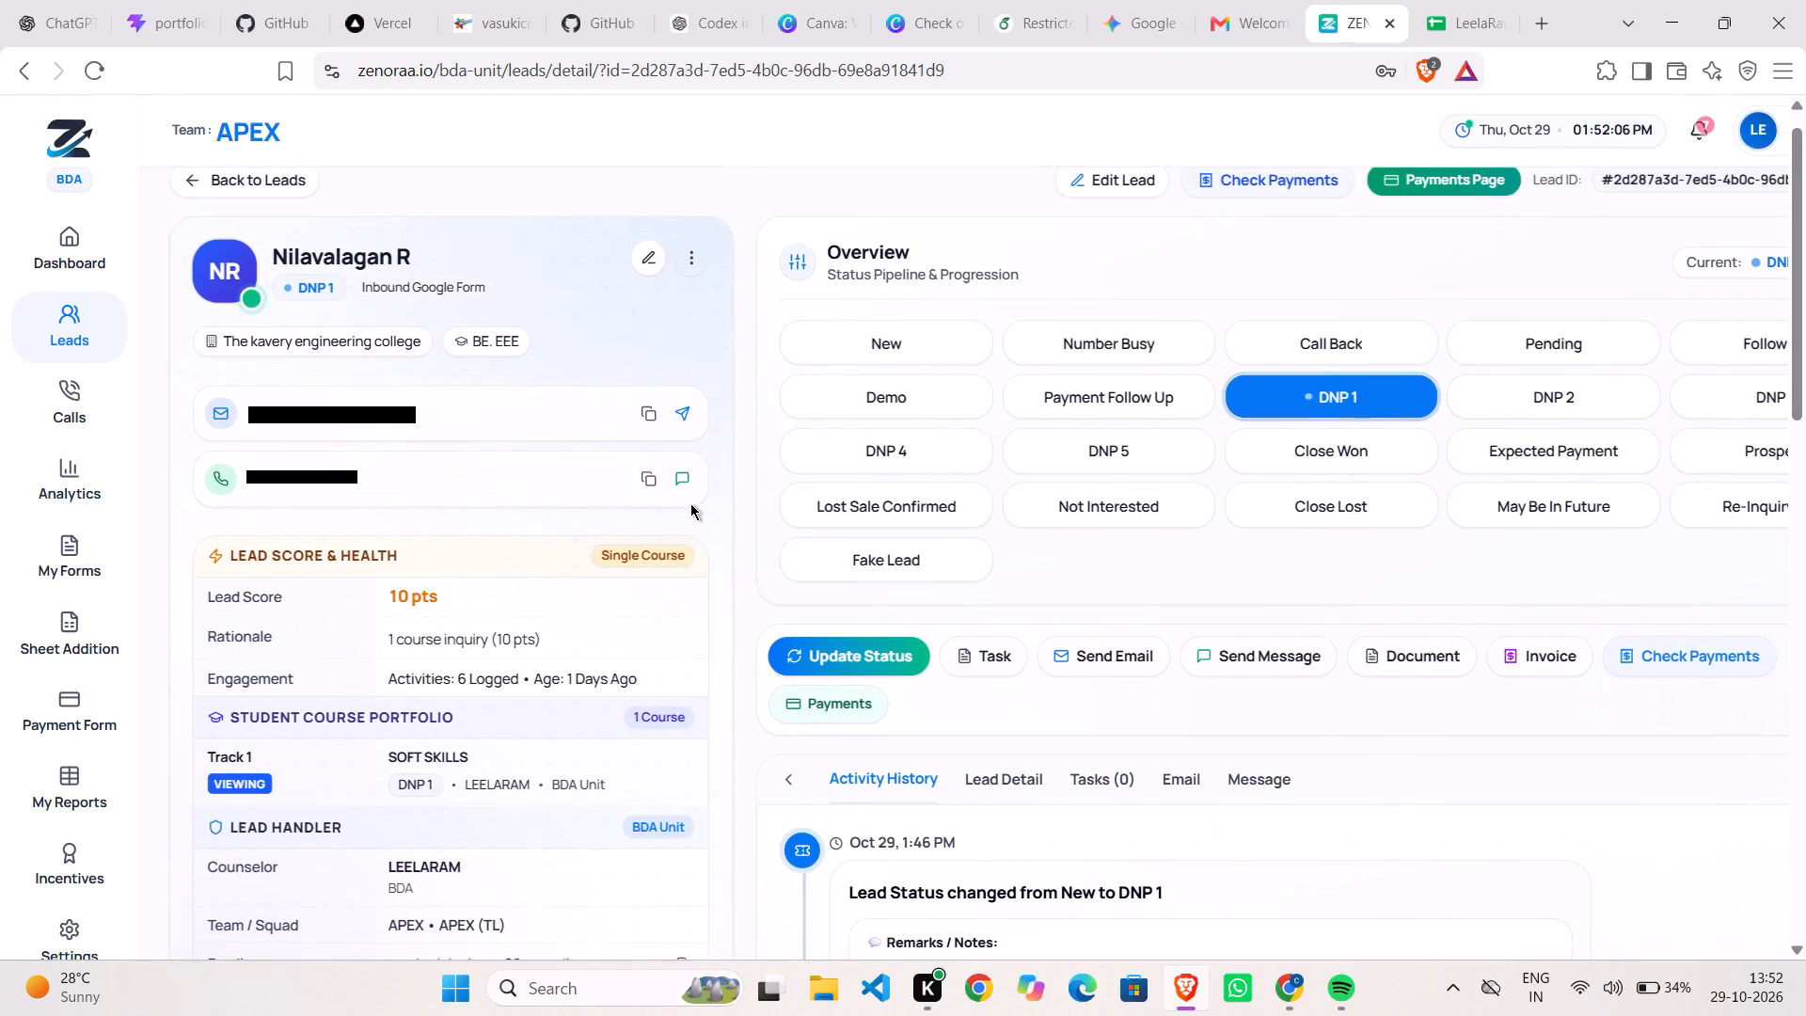
scroll(690, 503, "up", 1)
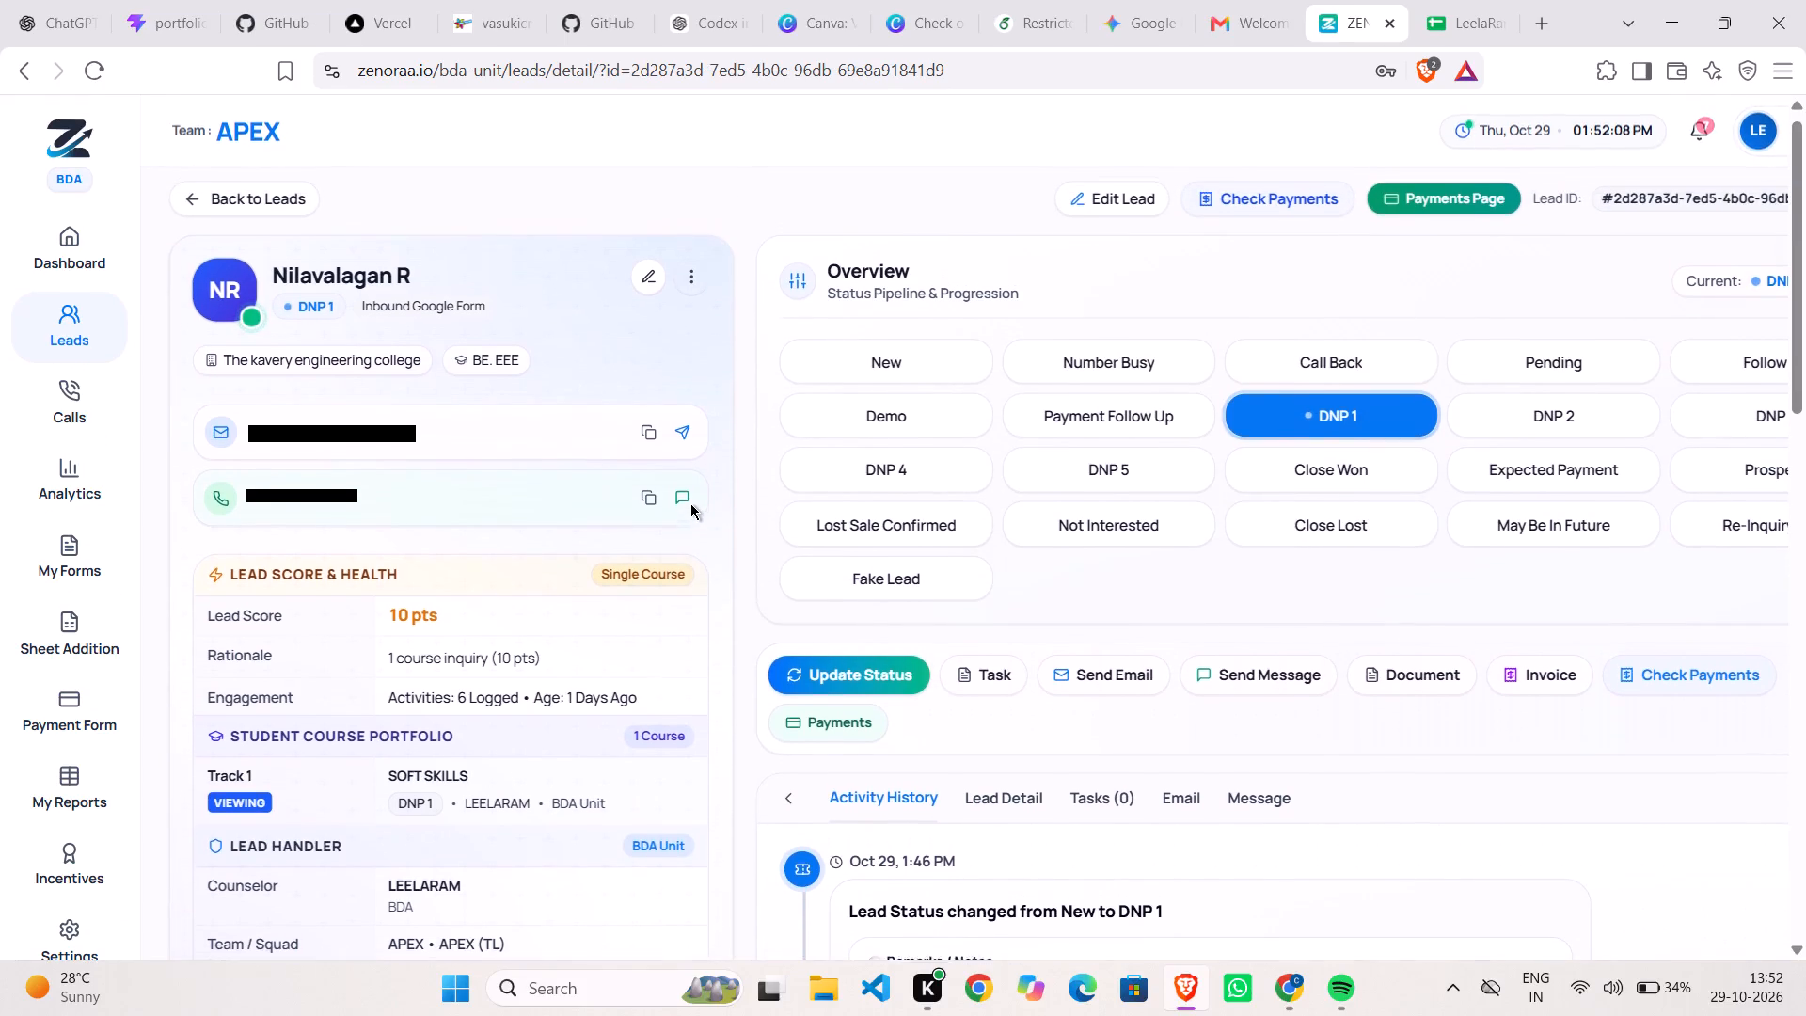
scroll(690, 503, "up", 1)
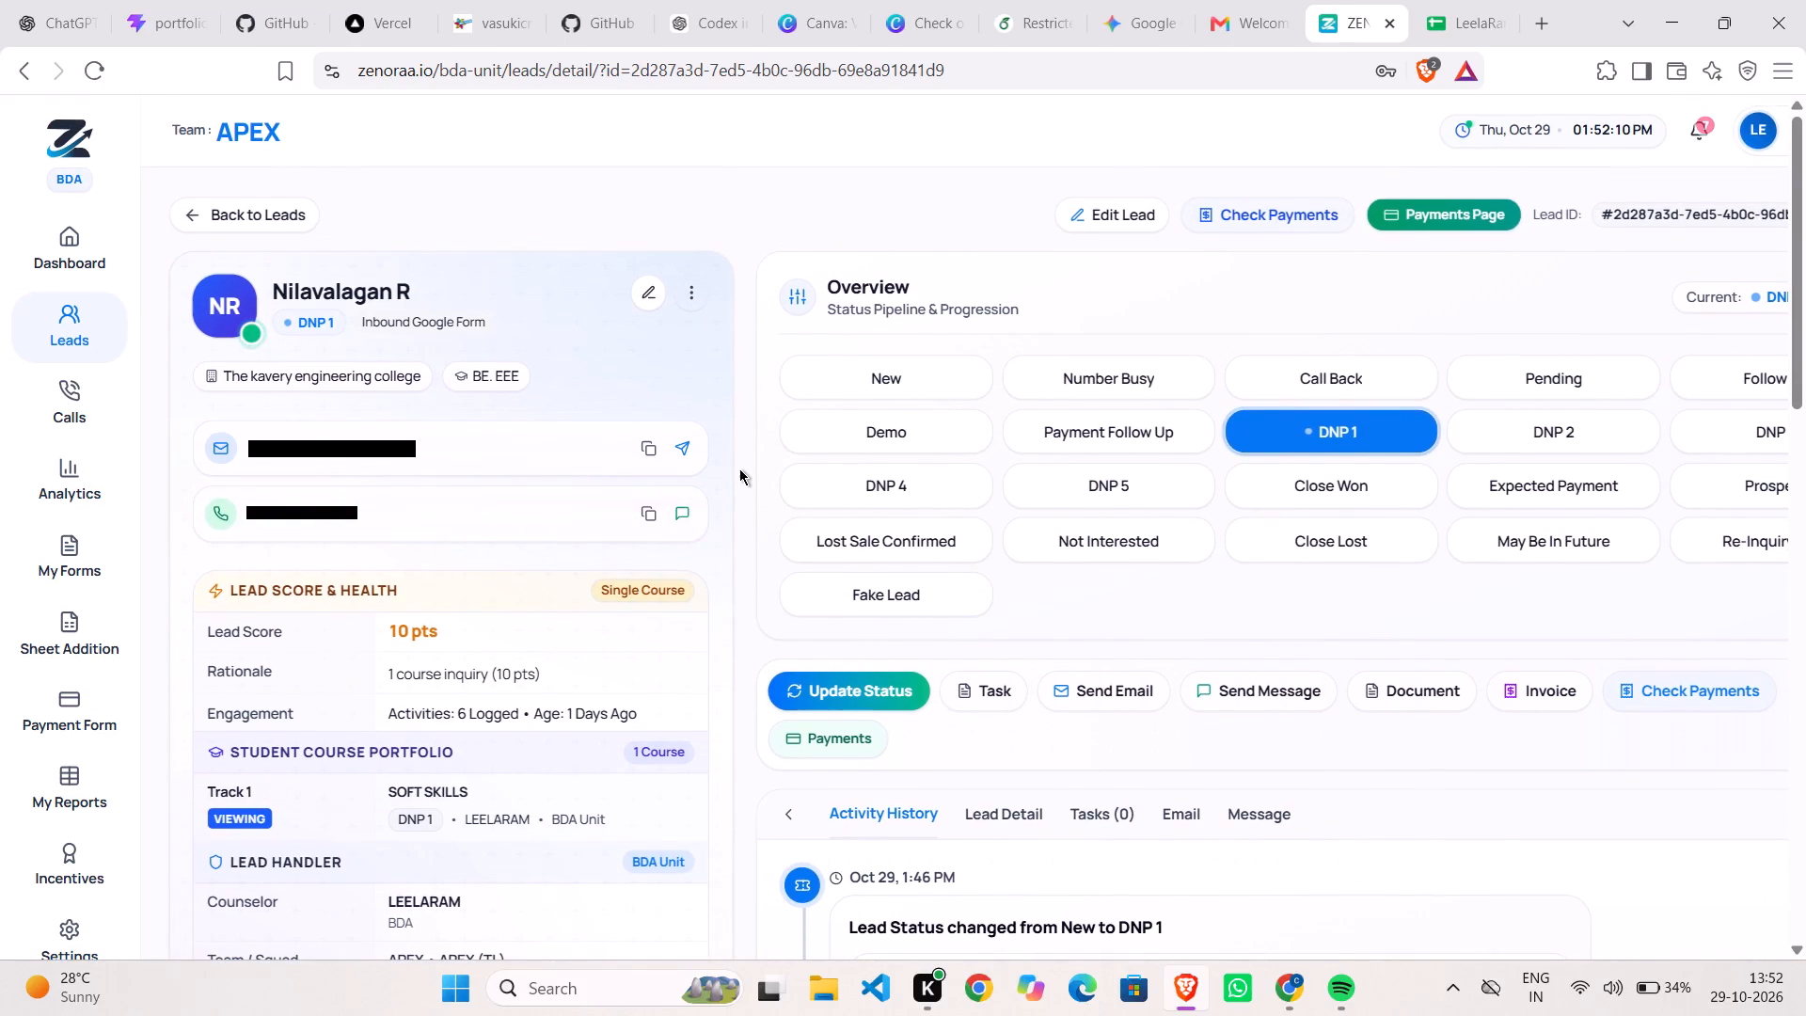
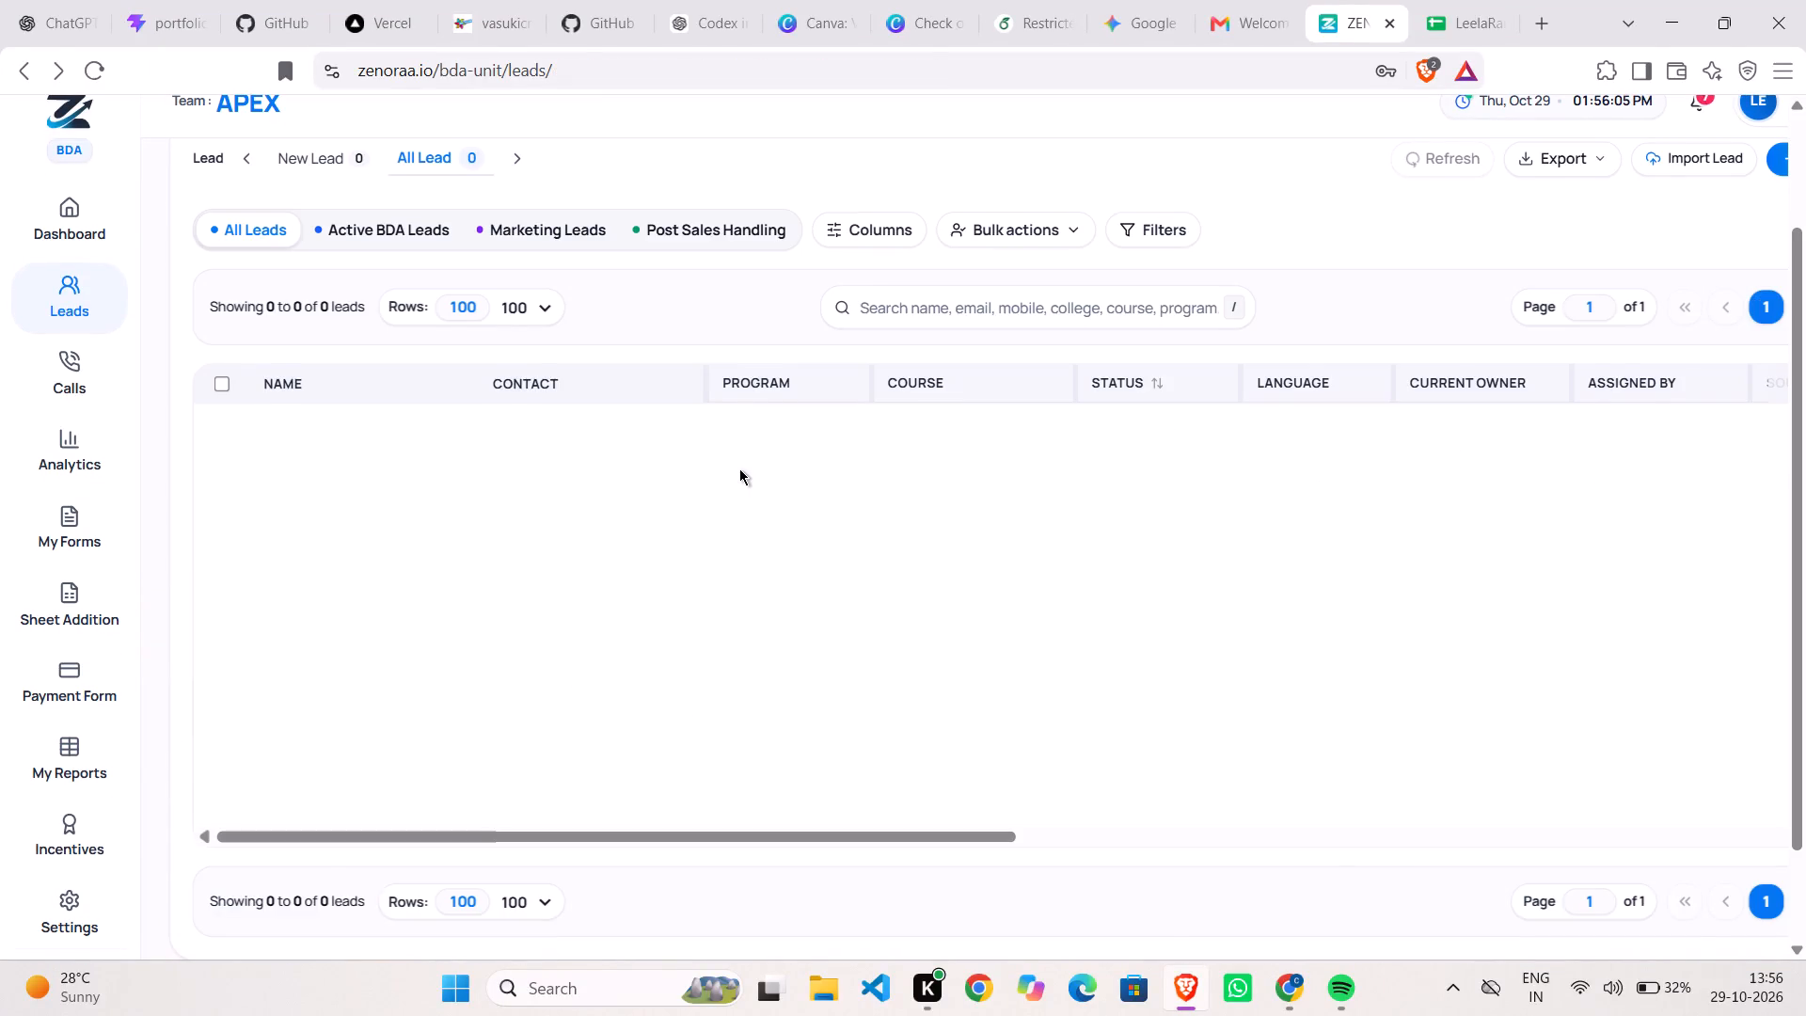
Narrow the full leads list to the New Lead category.
scroll(739, 468, "down", 4)
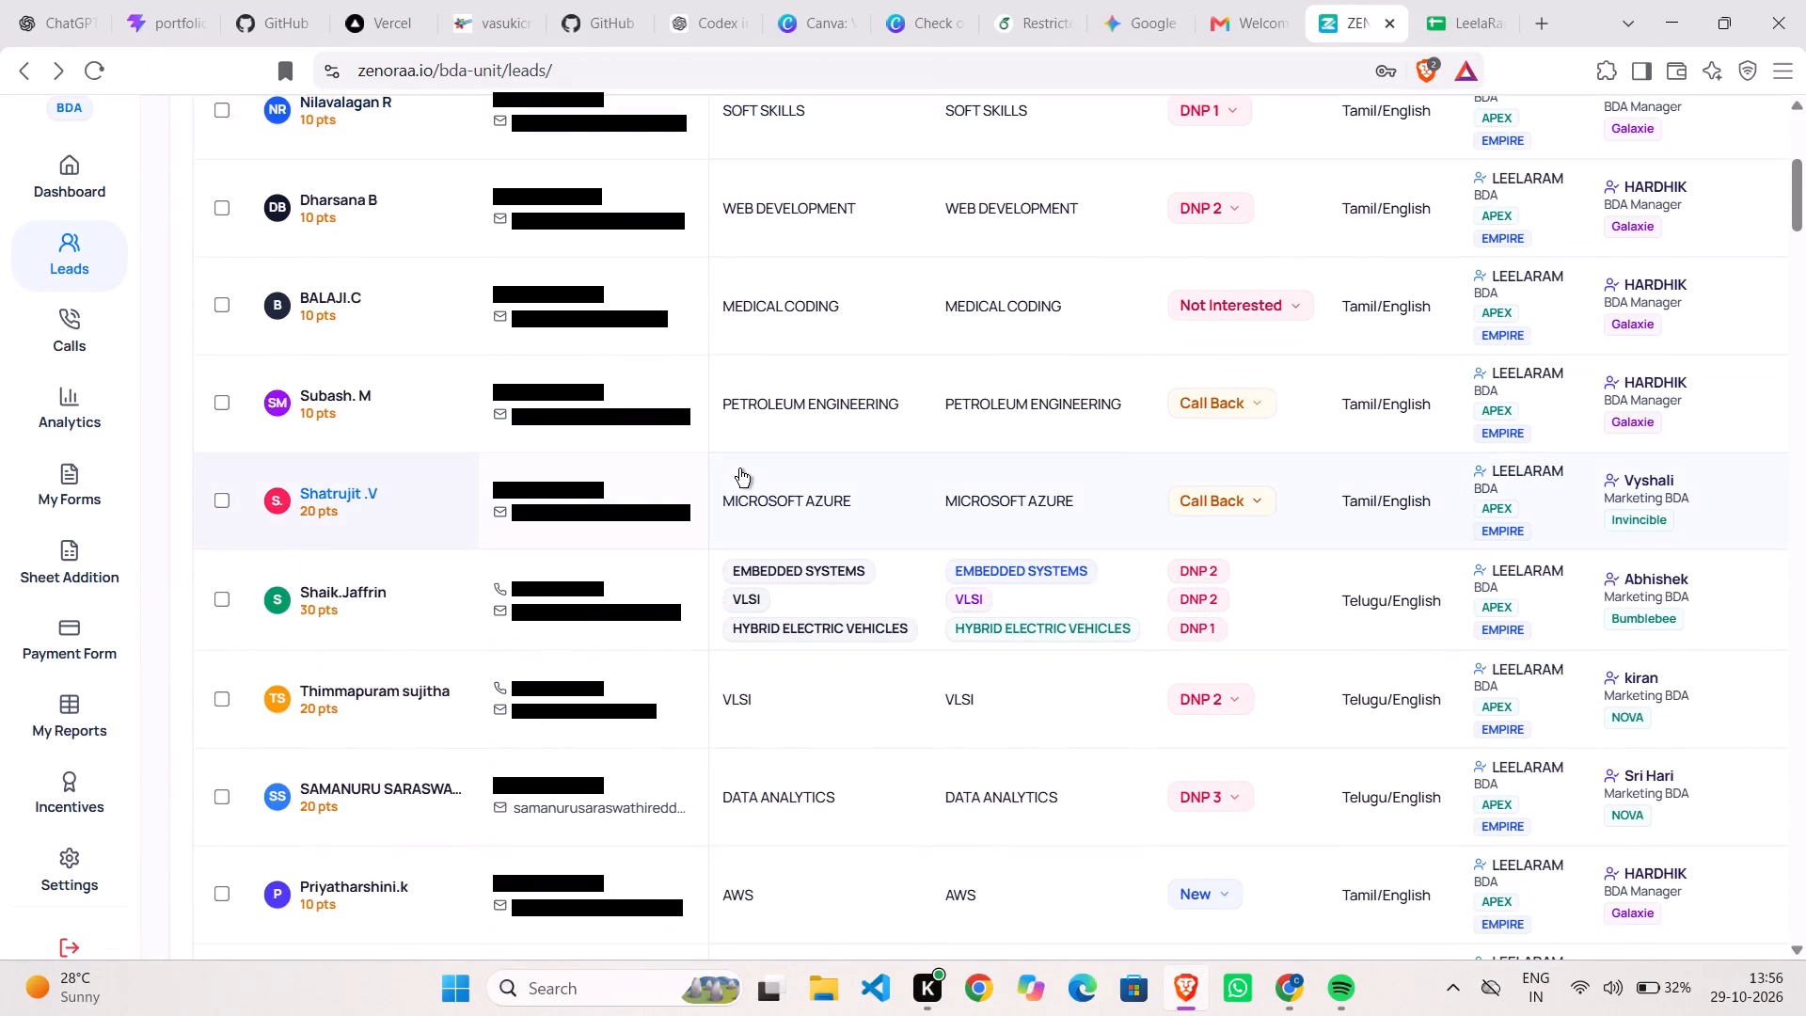
scroll(739, 468, "up", 1)
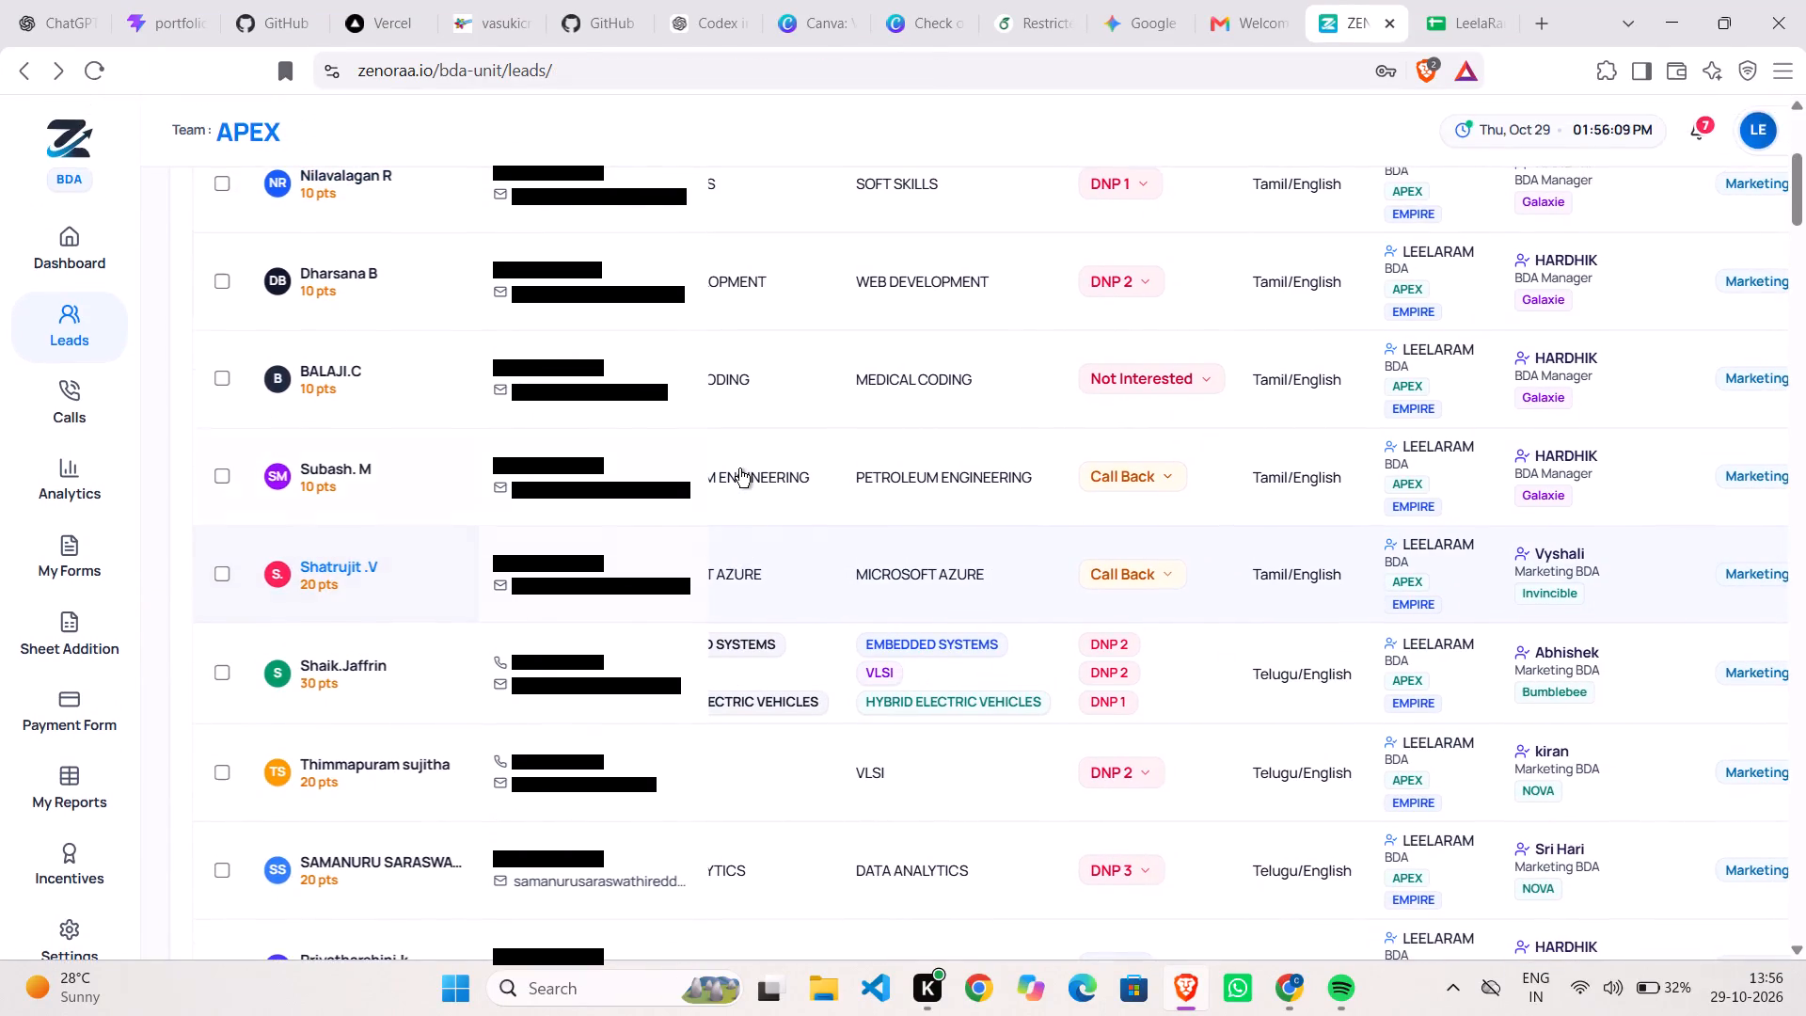
scroll(739, 468, "up", 1)
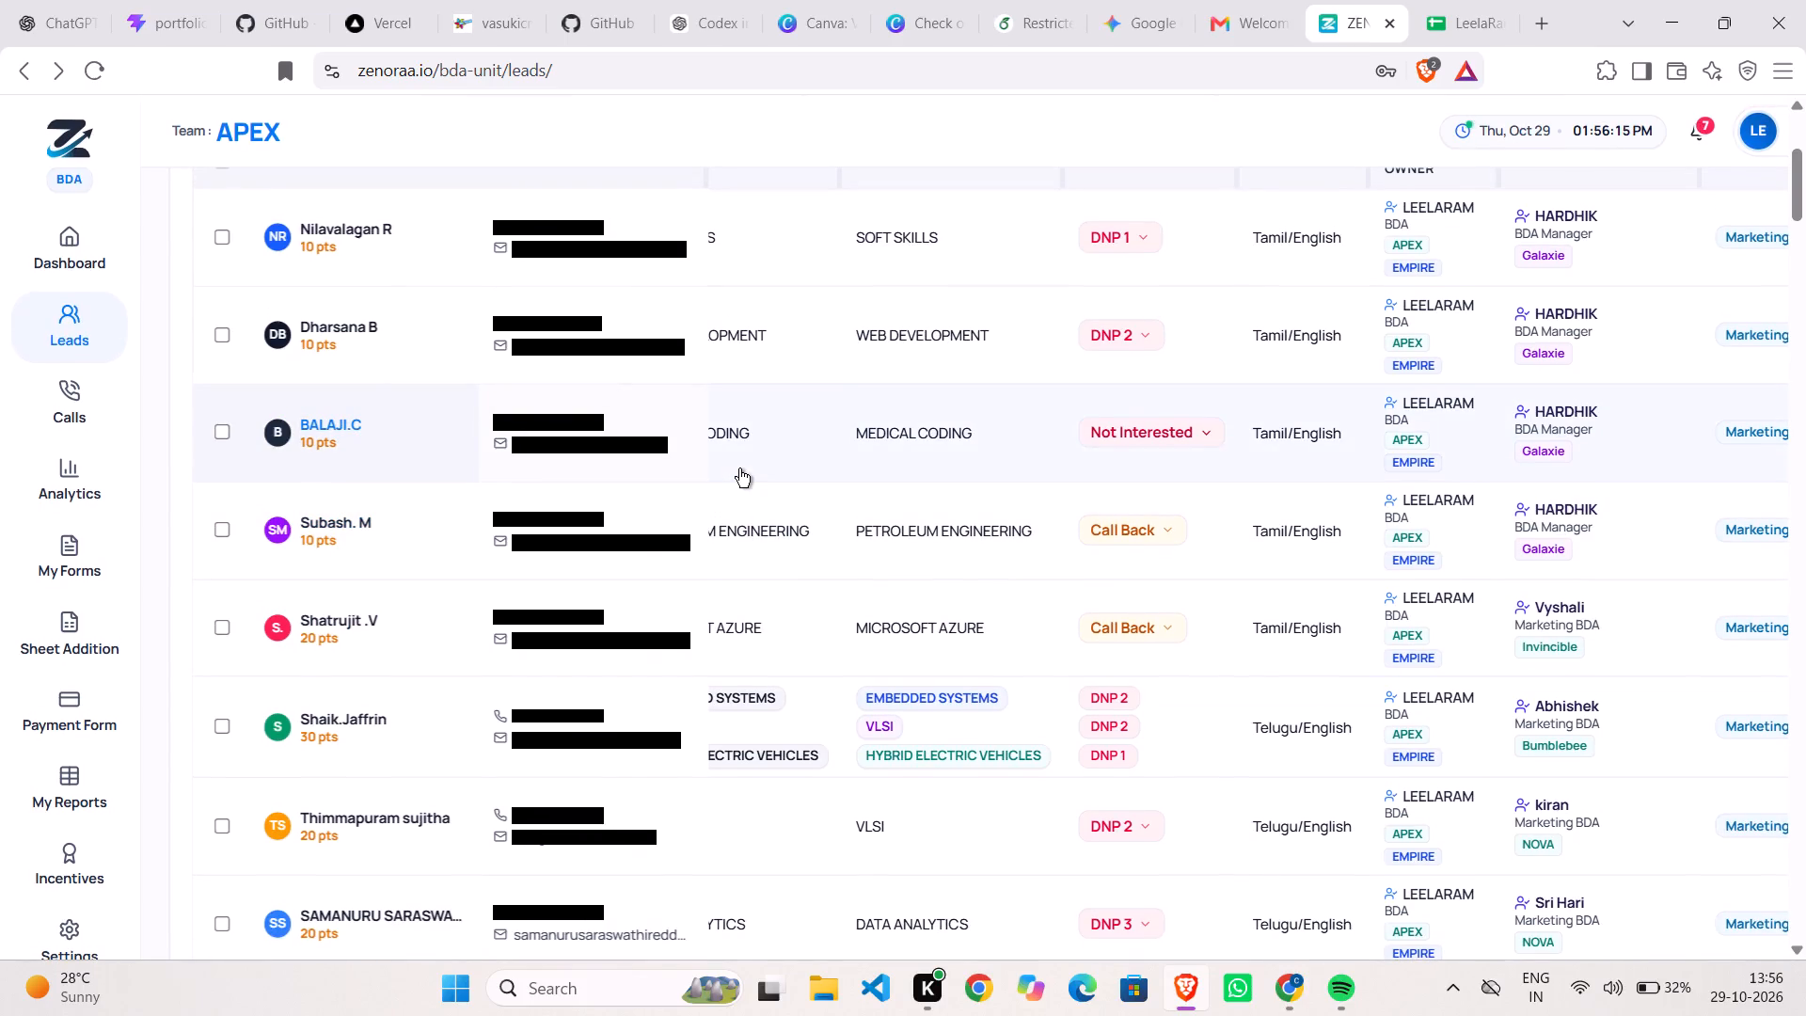
scroll(739, 468, "up", 2)
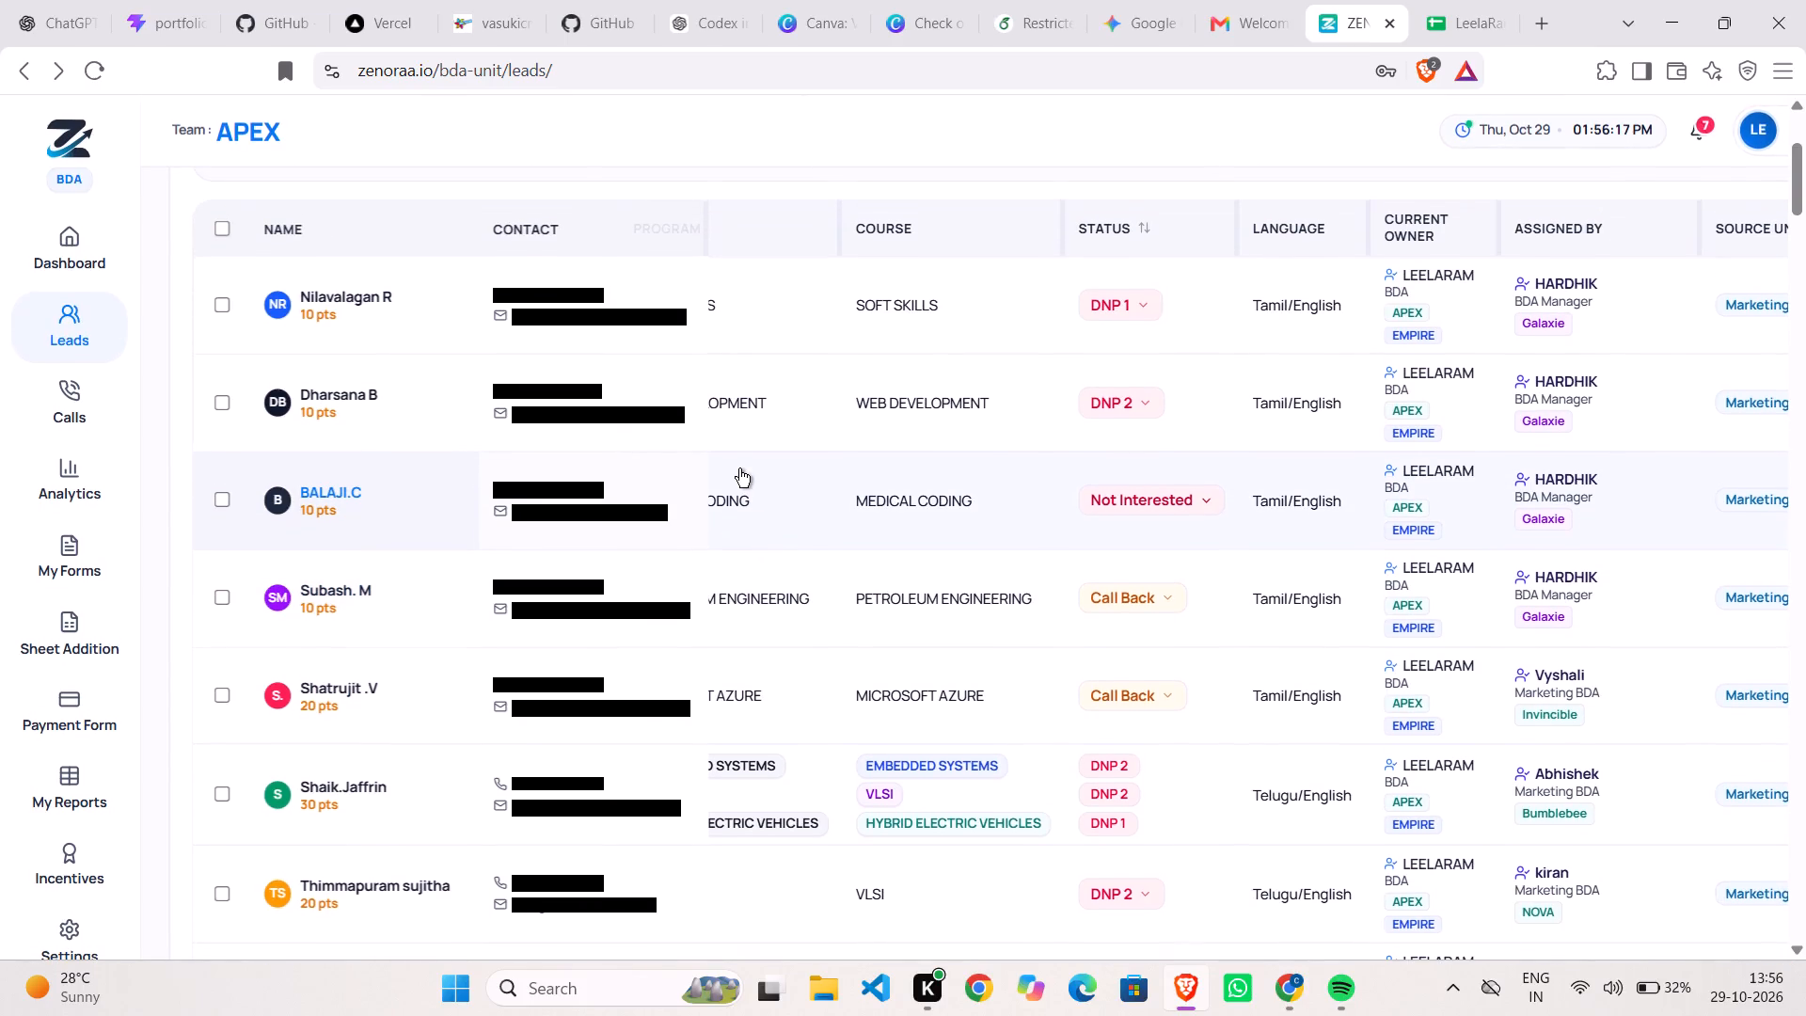
scroll(739, 468, "up", 4)
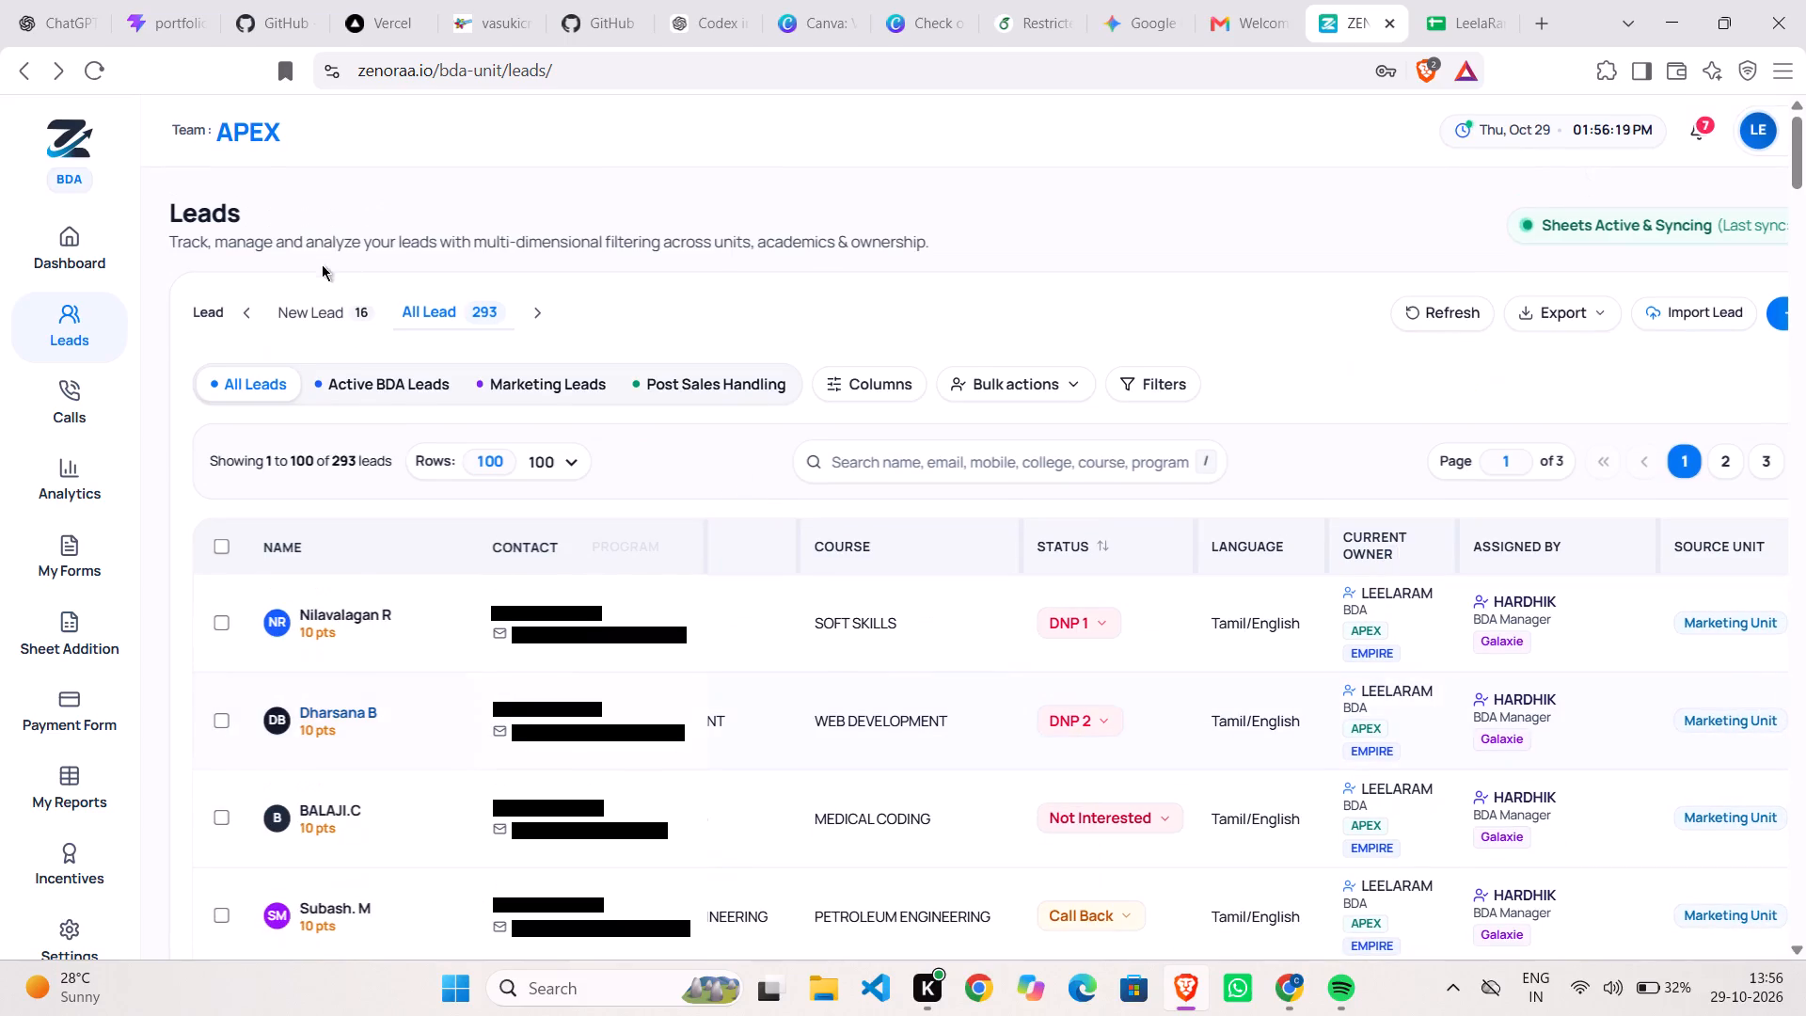
left_click(317, 314)
left_click(317, 314)
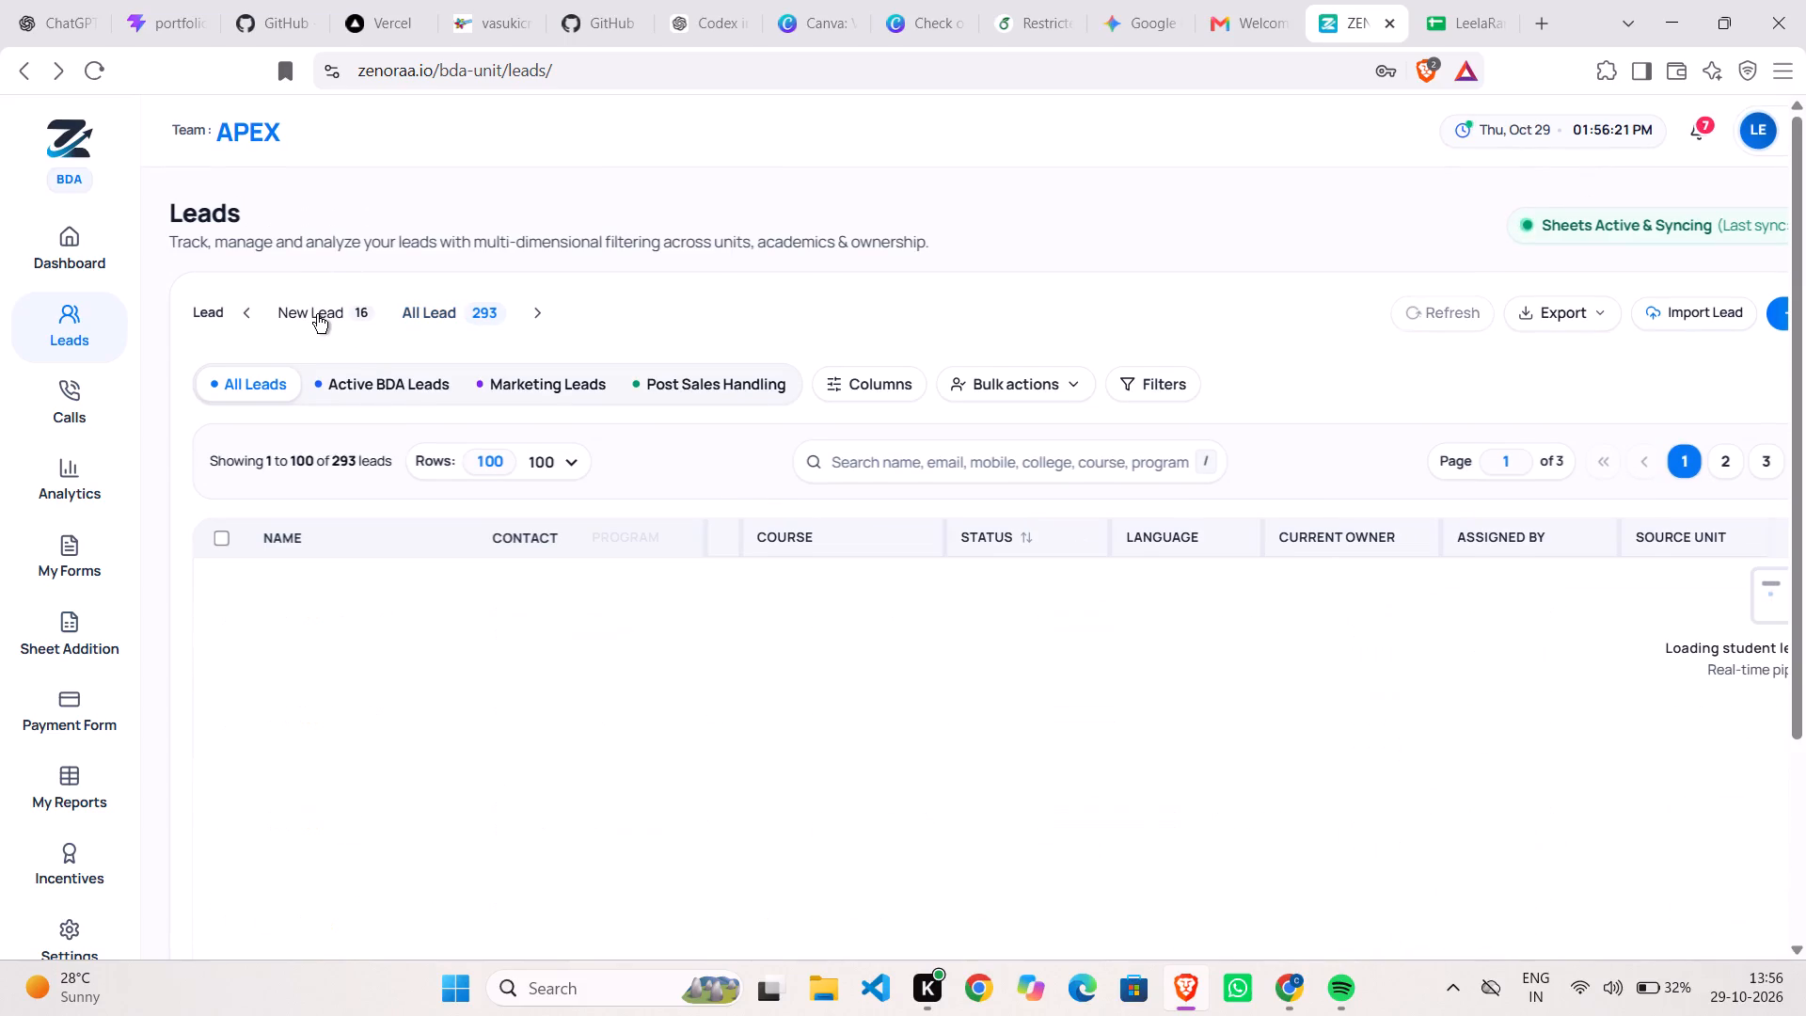
Examine the new leads' course, status, language and owner alongside their college, department, section and year of study.
left_click_drag(794, 956, 909, 541)
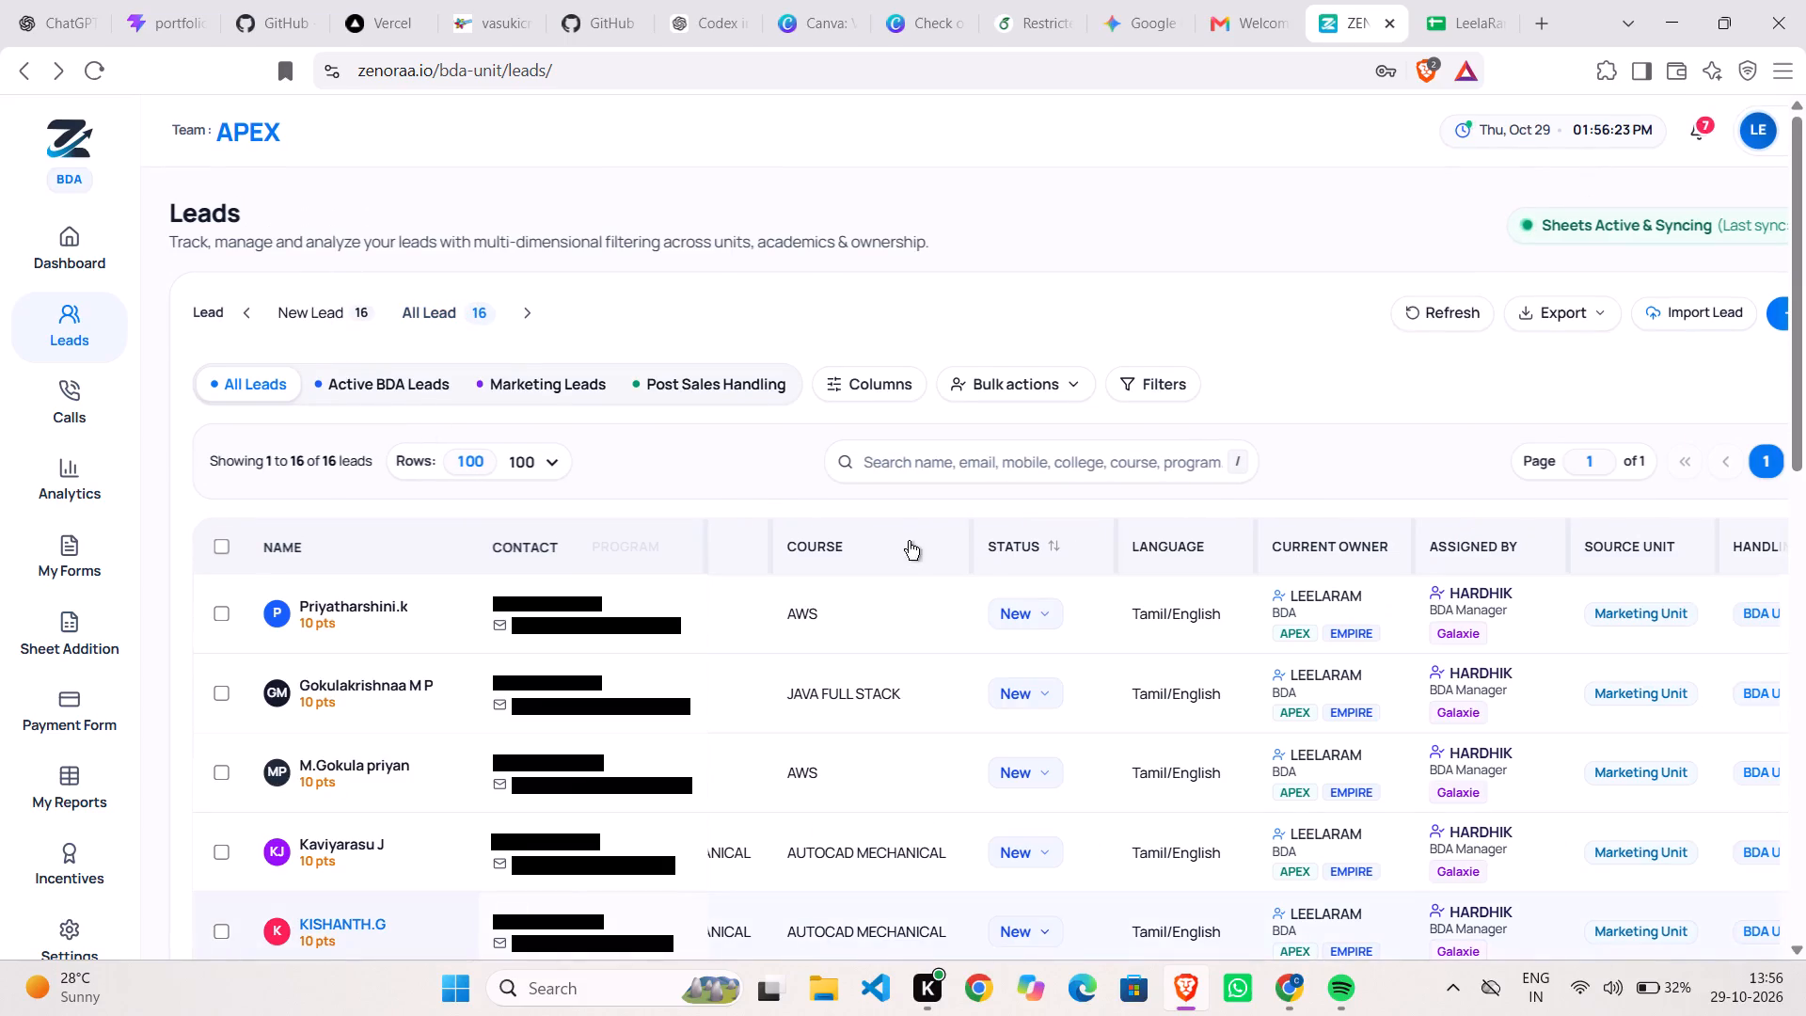
left_click_drag(909, 541, 911, 538)
scroll(905, 124, "down", 1)
left_click(974, 206)
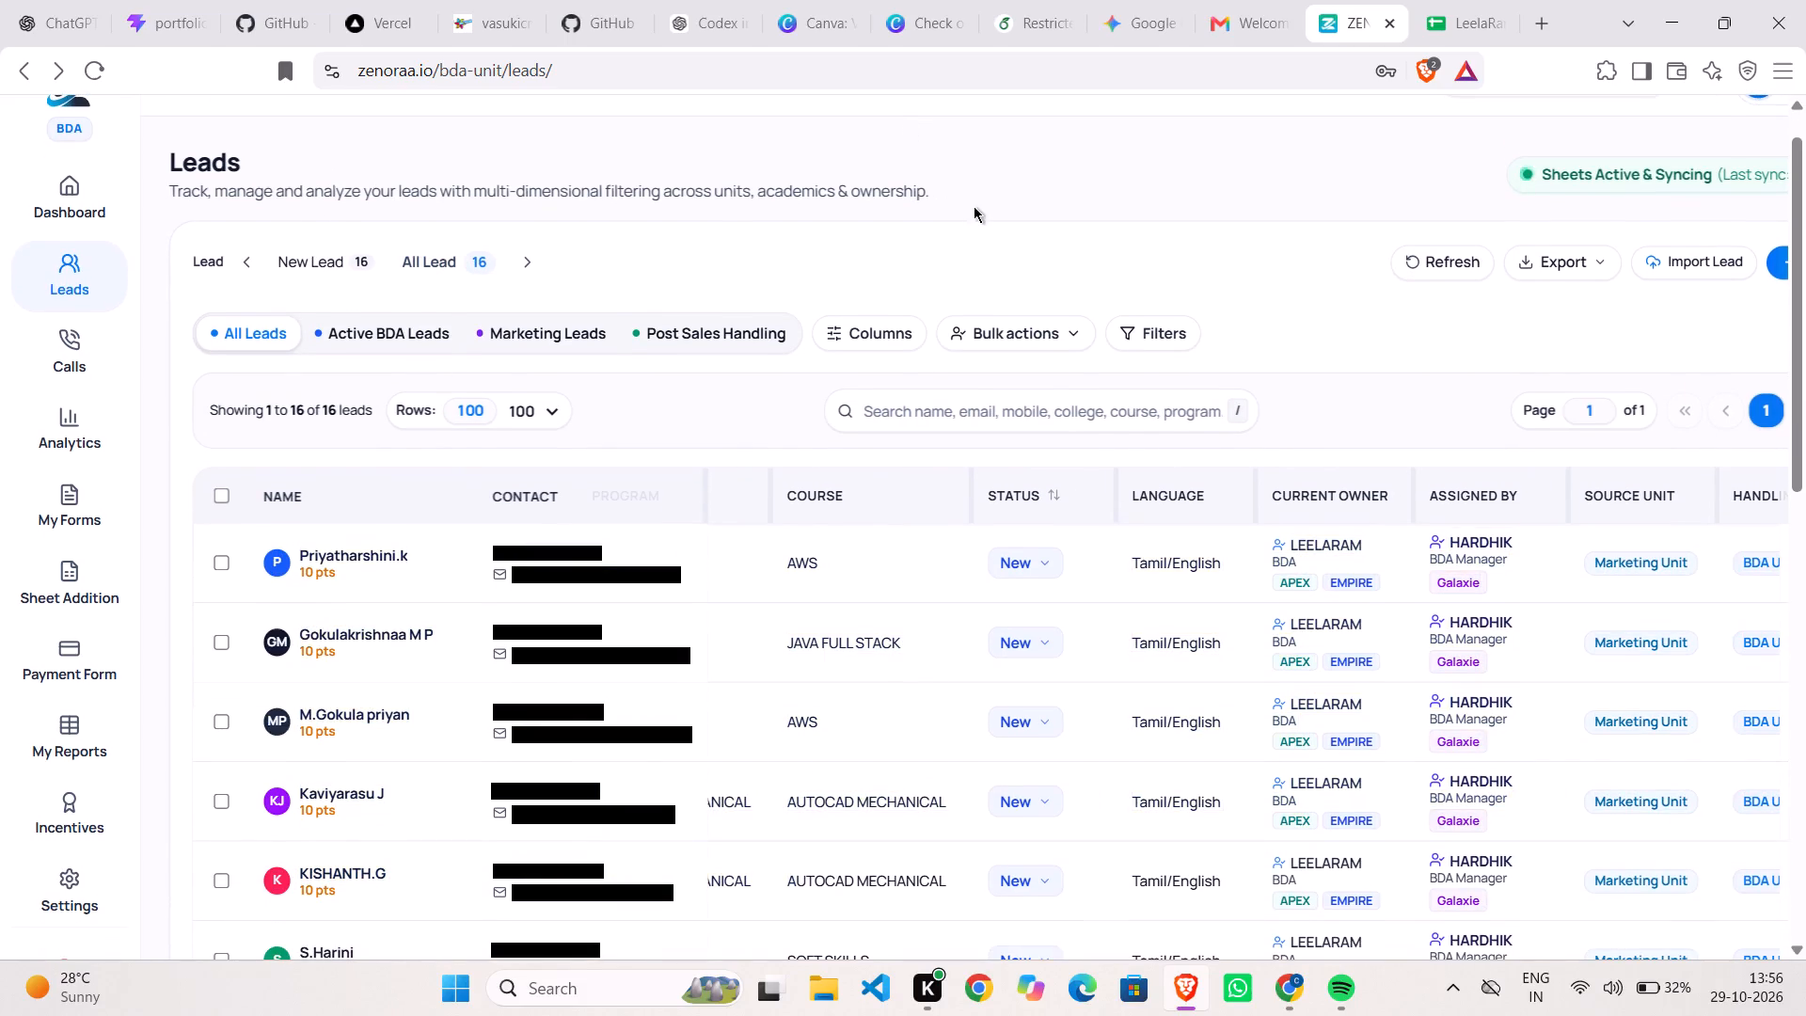
scroll(1048, 471, "down", 5)
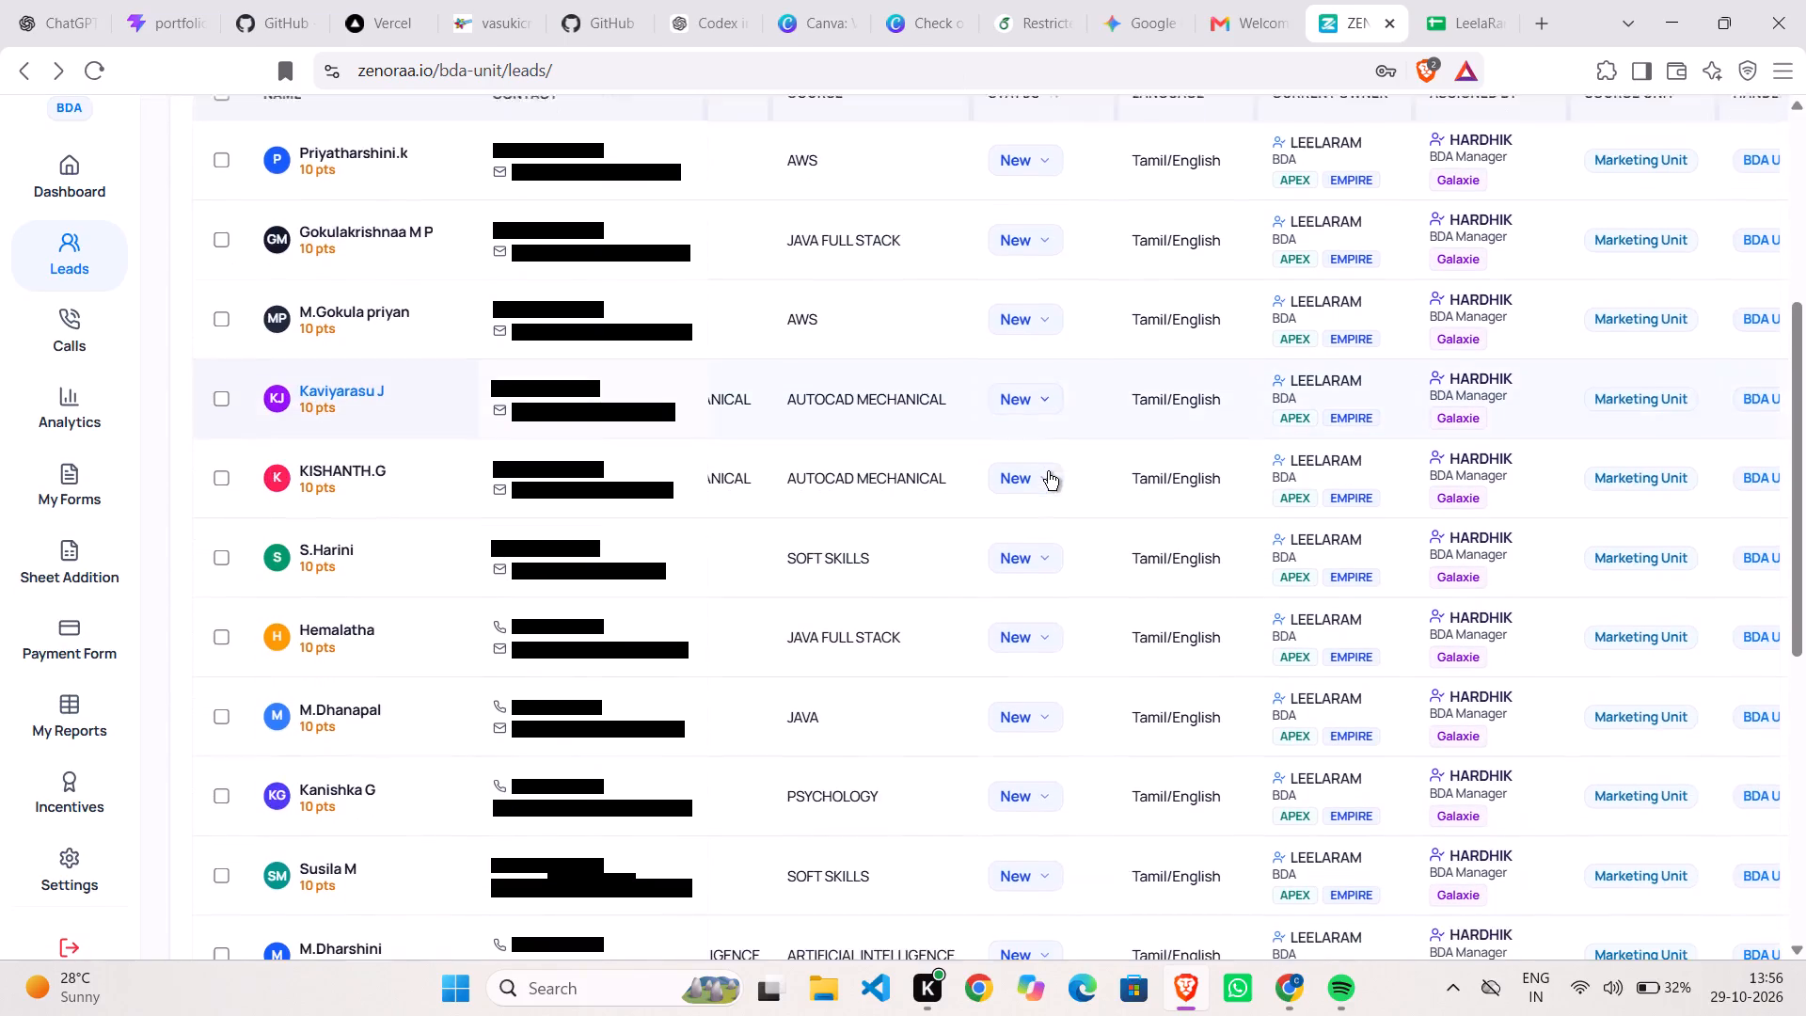
scroll(1048, 471, "down", 1)
scroll(1048, 471, "left", 6)
scroll(1048, 471, "up", 1)
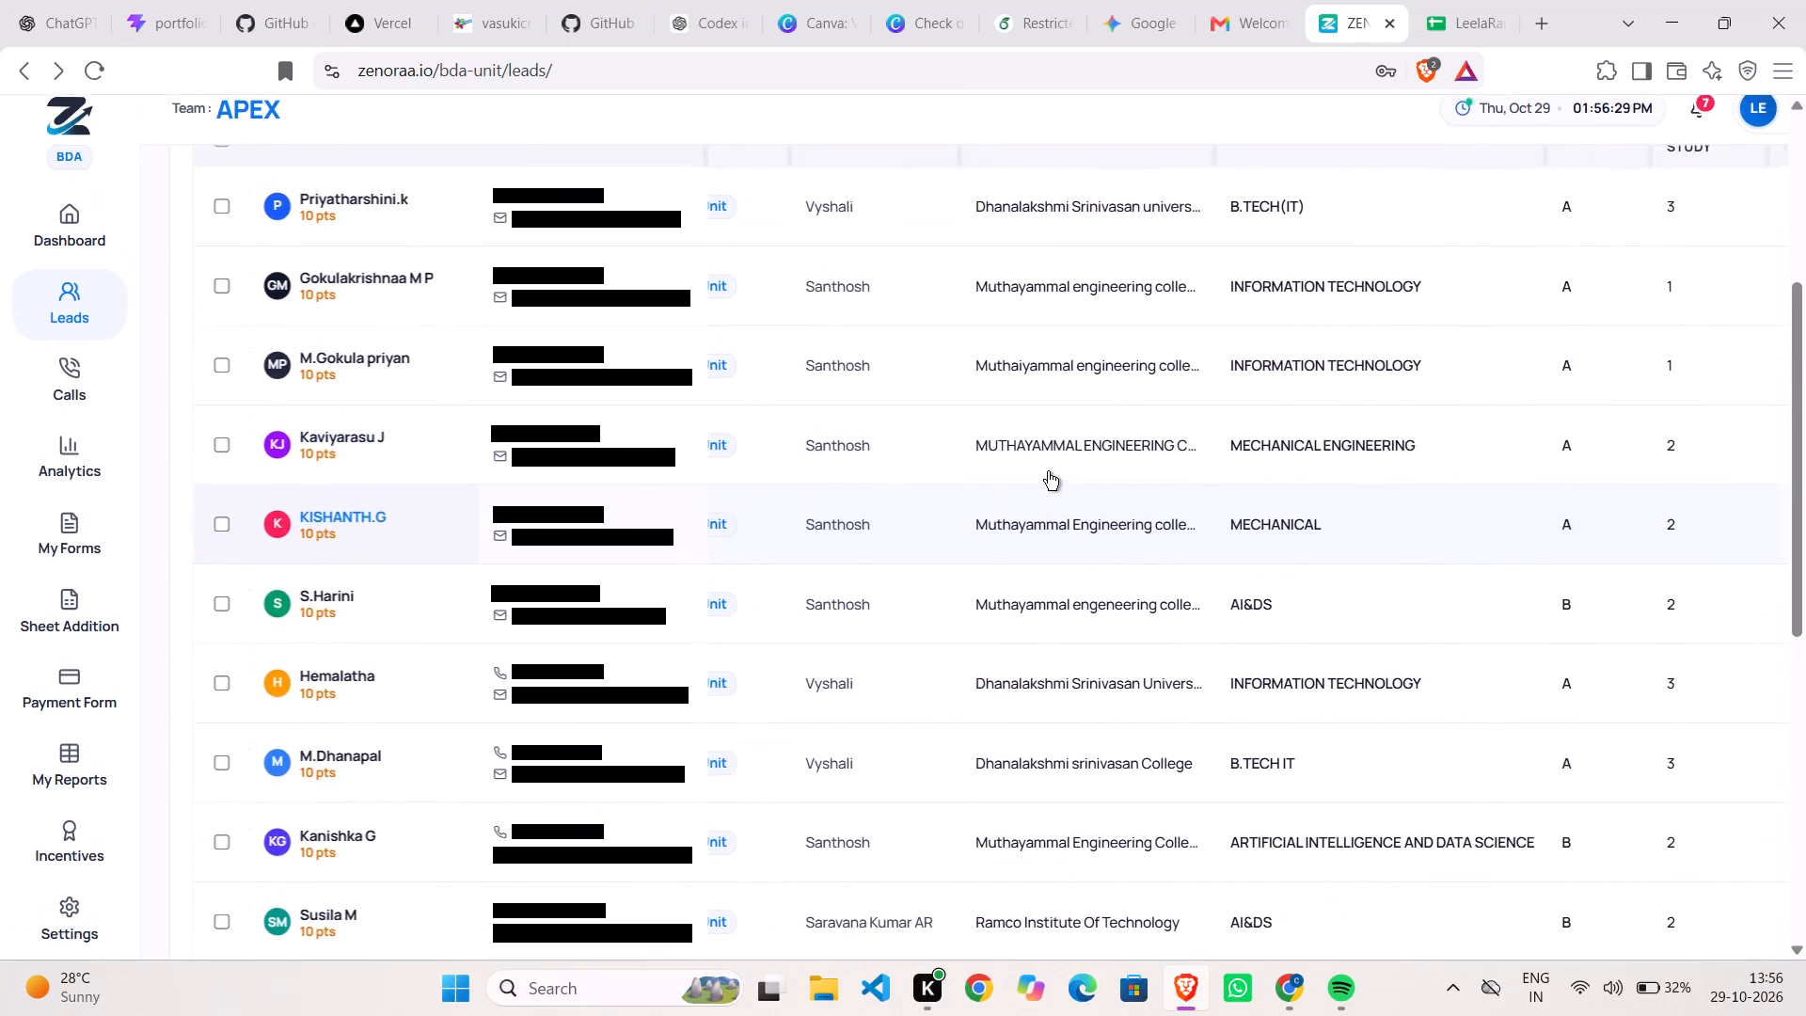
scroll(1048, 471, "up", 1)
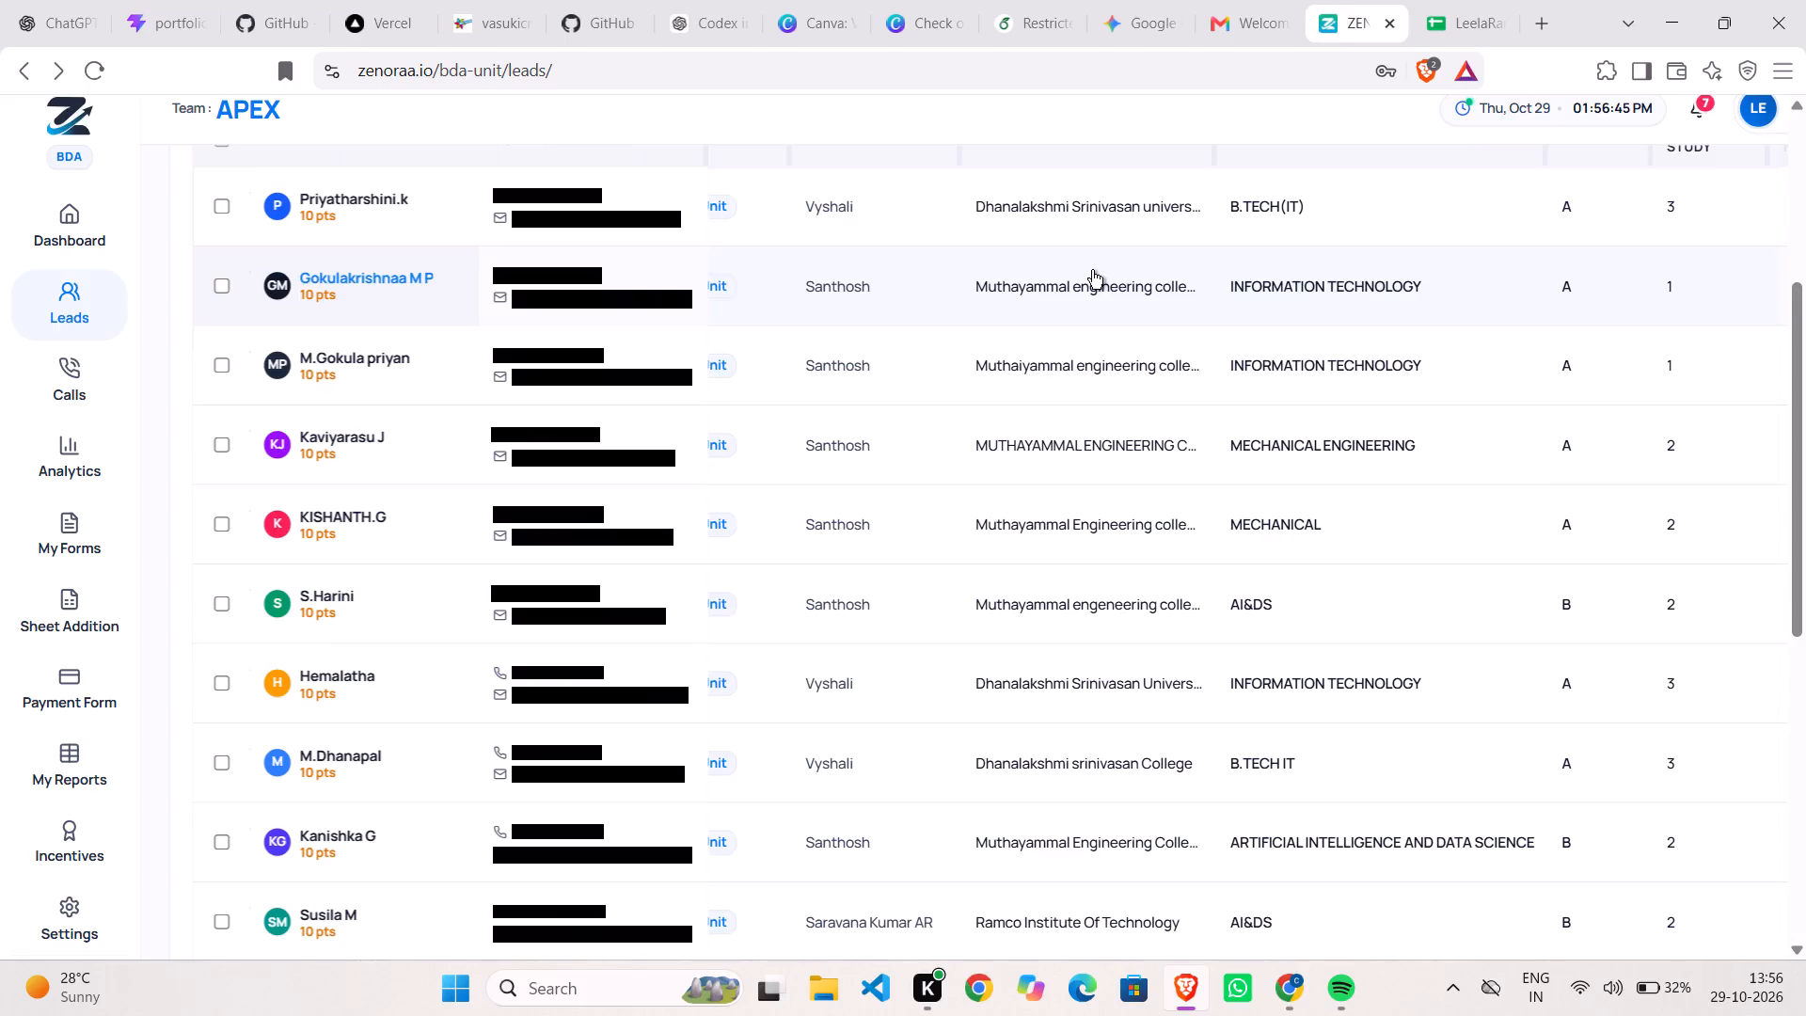
scroll(1092, 270, "up", 1)
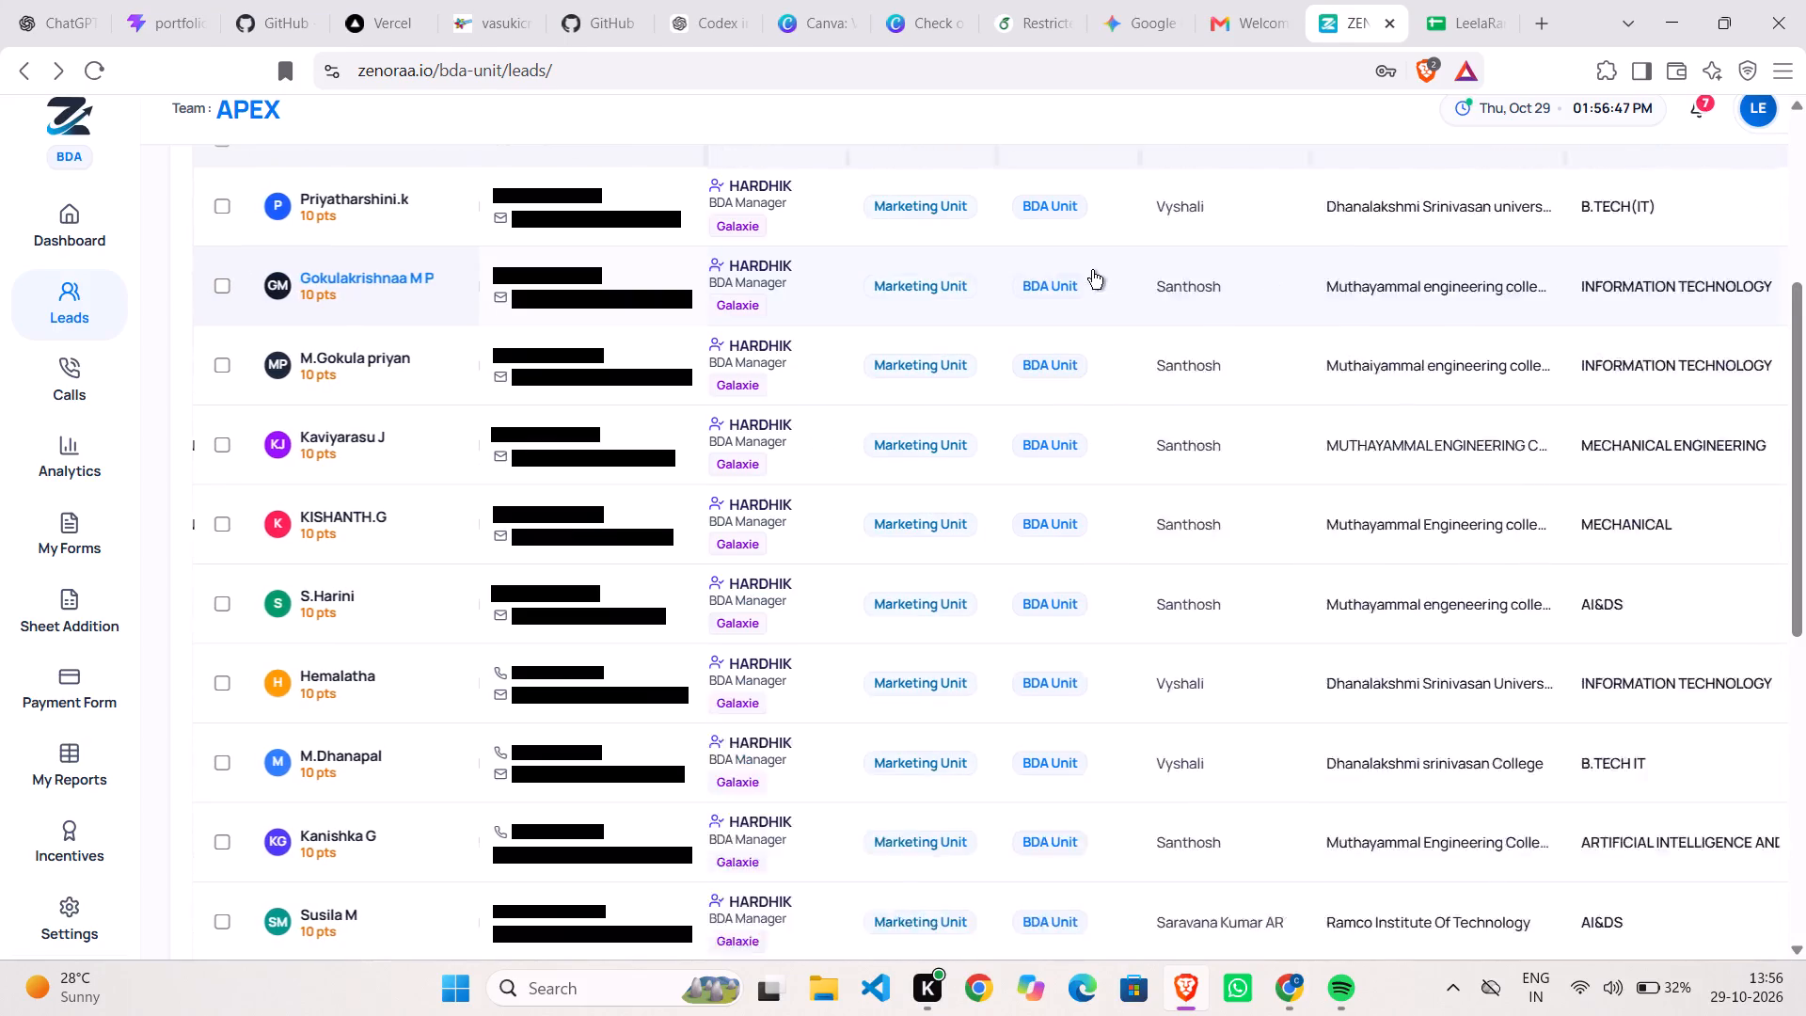
Compare the first ten new leads' courses and statuses with their source and handling units, original owners, colleges, departments and date columns.
scroll(1092, 270, "right", 5)
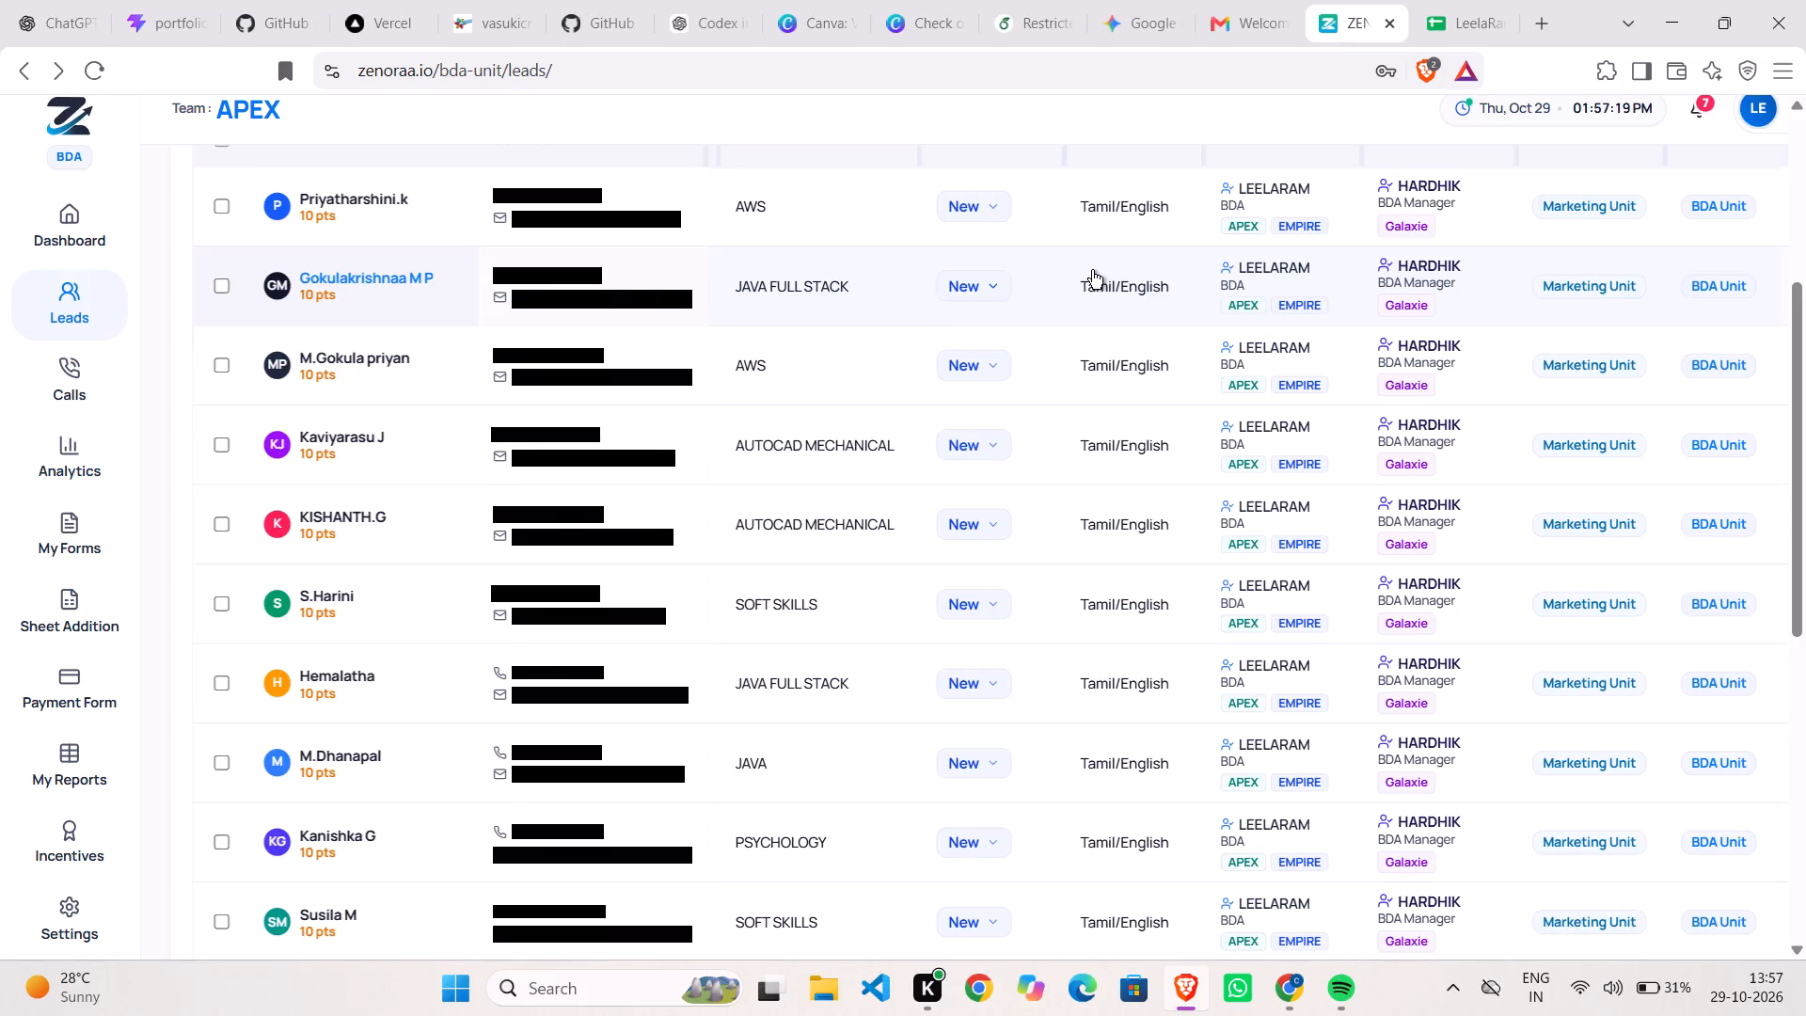
scroll(1092, 270, "right", 2)
scroll(1092, 270, "left", 2)
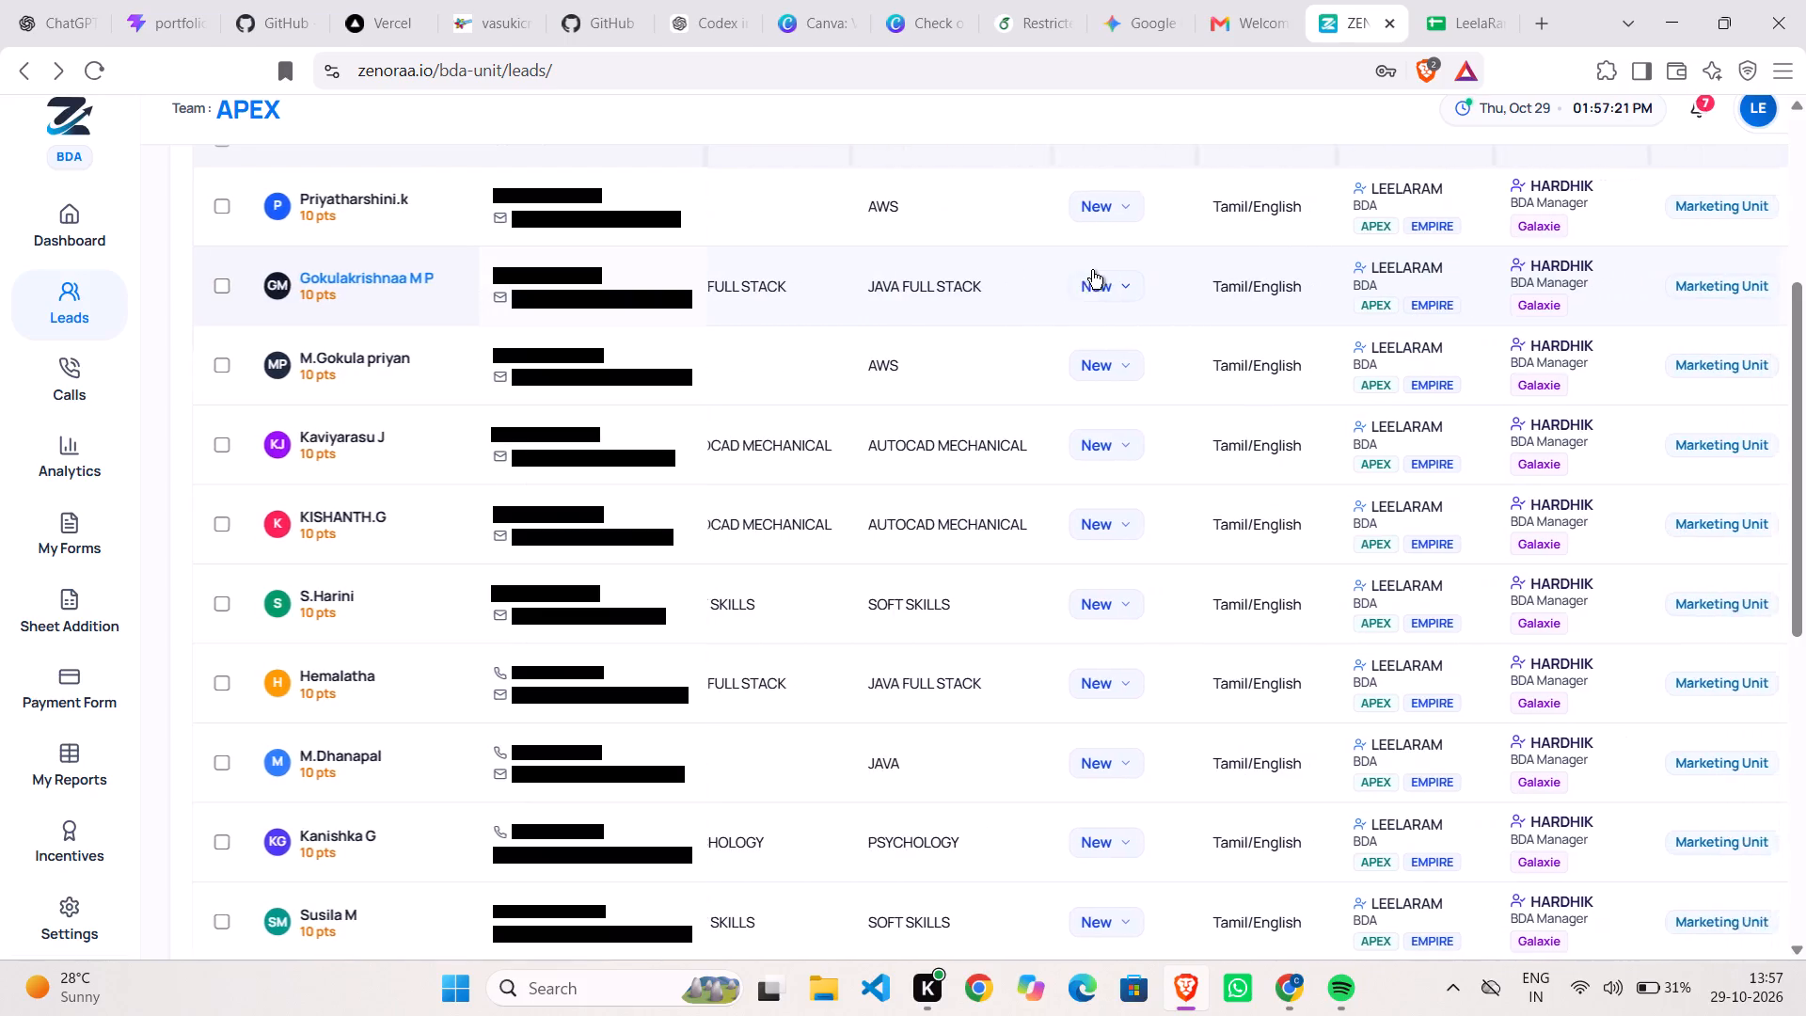
scroll(1092, 270, "left", 4)
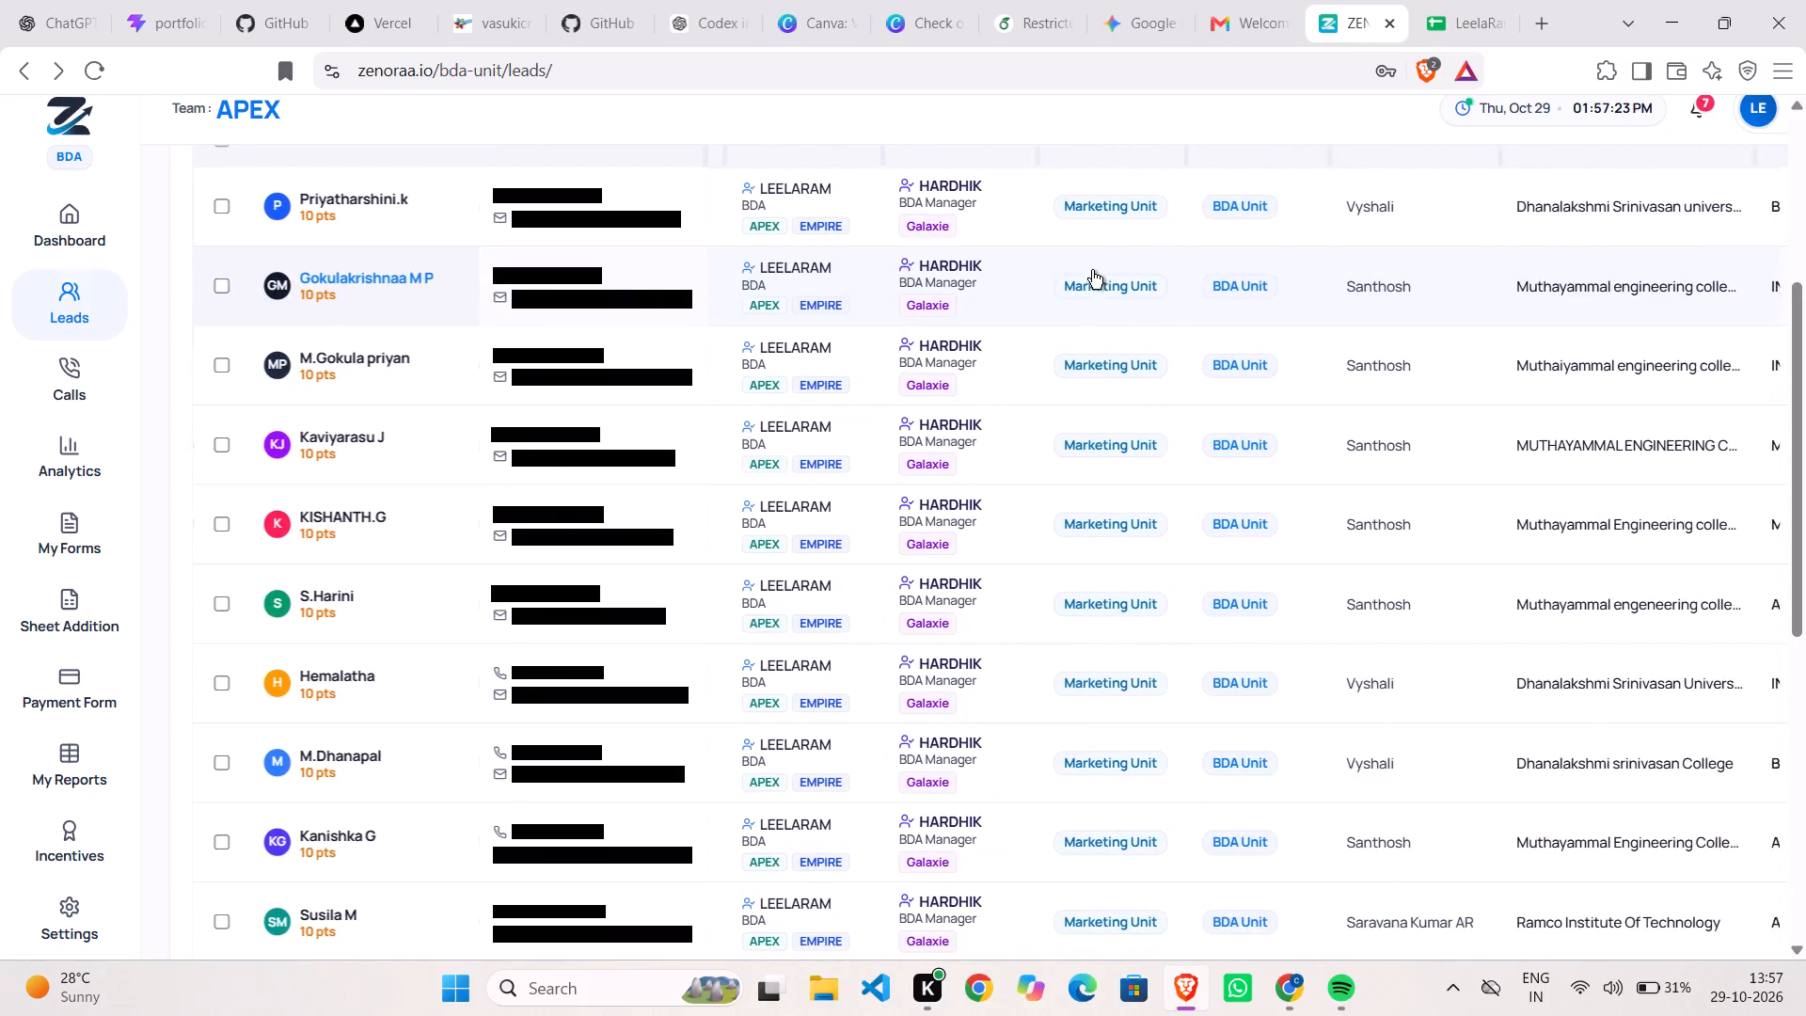
scroll(1092, 270, "left", 3)
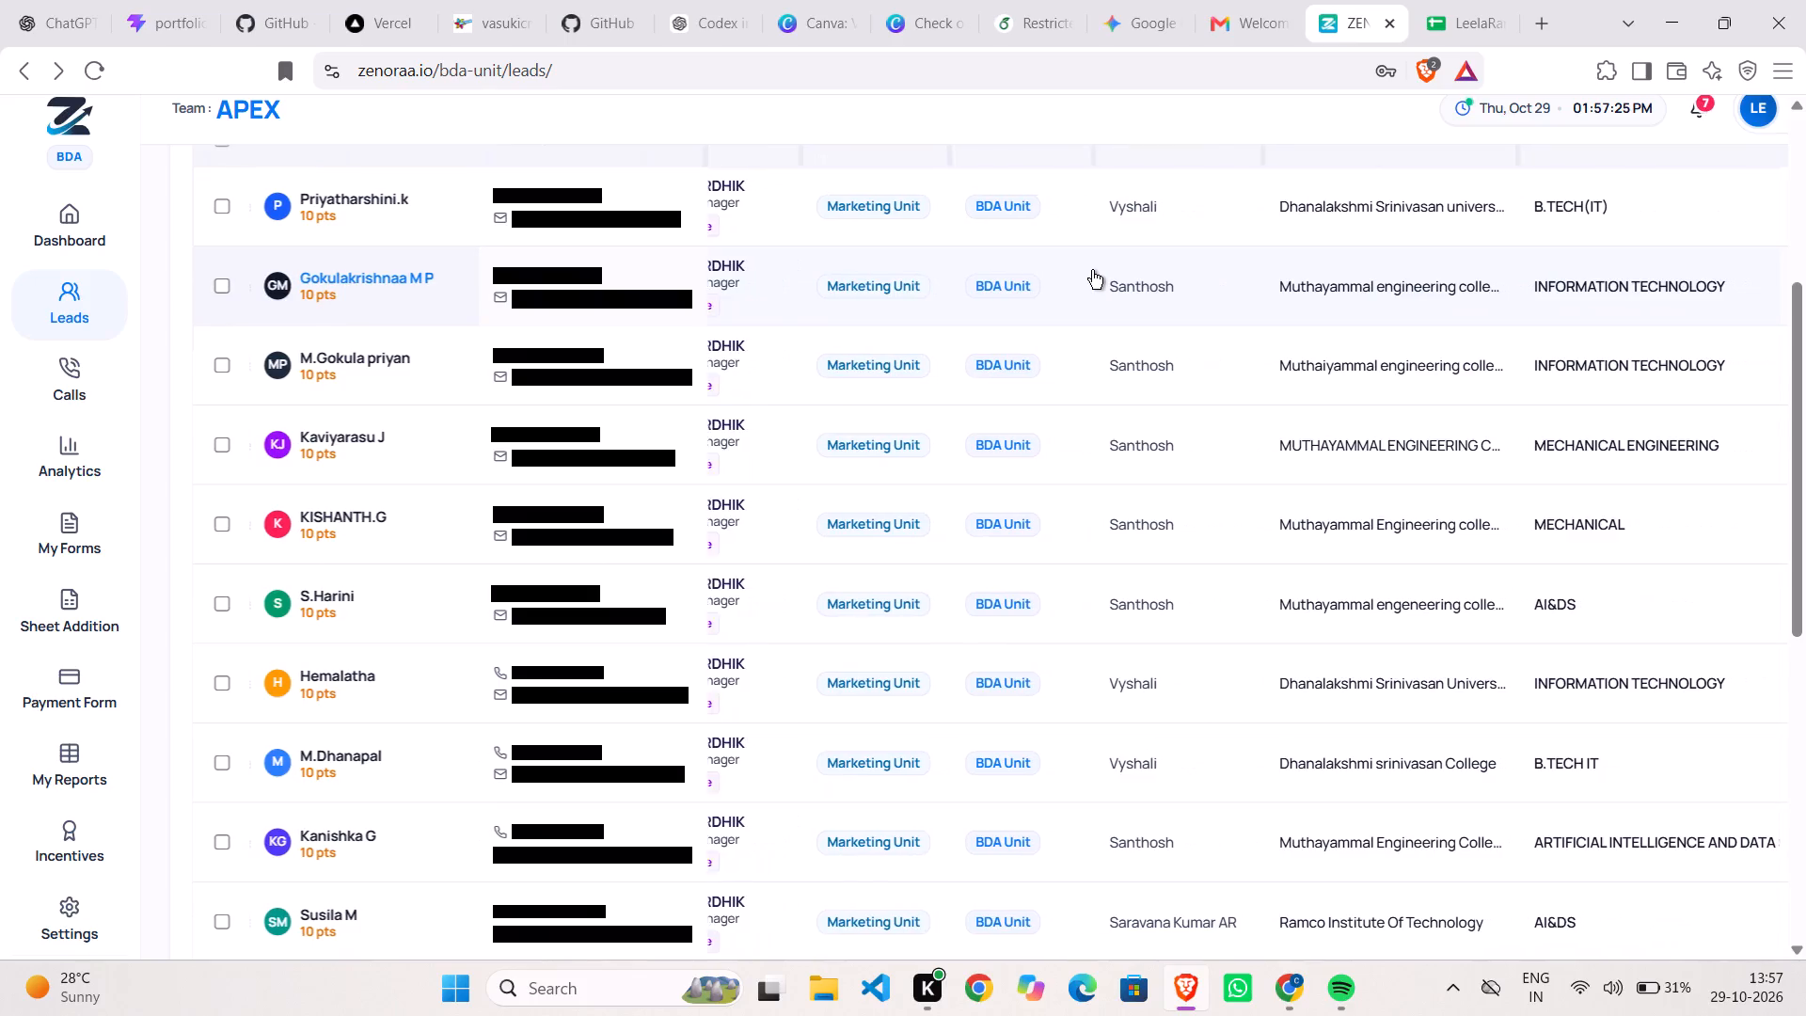
scroll(1092, 270, "left", 1)
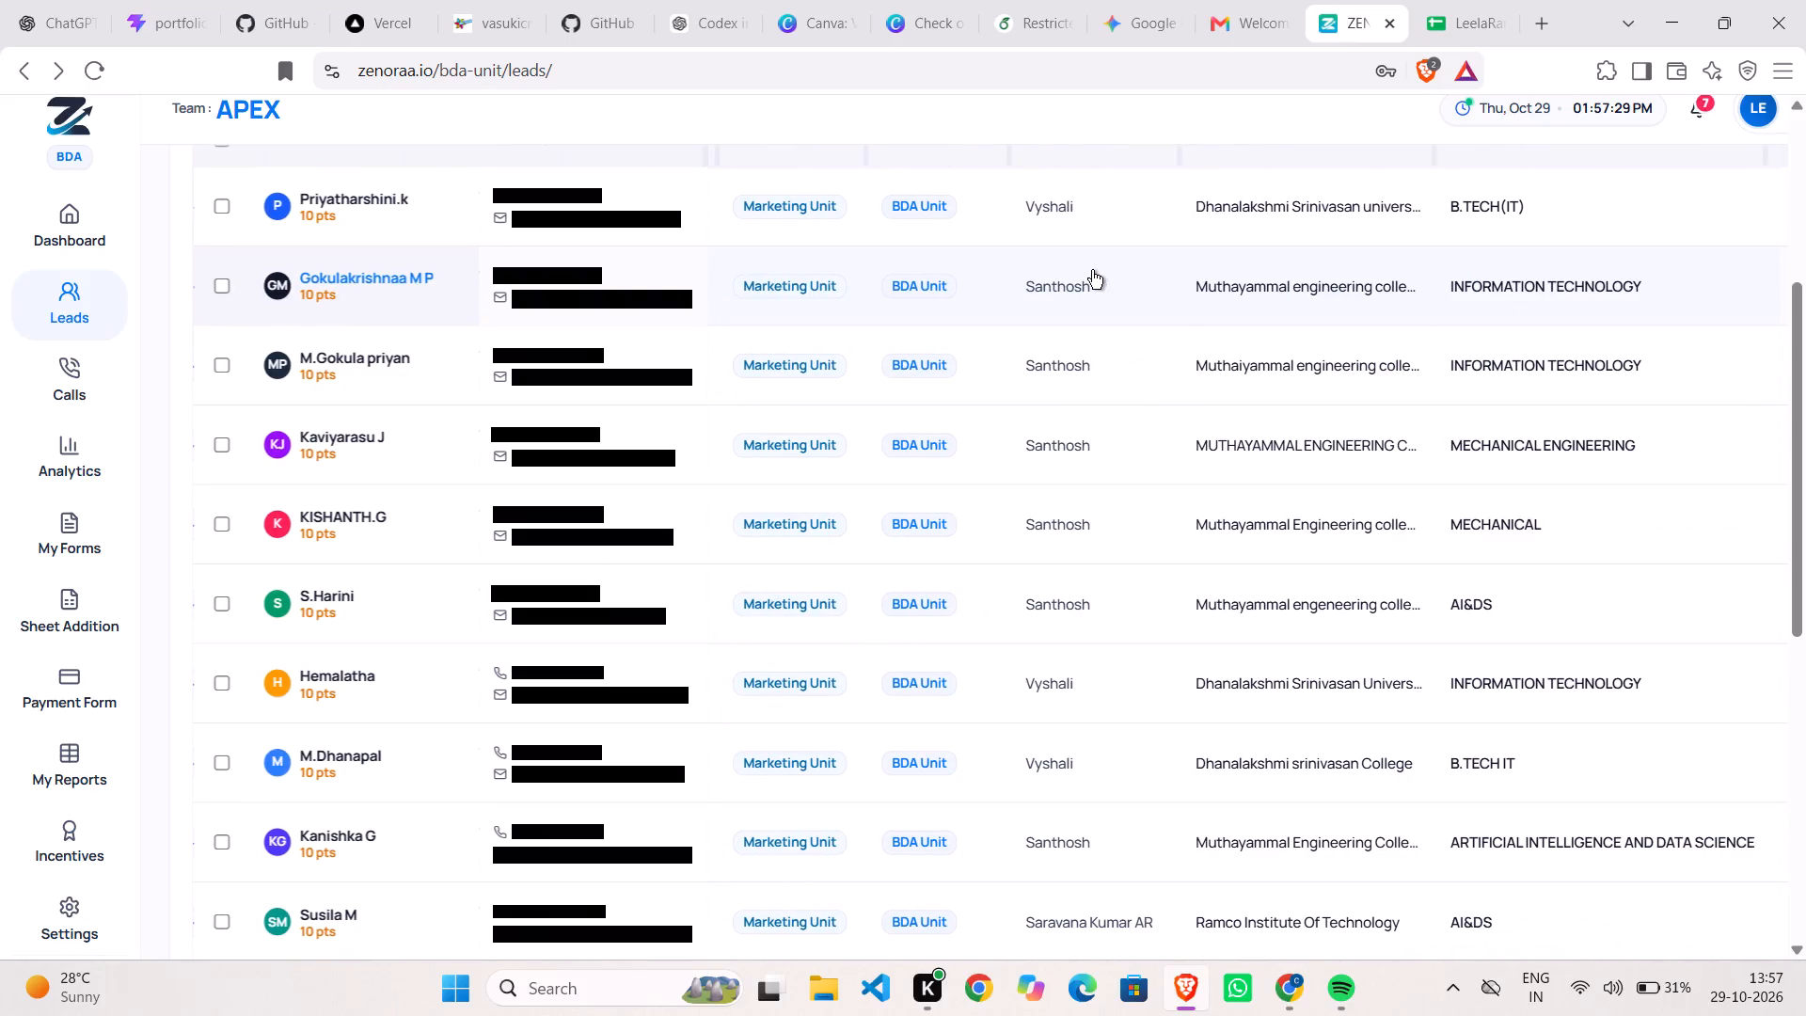
scroll(1092, 270, "left", 4)
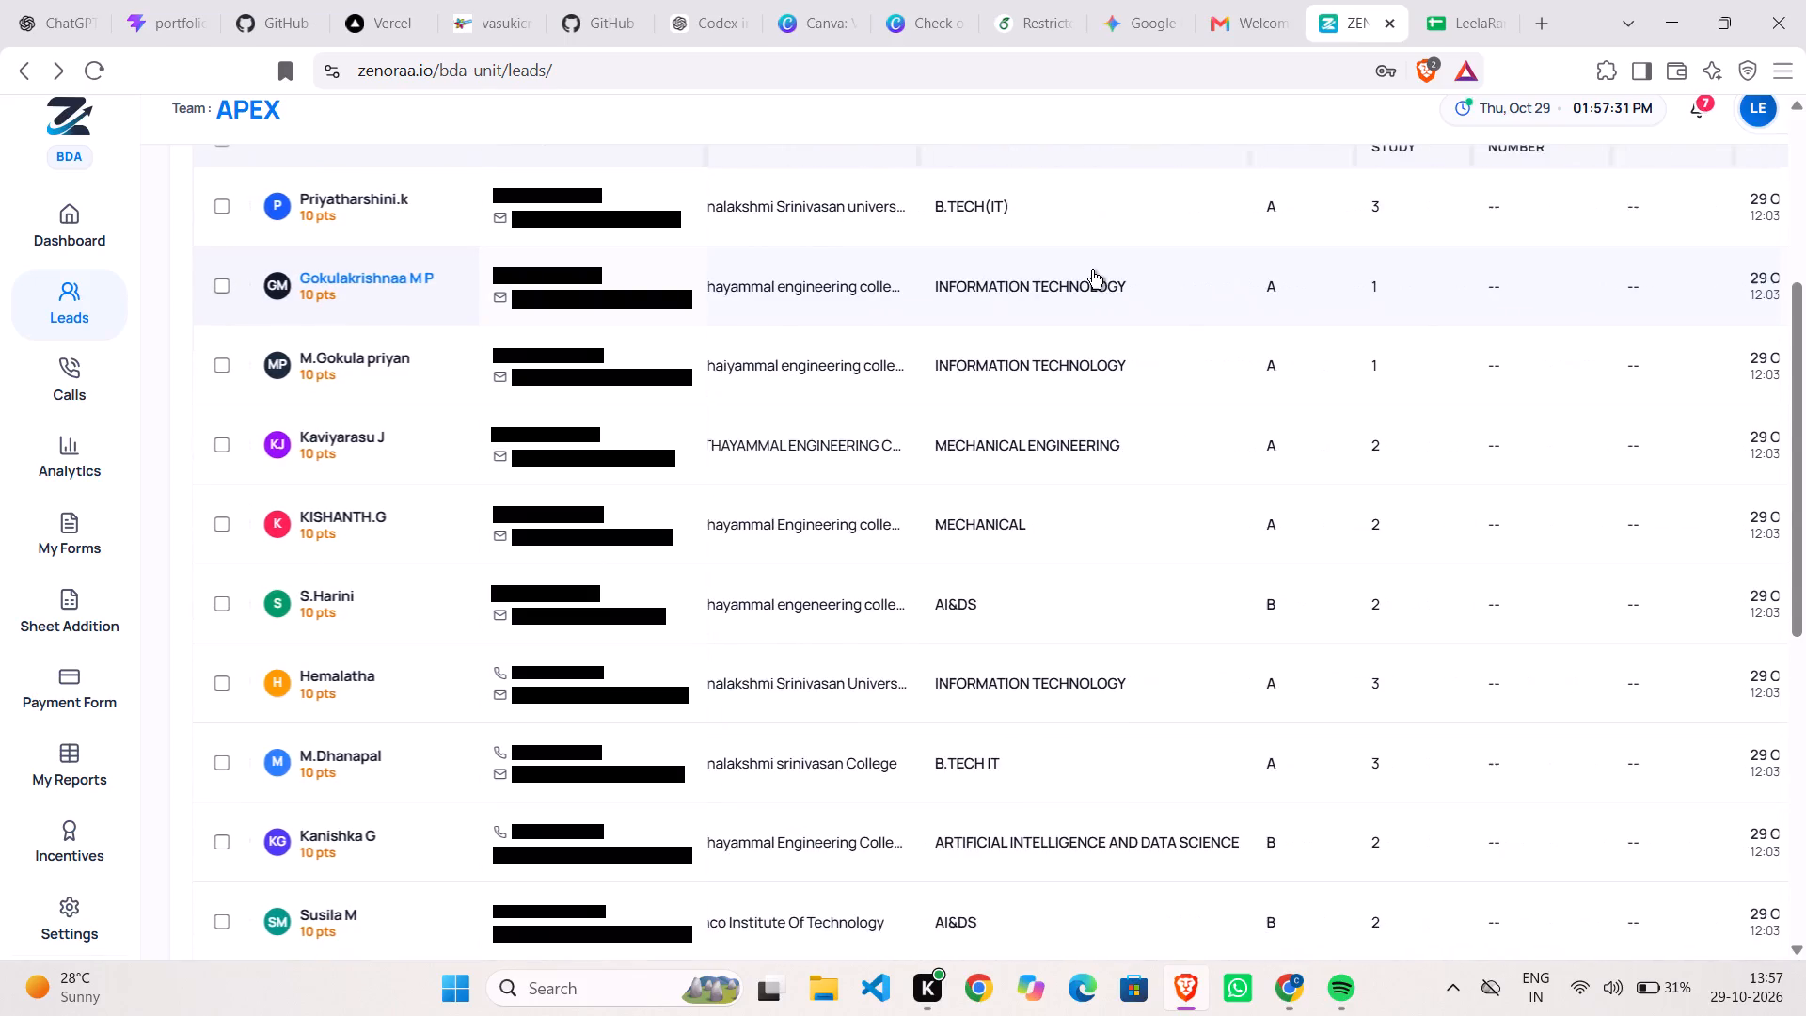
scroll(1092, 270, "left", 3)
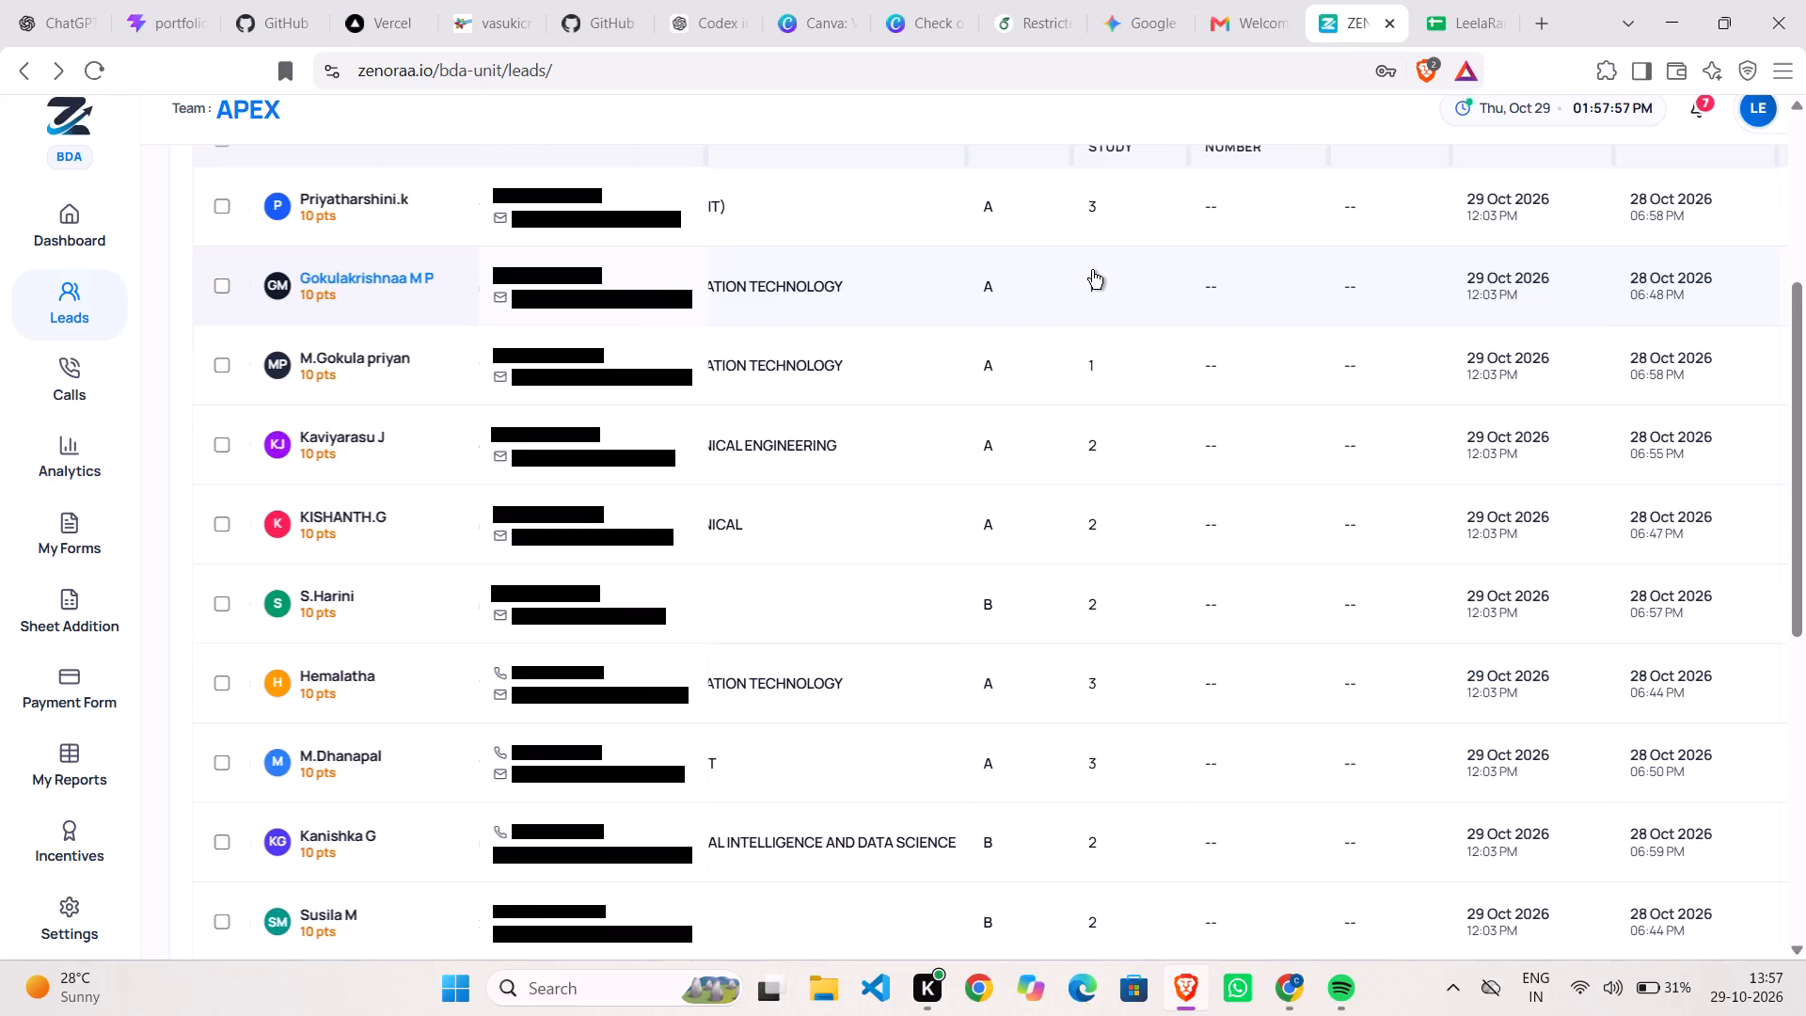
Examine the remaining new leads down to the end of the list for original owner, college, department, section and year of study.
scroll(1092, 270, "down", 5)
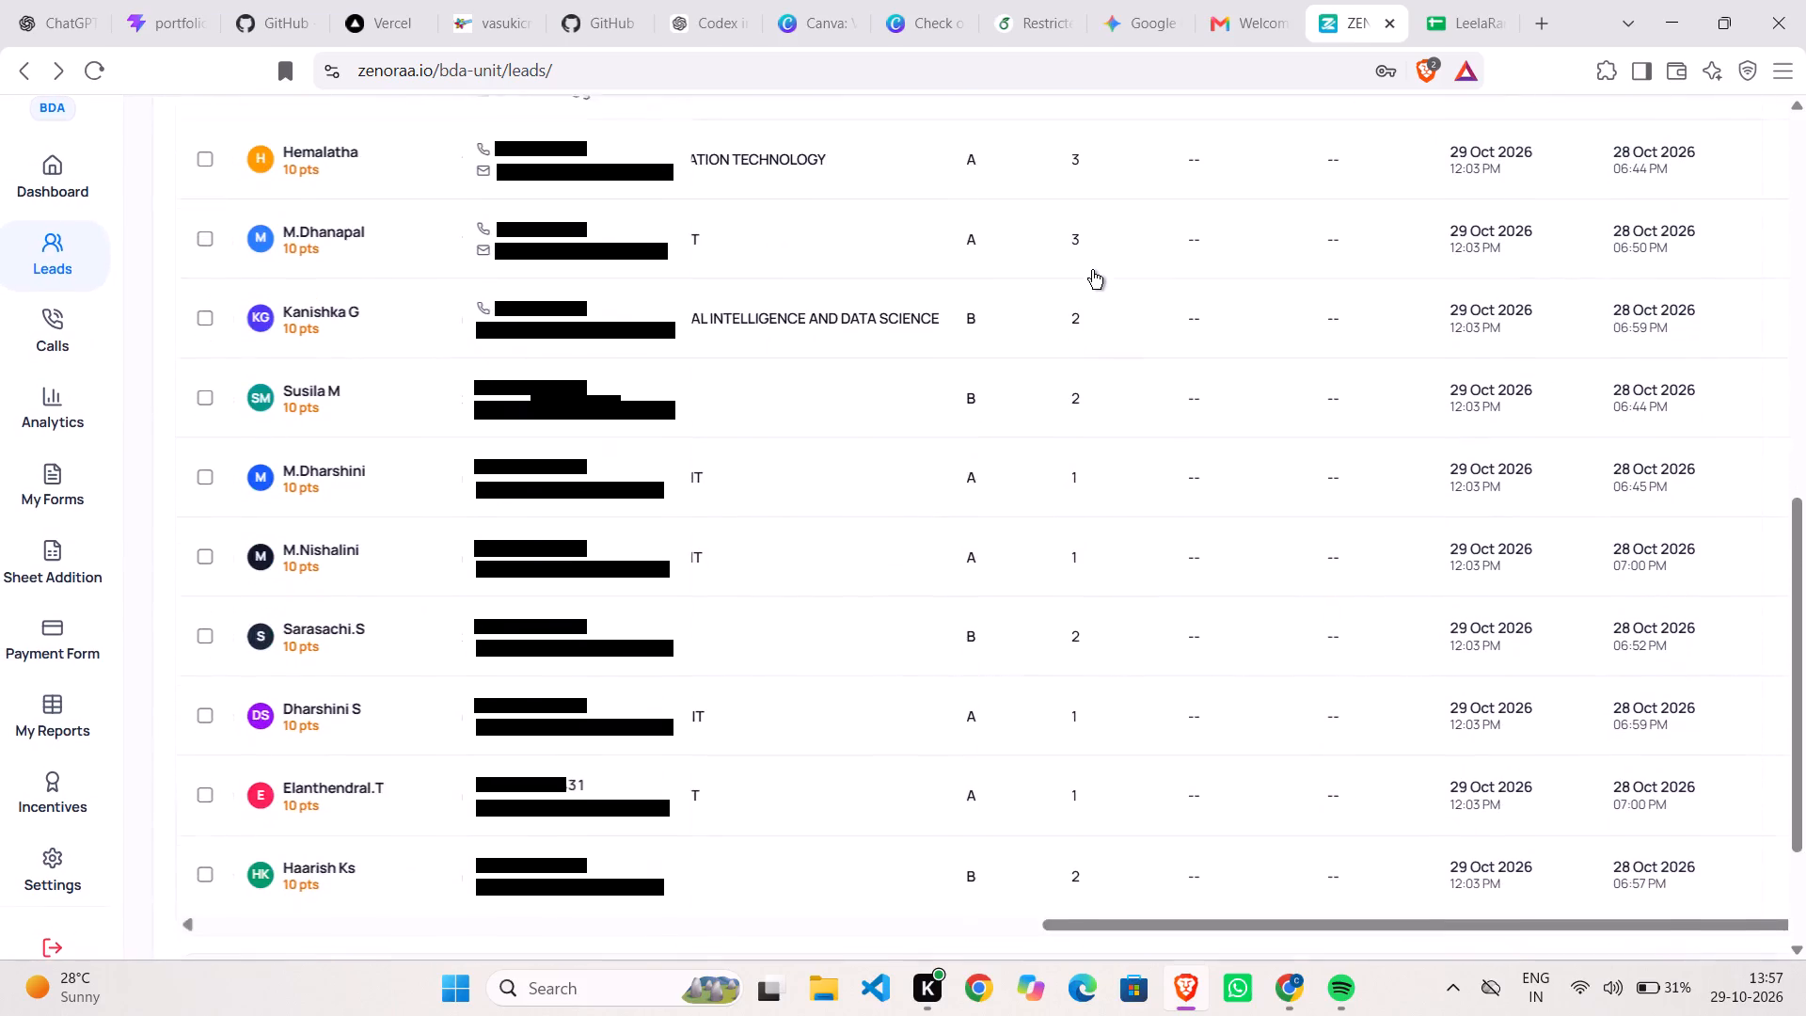
scroll(1092, 270, "down", 2)
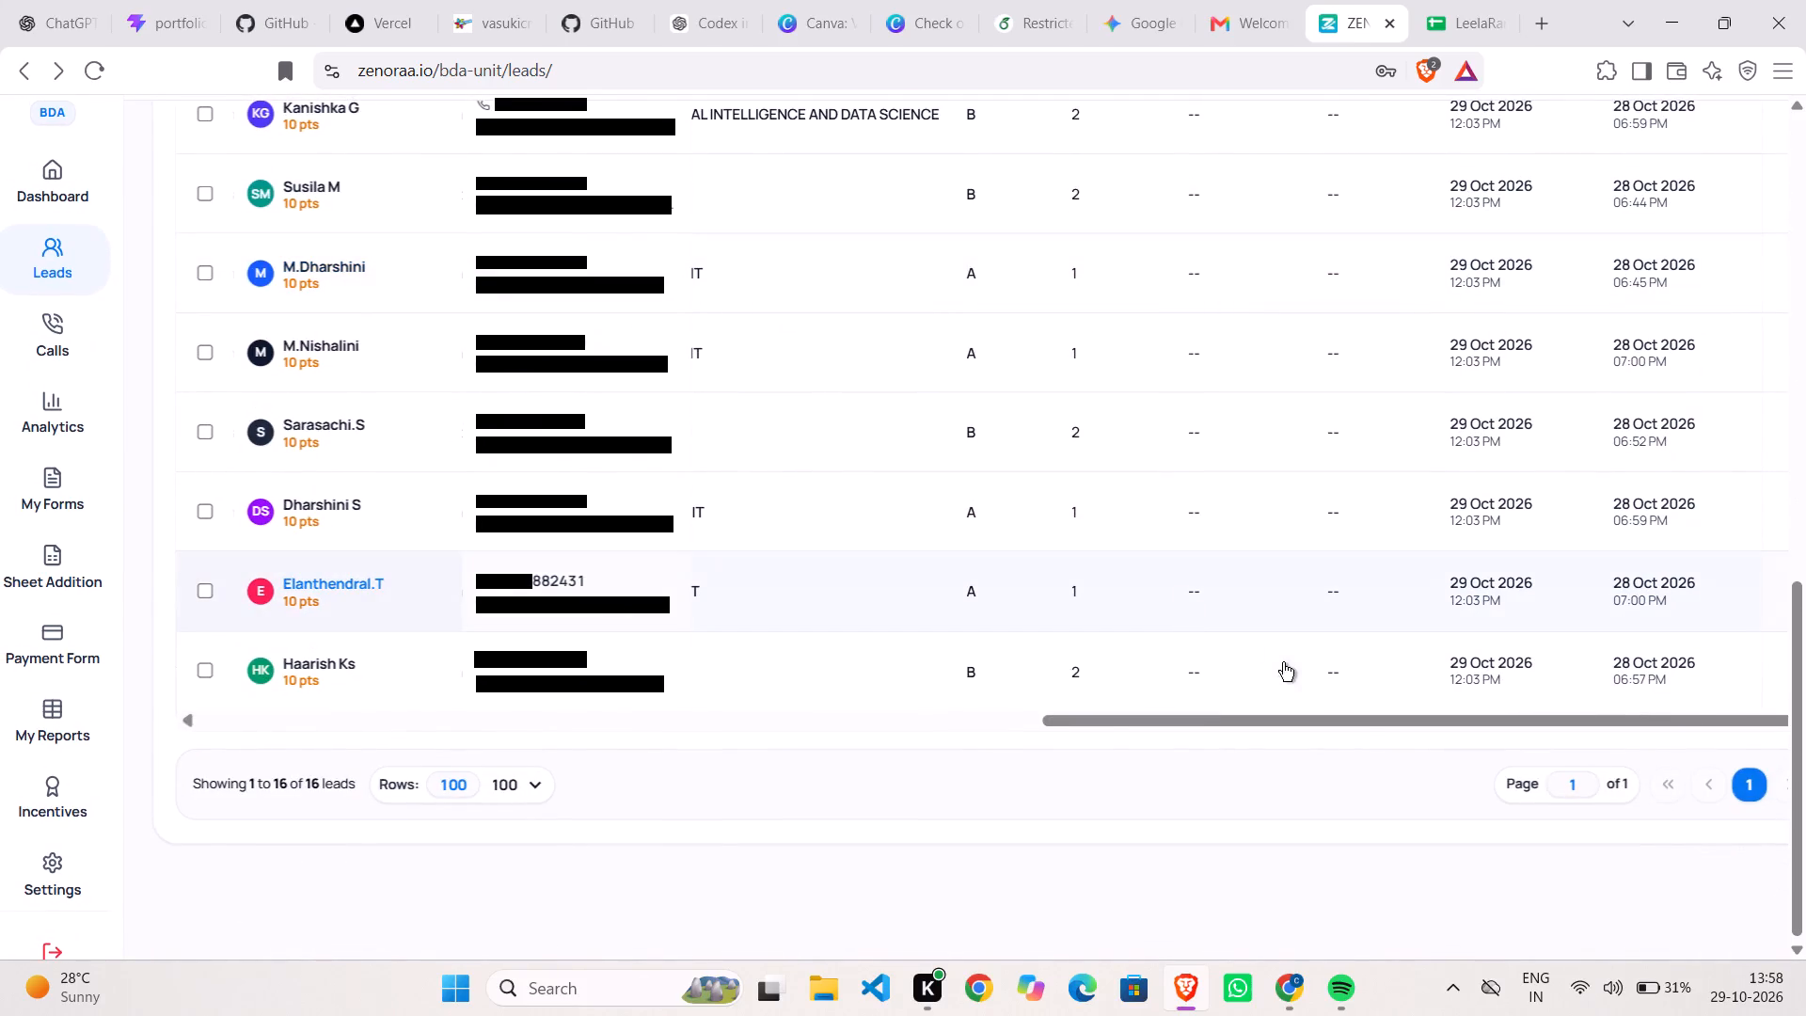
scroll(1298, 698, "right", 4)
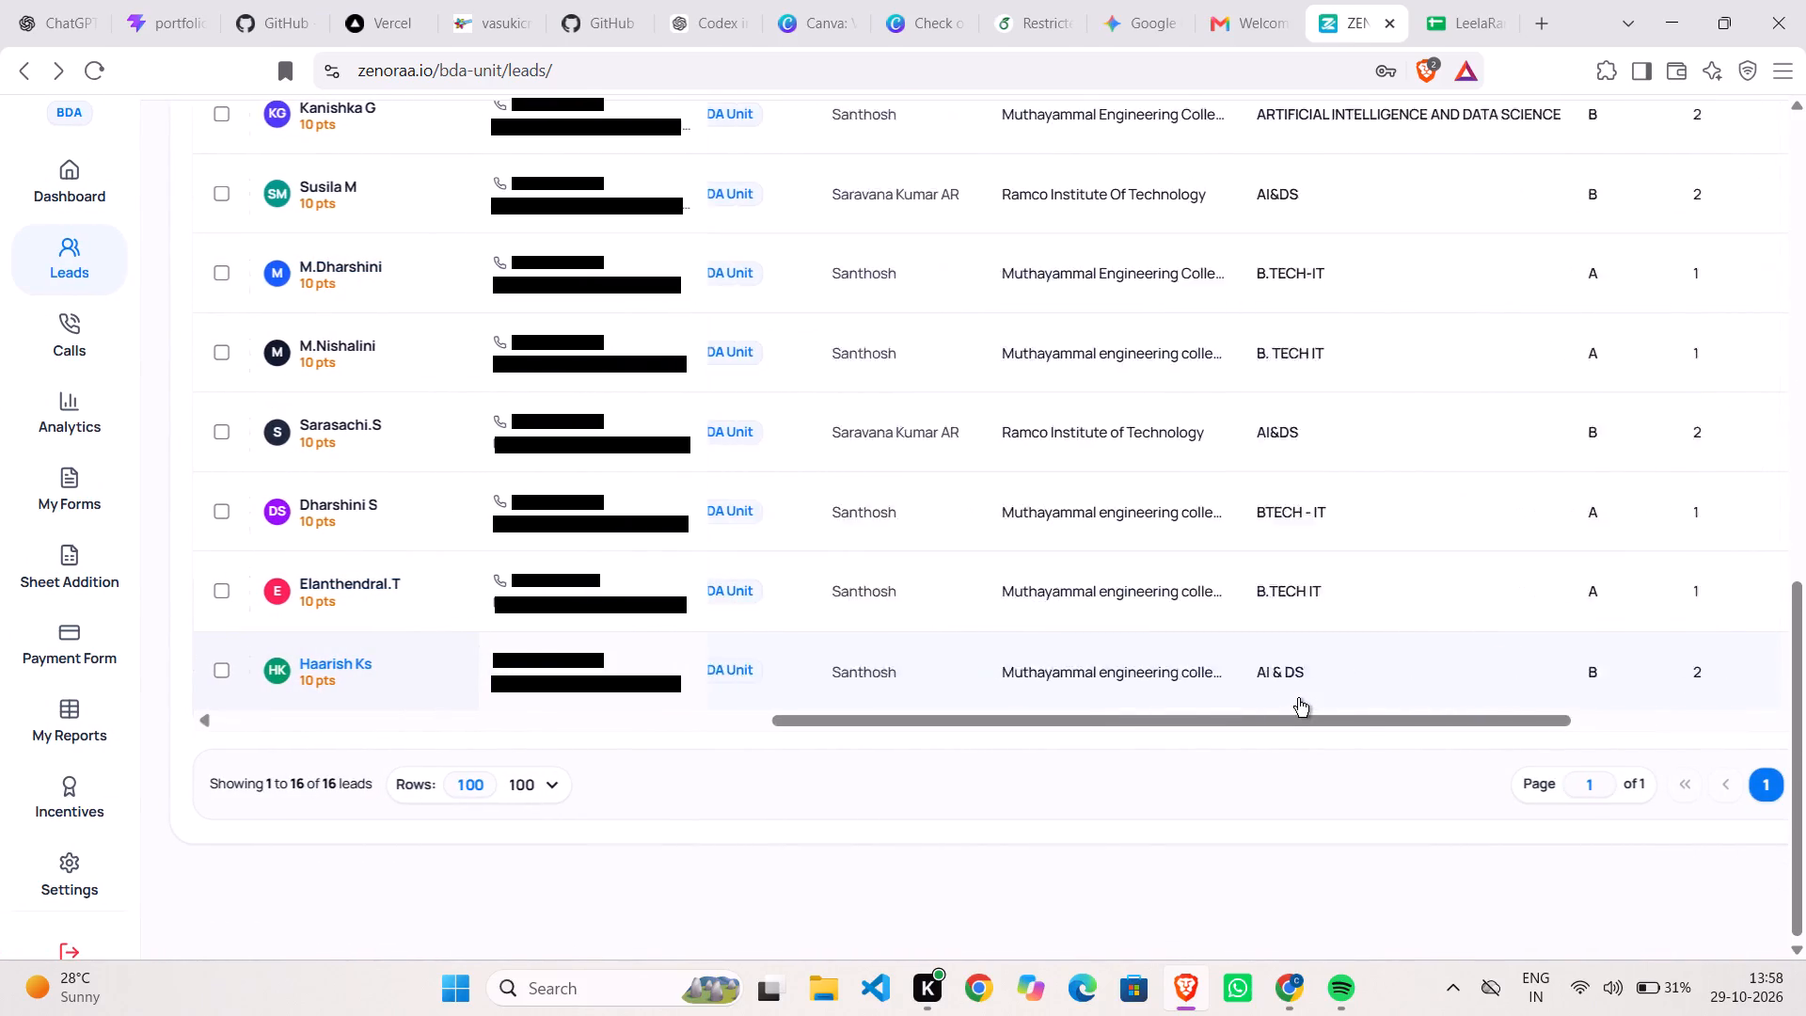
scroll(1298, 698, "right", 2)
scroll(1298, 698, "up", 3)
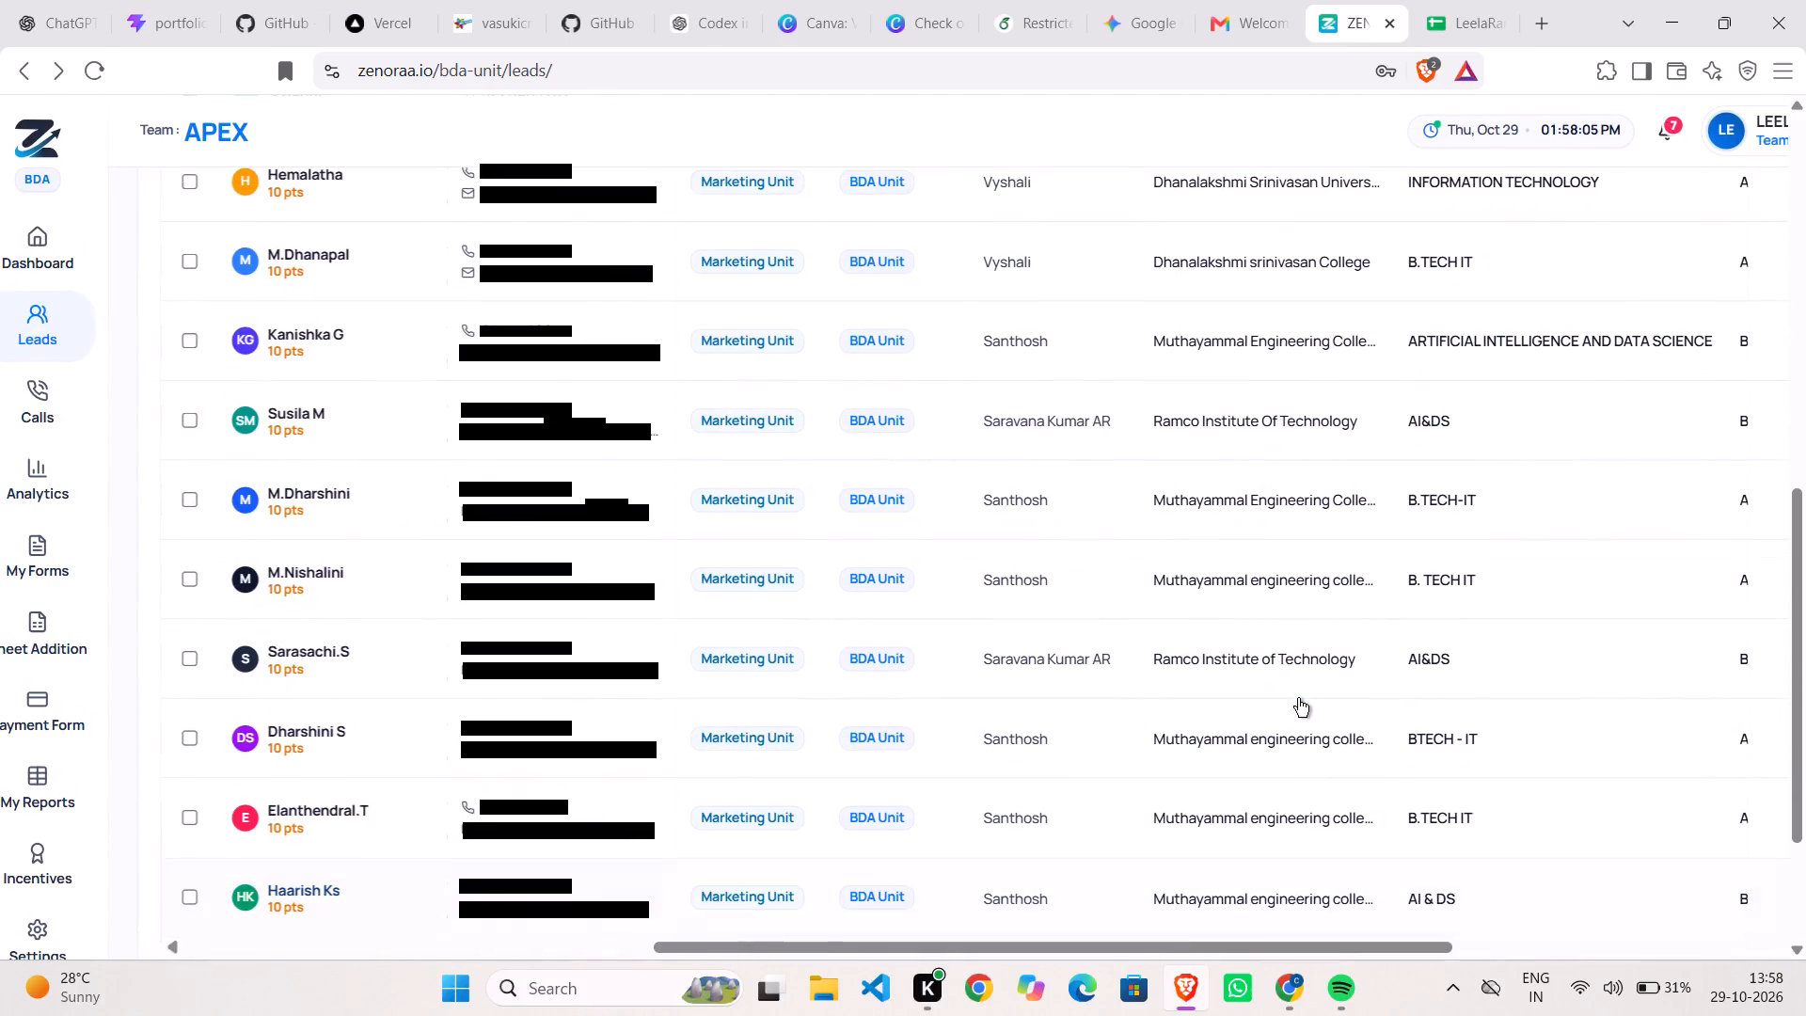
scroll(1286, 444, "up", 1)
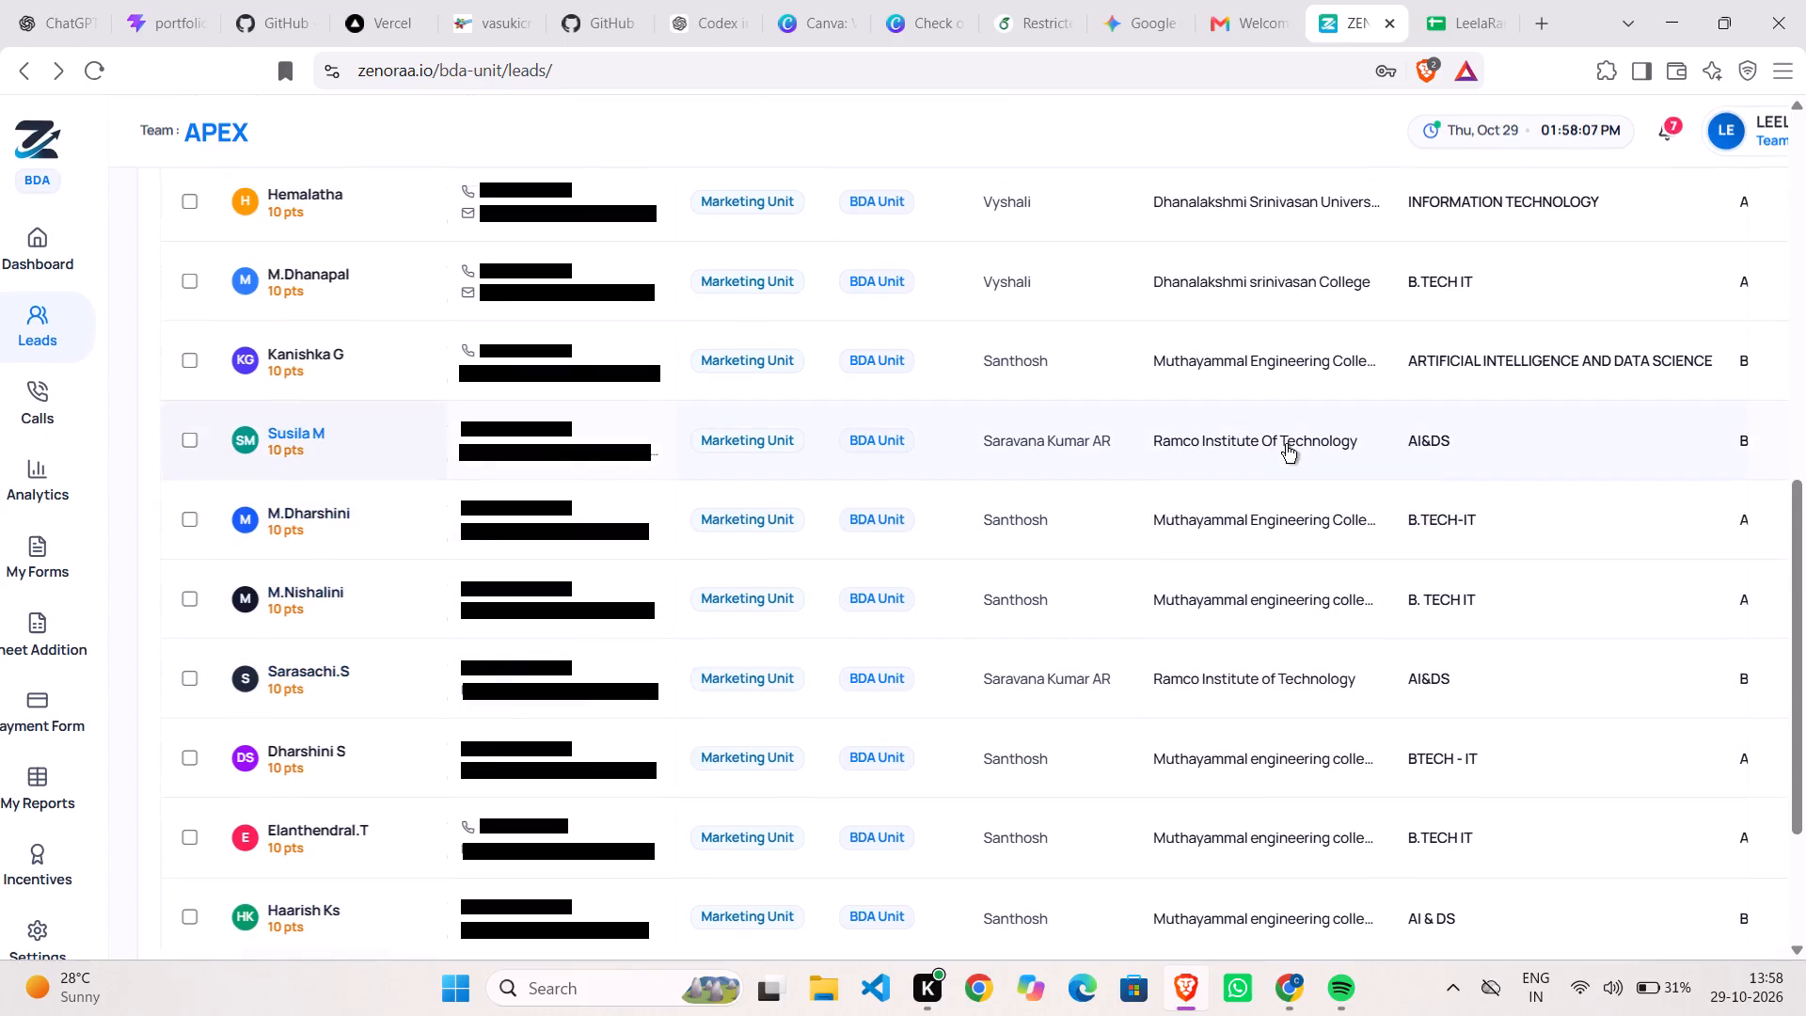
scroll(1286, 444, "up", 1)
scroll(1286, 444, "left", 1)
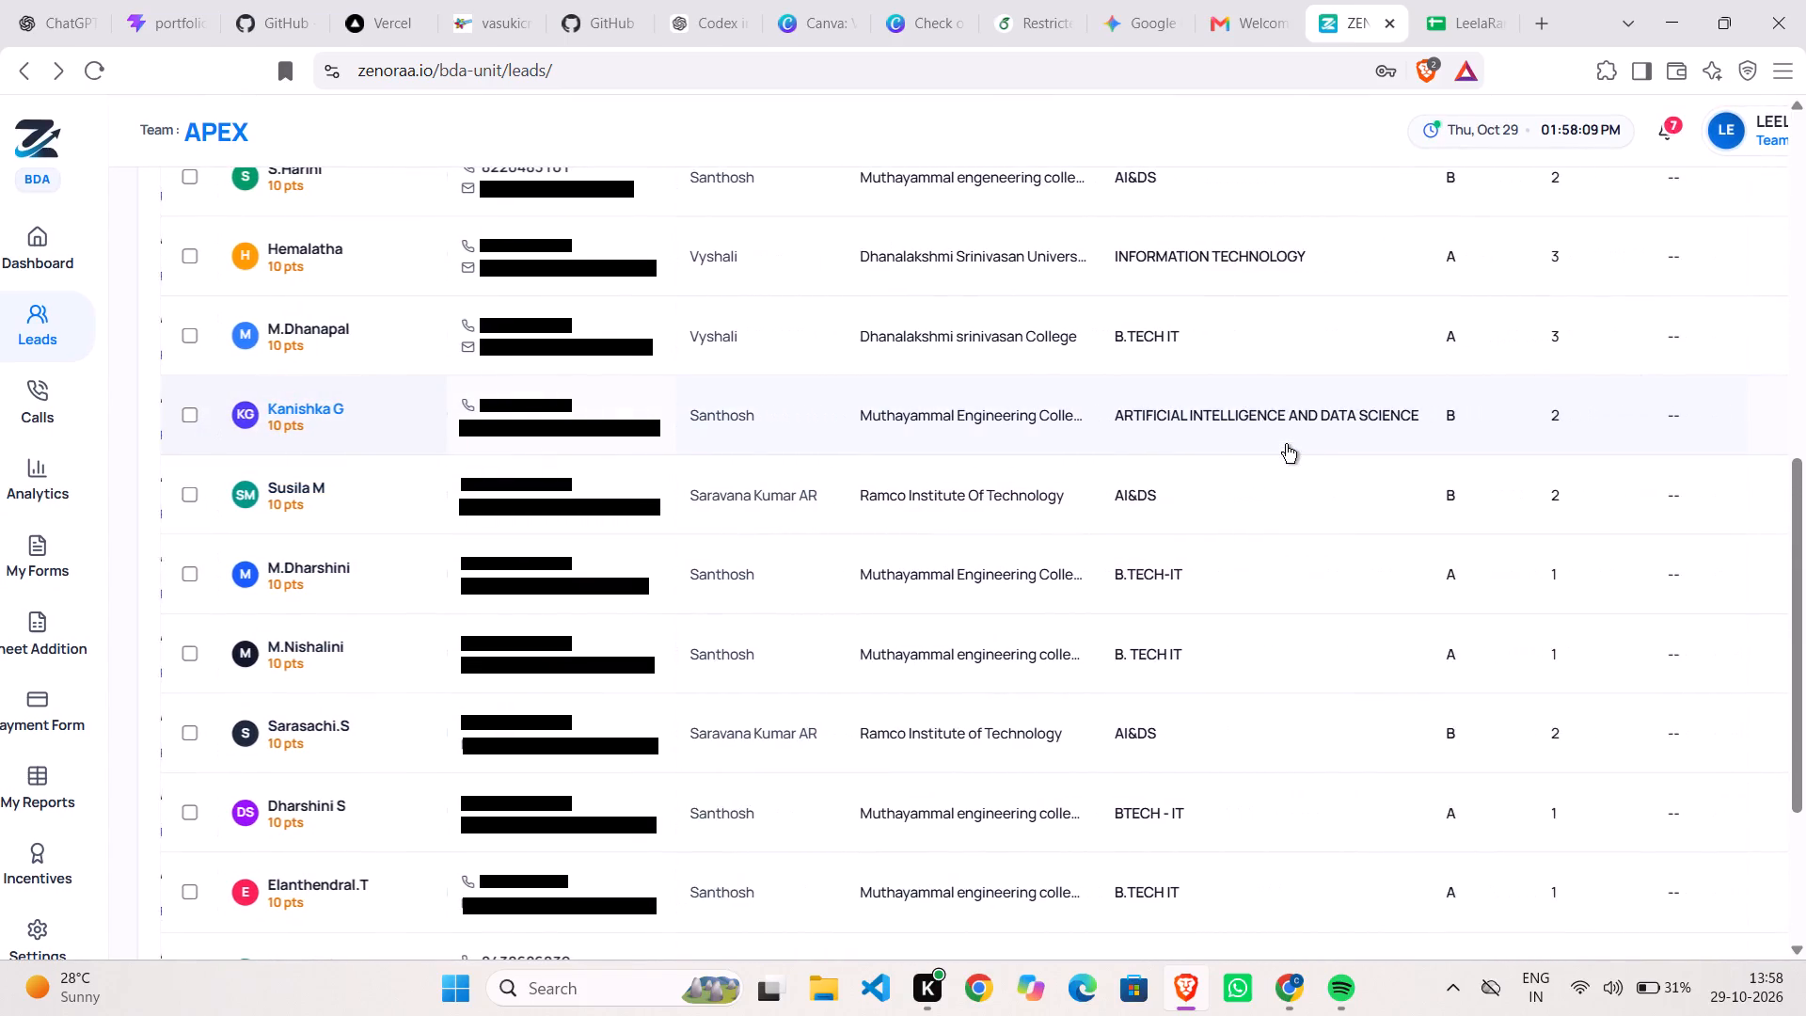
scroll(1286, 444, "left", 1)
scroll(1286, 444, "up", 3)
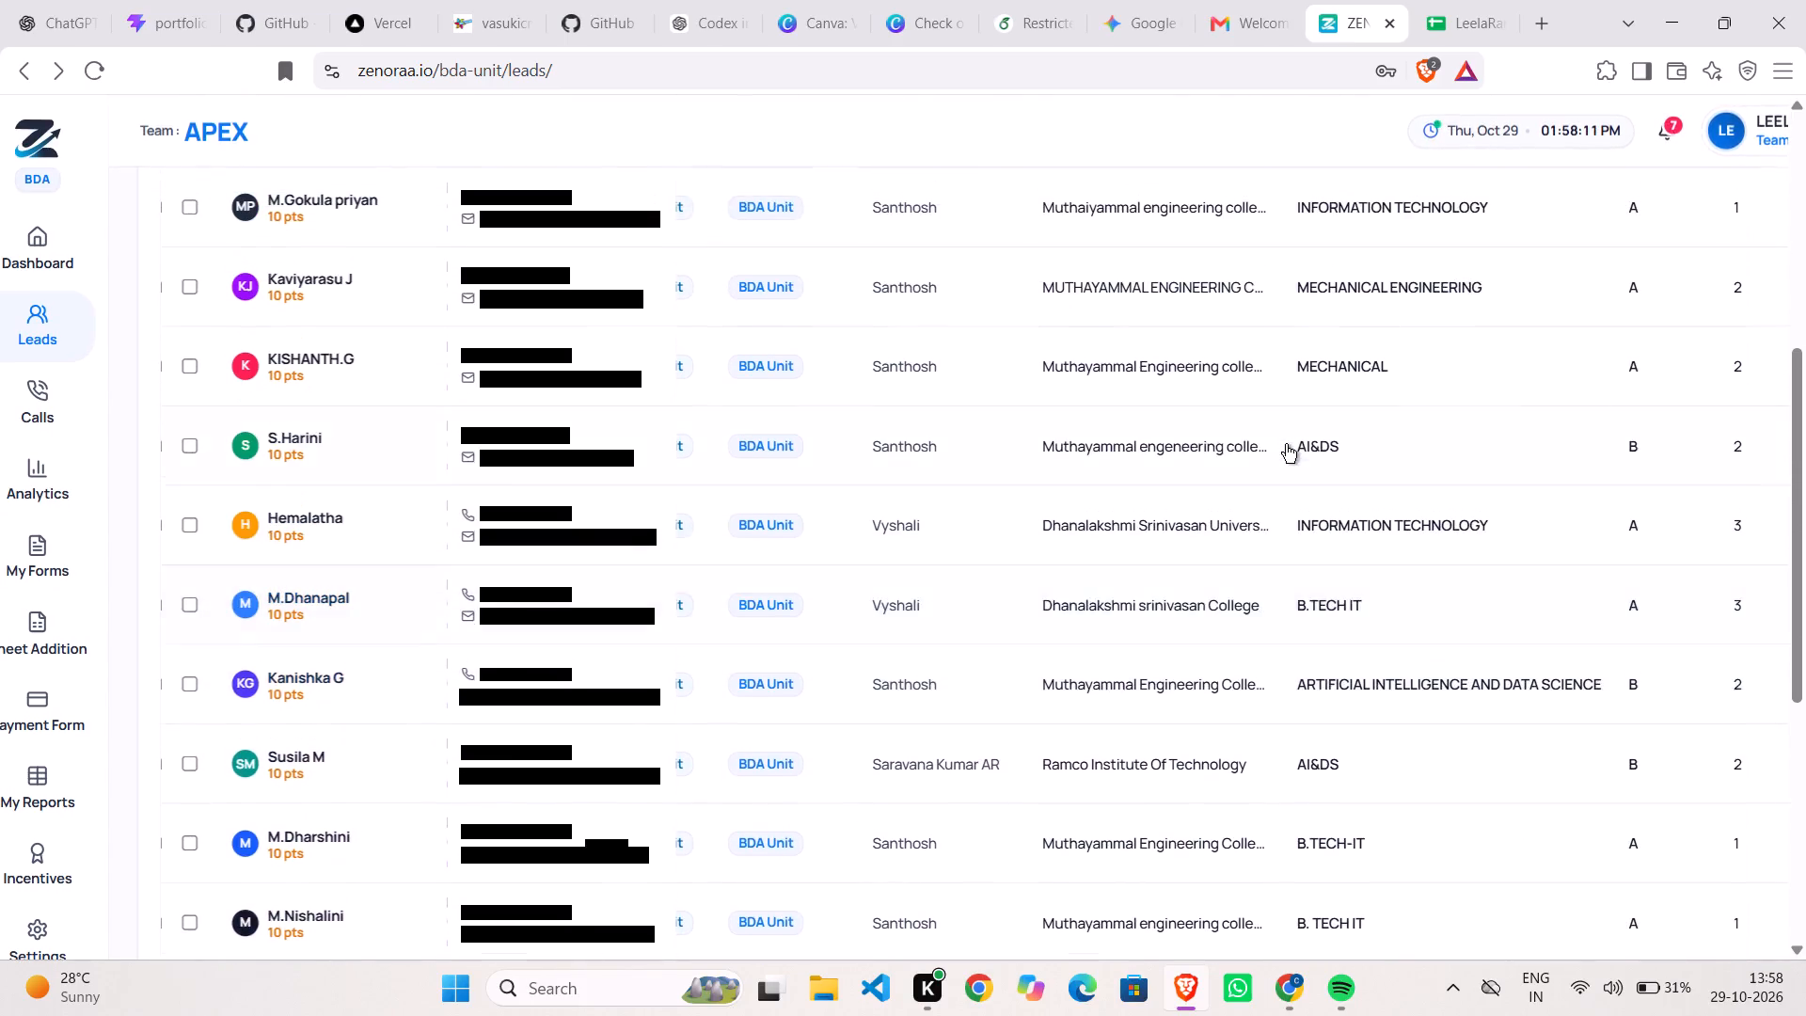
scroll(1286, 444, "up", 1)
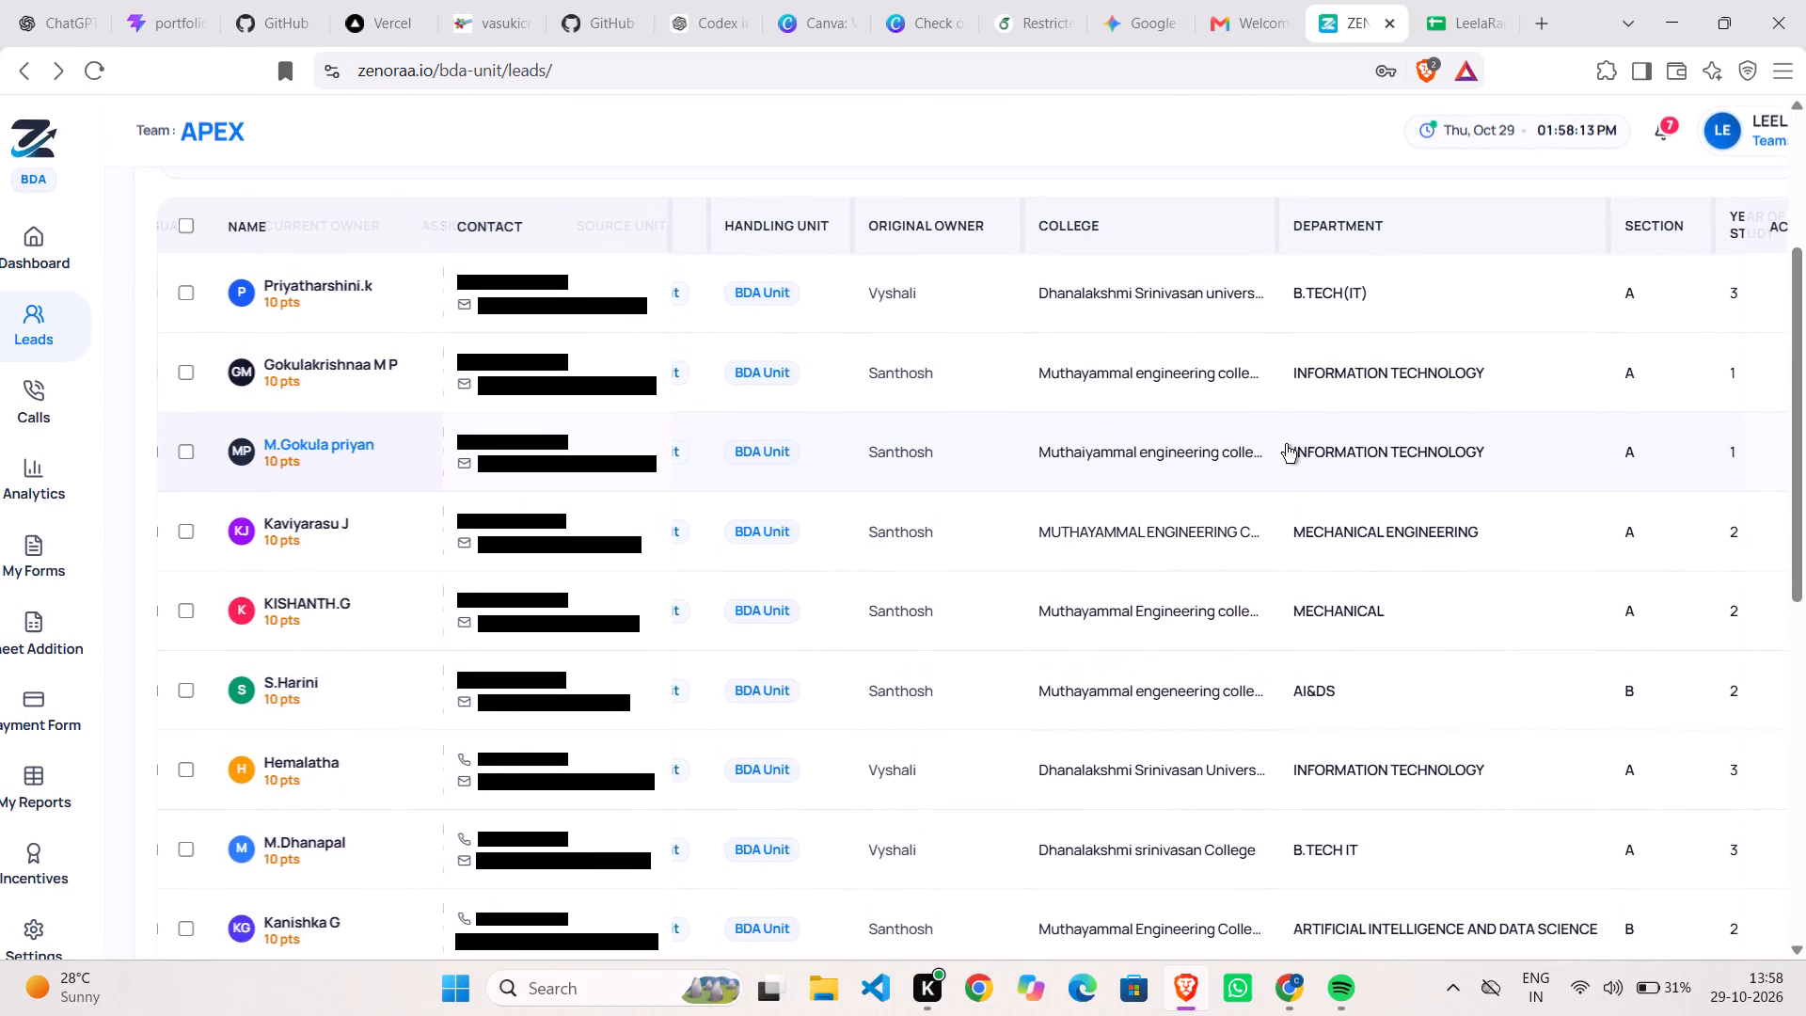
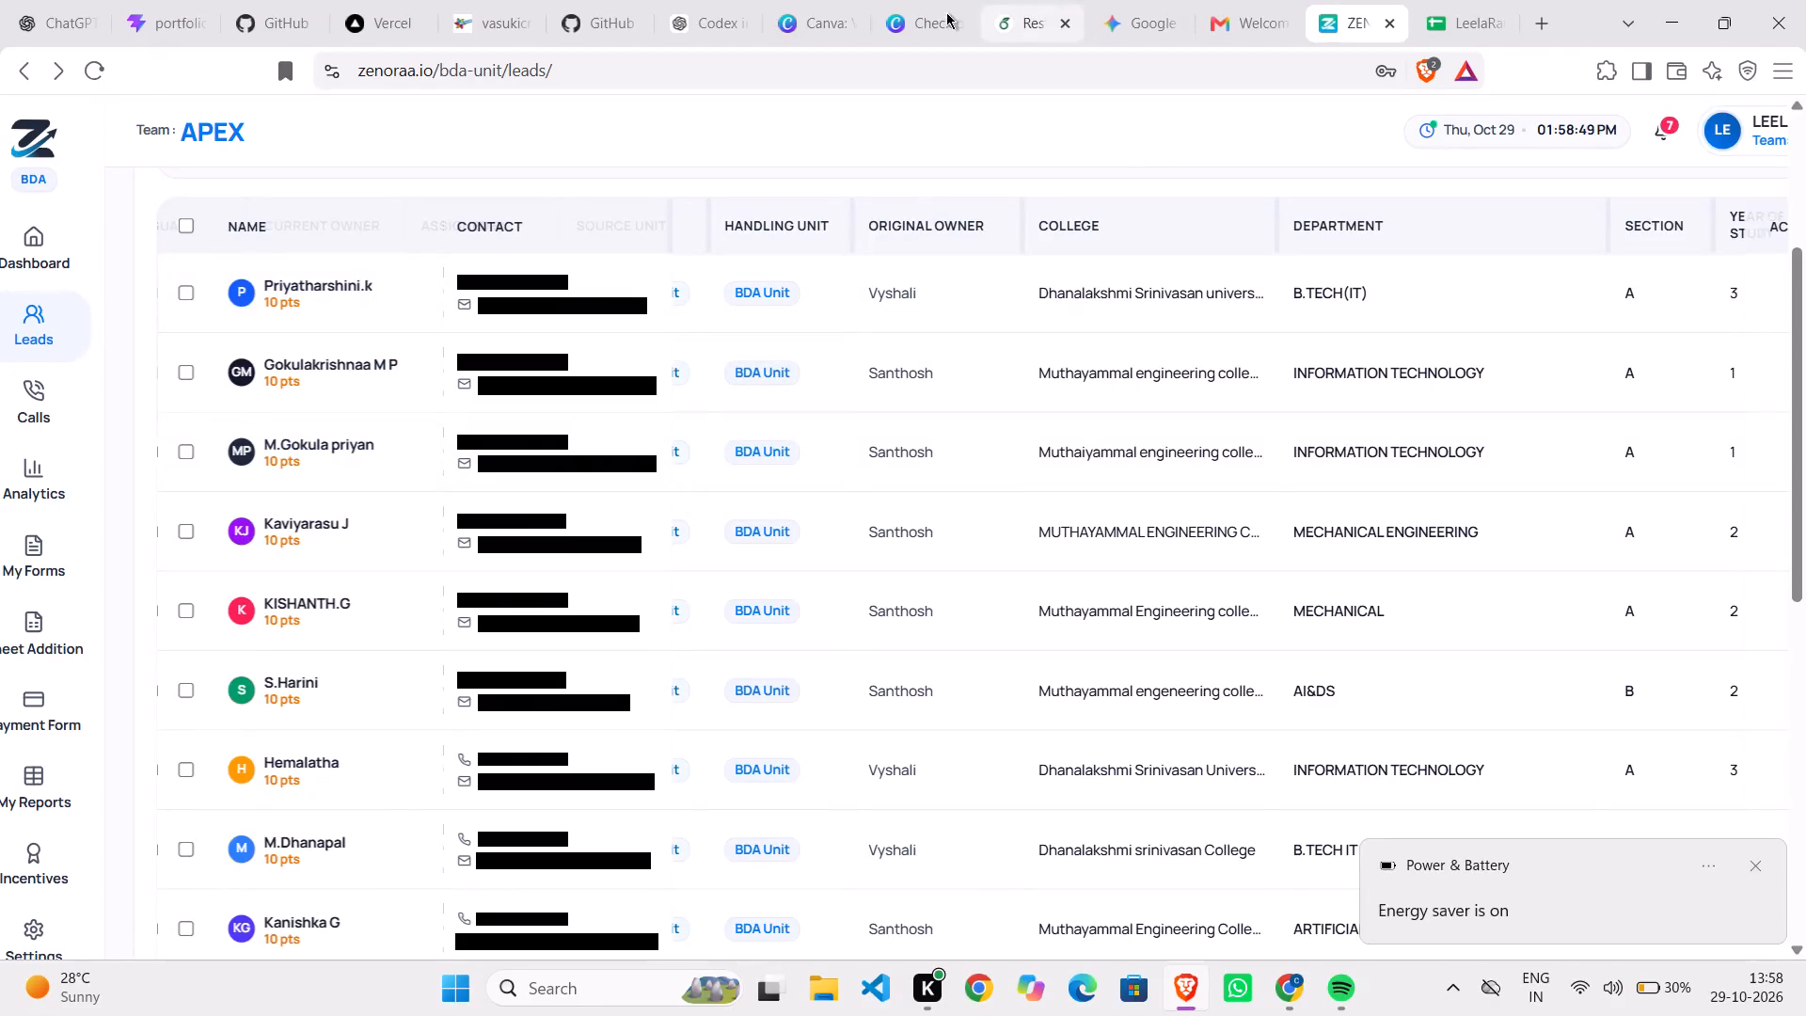
Close the extra browser tabs, including both Canva pages, Codex, the Google page and the second GitHub page, keeping the Zenoraa leads page open.
left_click(953, 17)
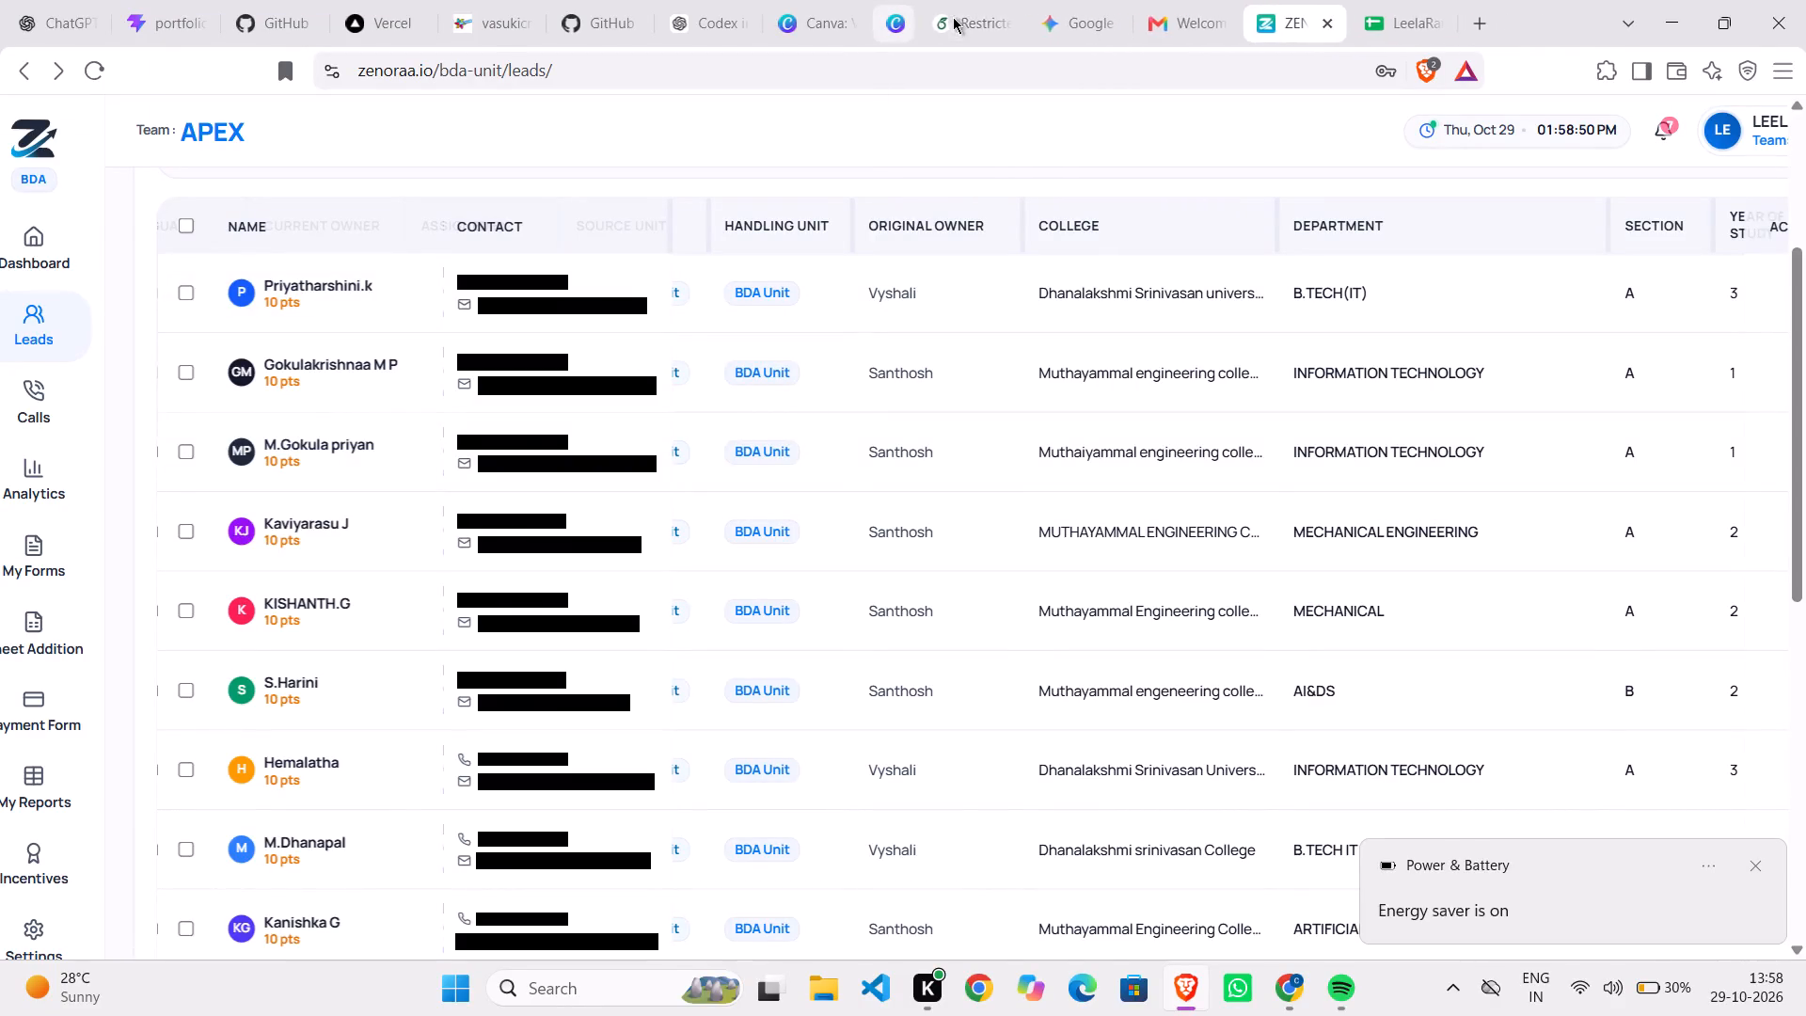
left_click(849, 26)
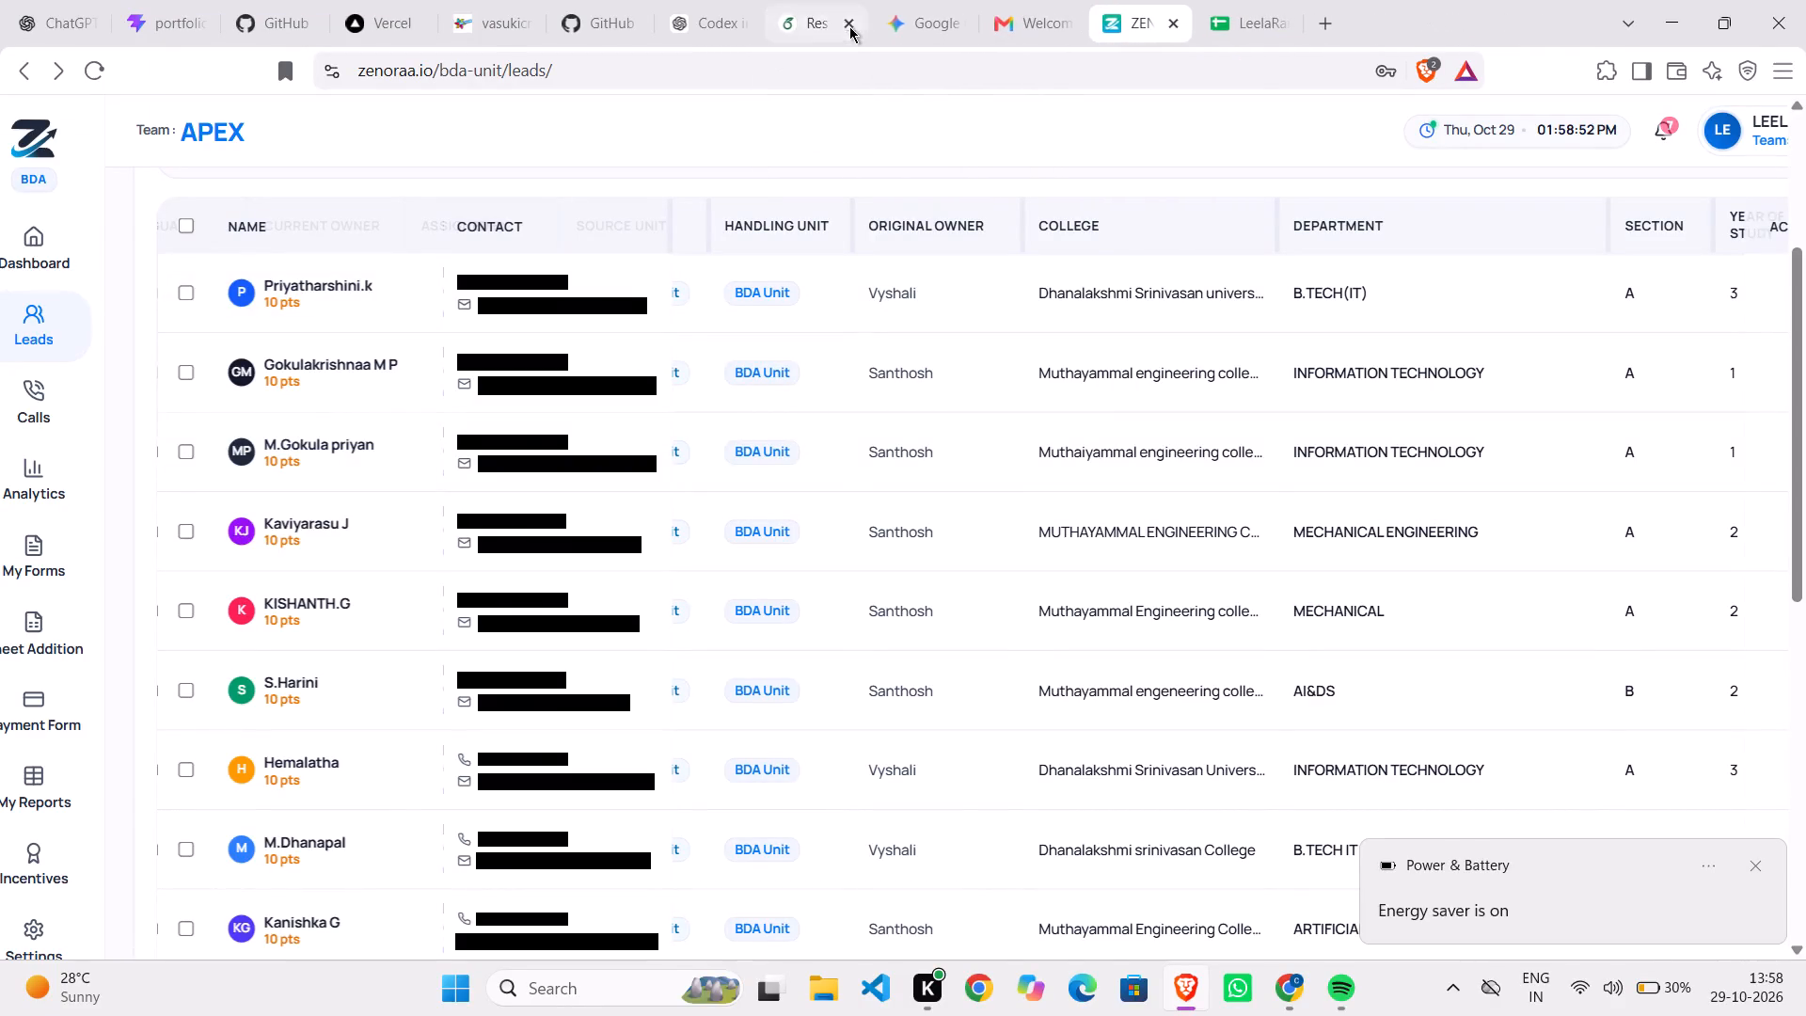
left_click(734, 20)
left_click(519, 20)
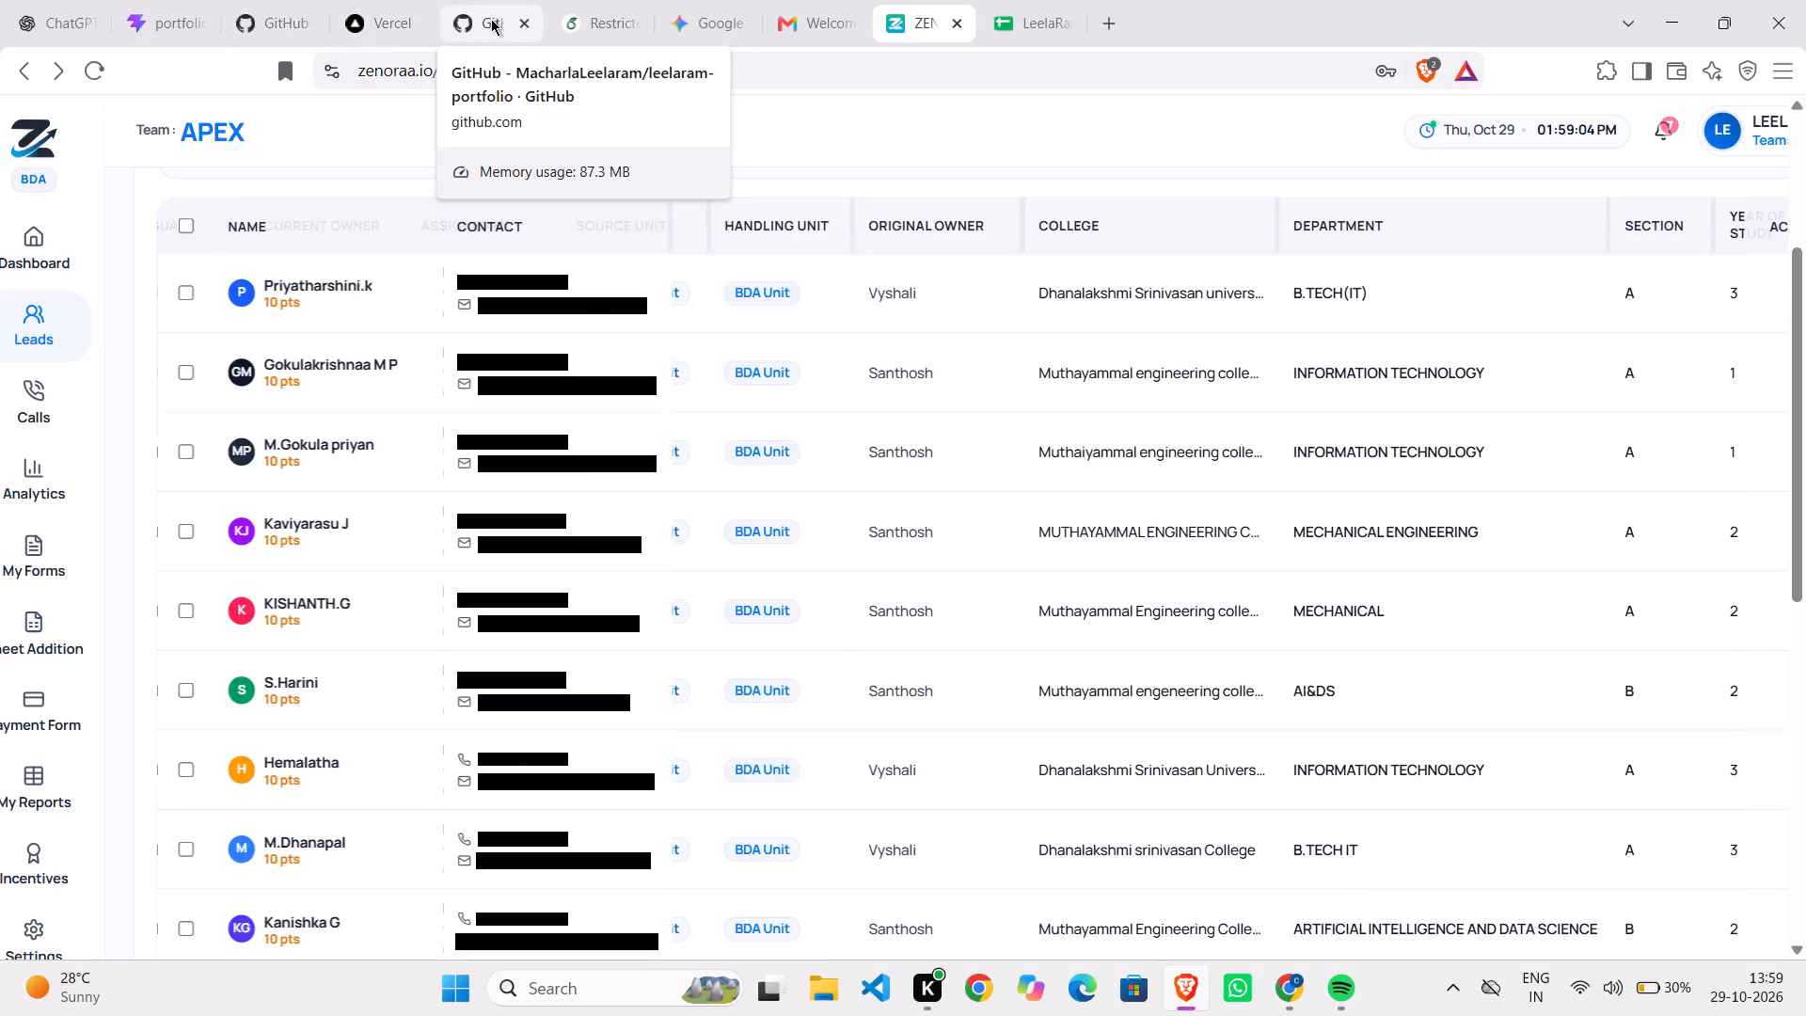
Close the GitHub portfolio repository tab beside Vercel and the remaining Google tab, keeping the Zenoraa leads page open.
left_click(519, 15)
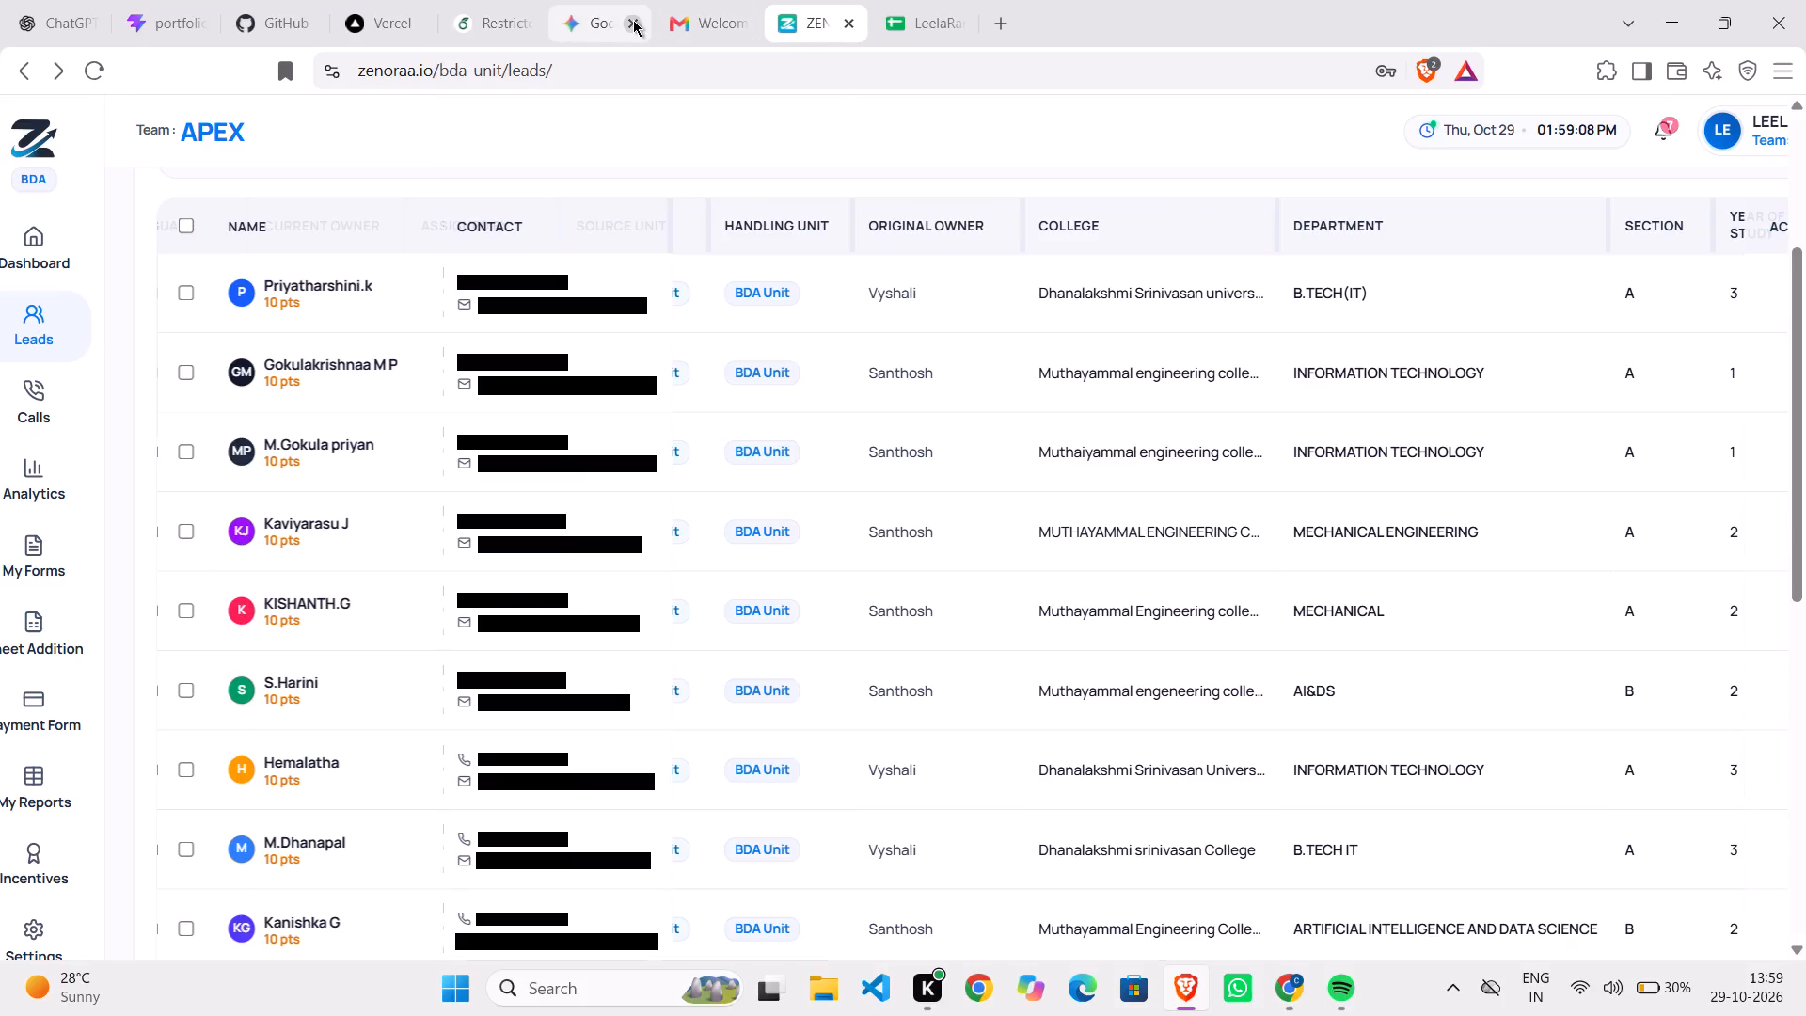
left_click(633, 20)
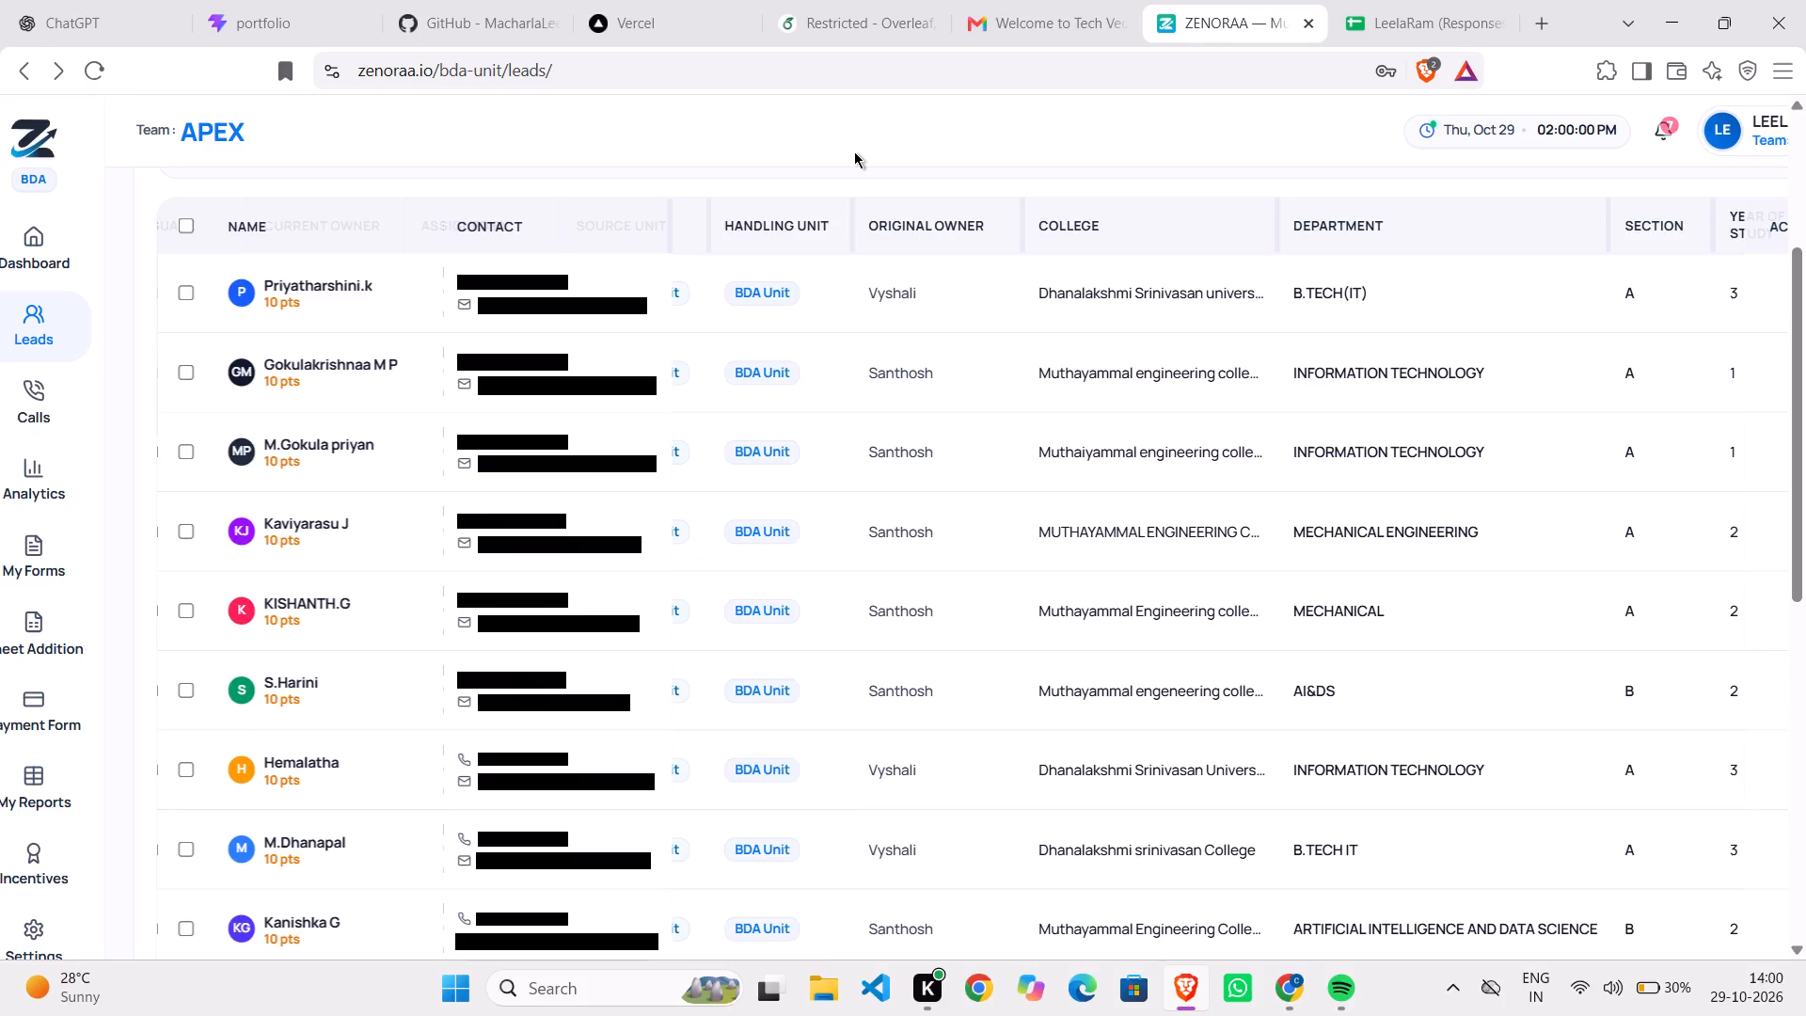
Close the whole browser window.
left_click(1798, 2)
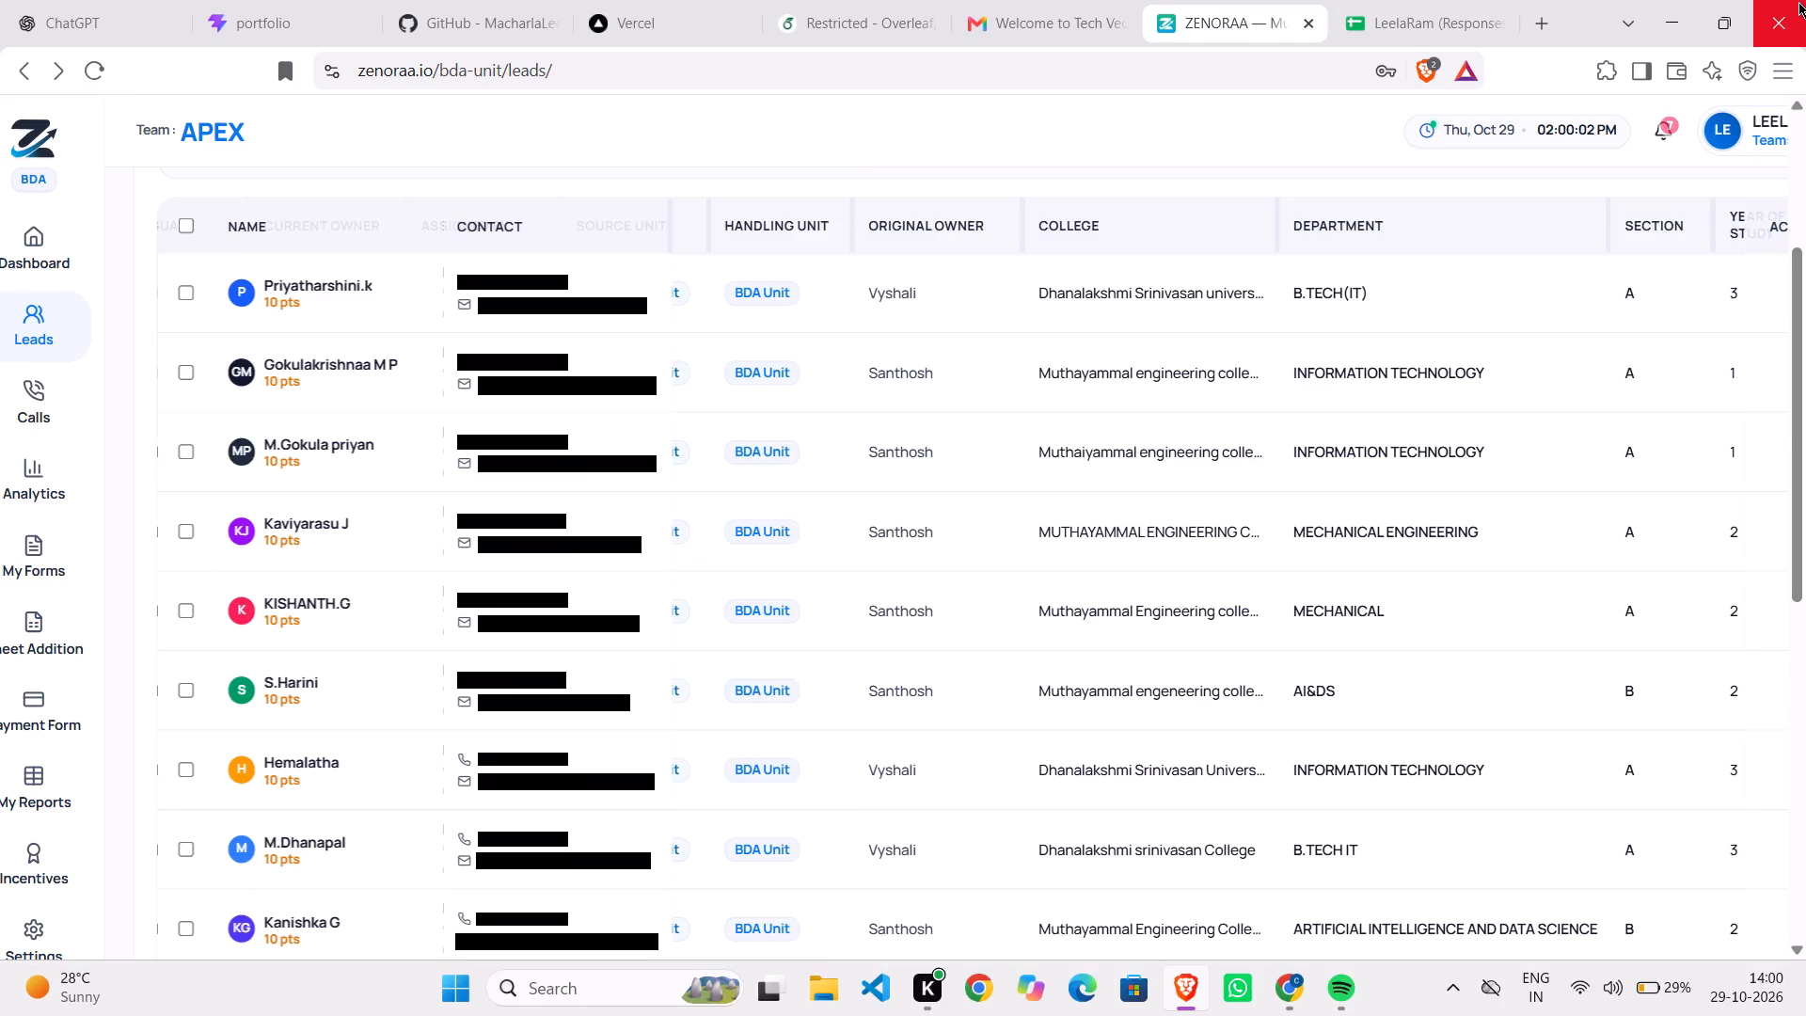
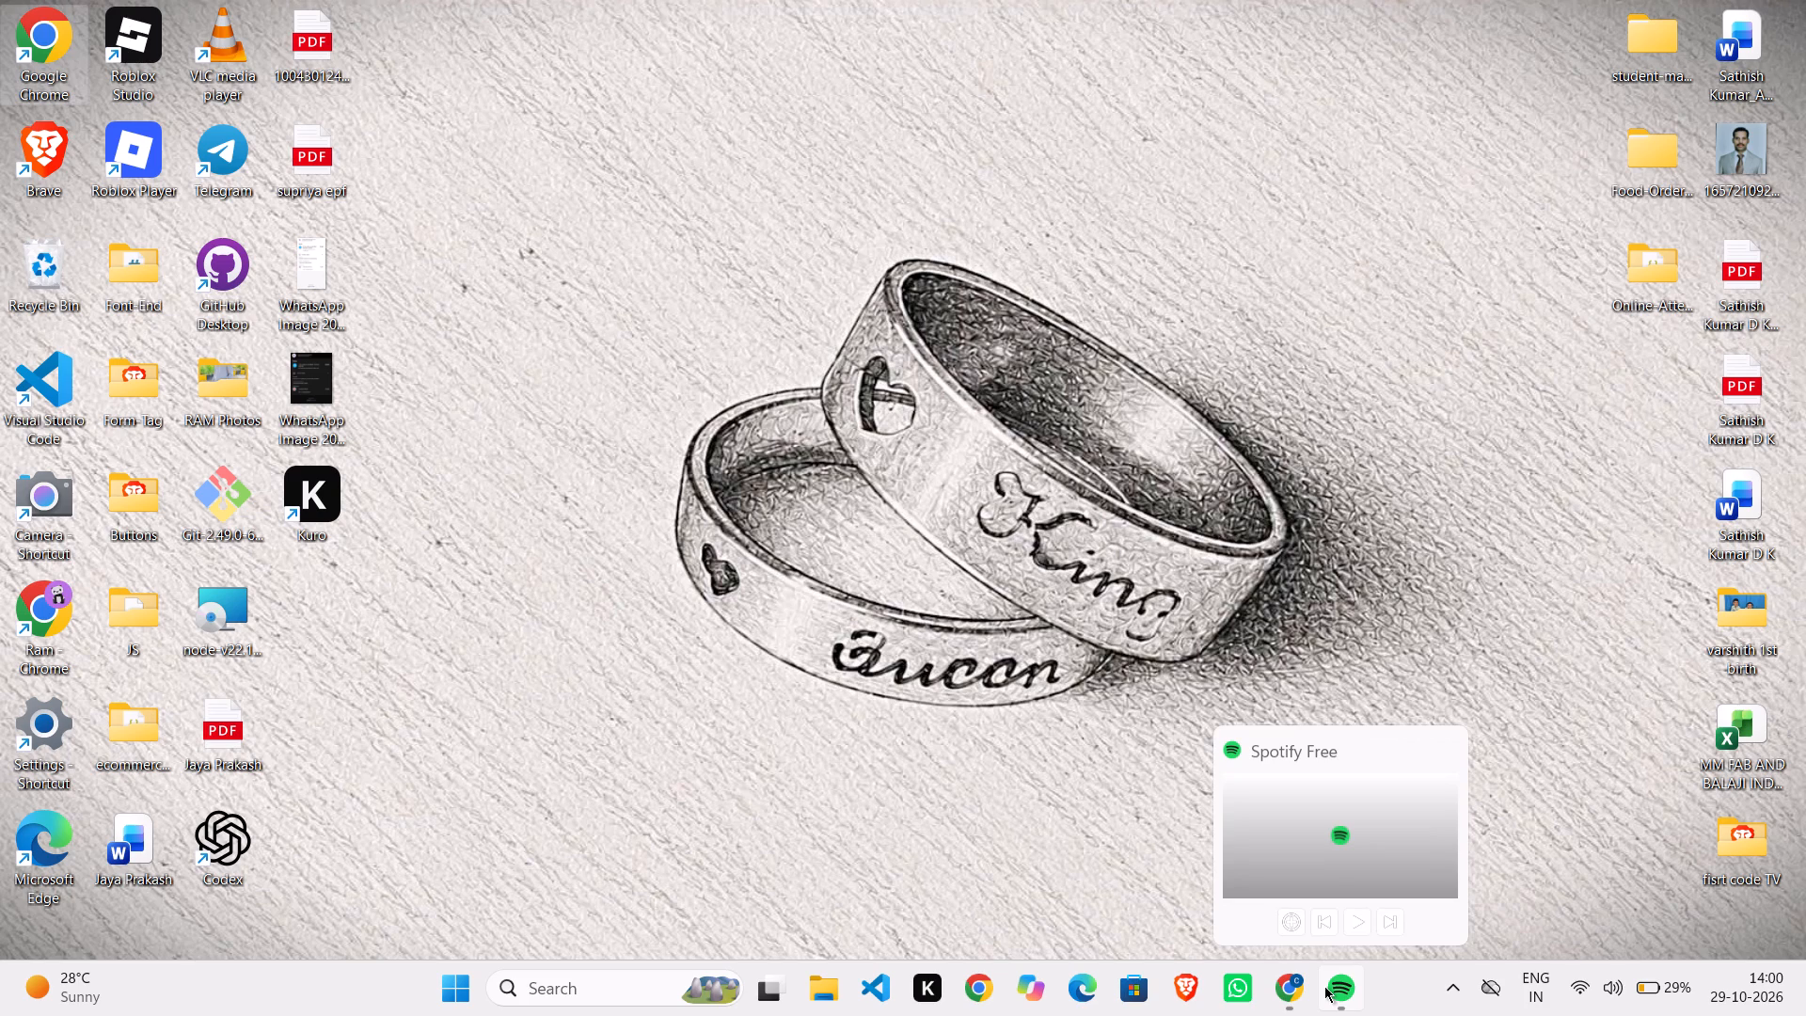
Close the Spotify window from the desktop.
left_click(1446, 742)
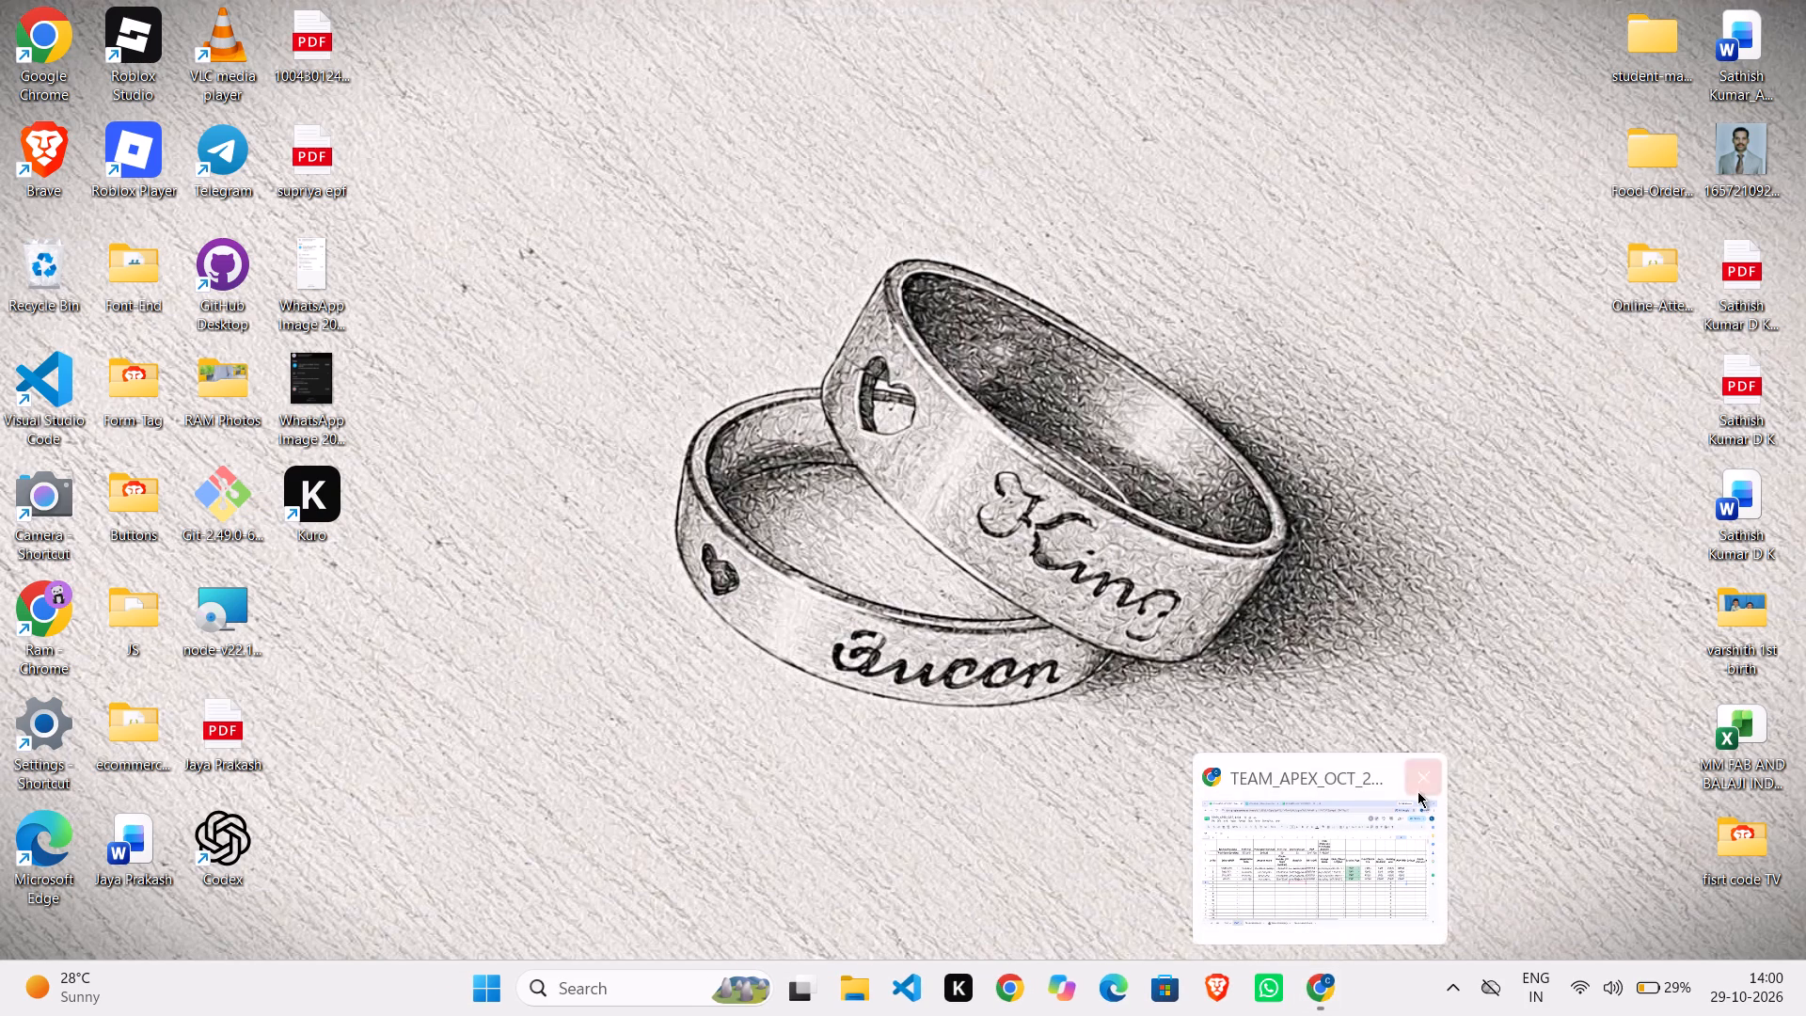
Put the computer into Sleep mode through the Shut Down Windows dialog.
left_click(1130, 501)
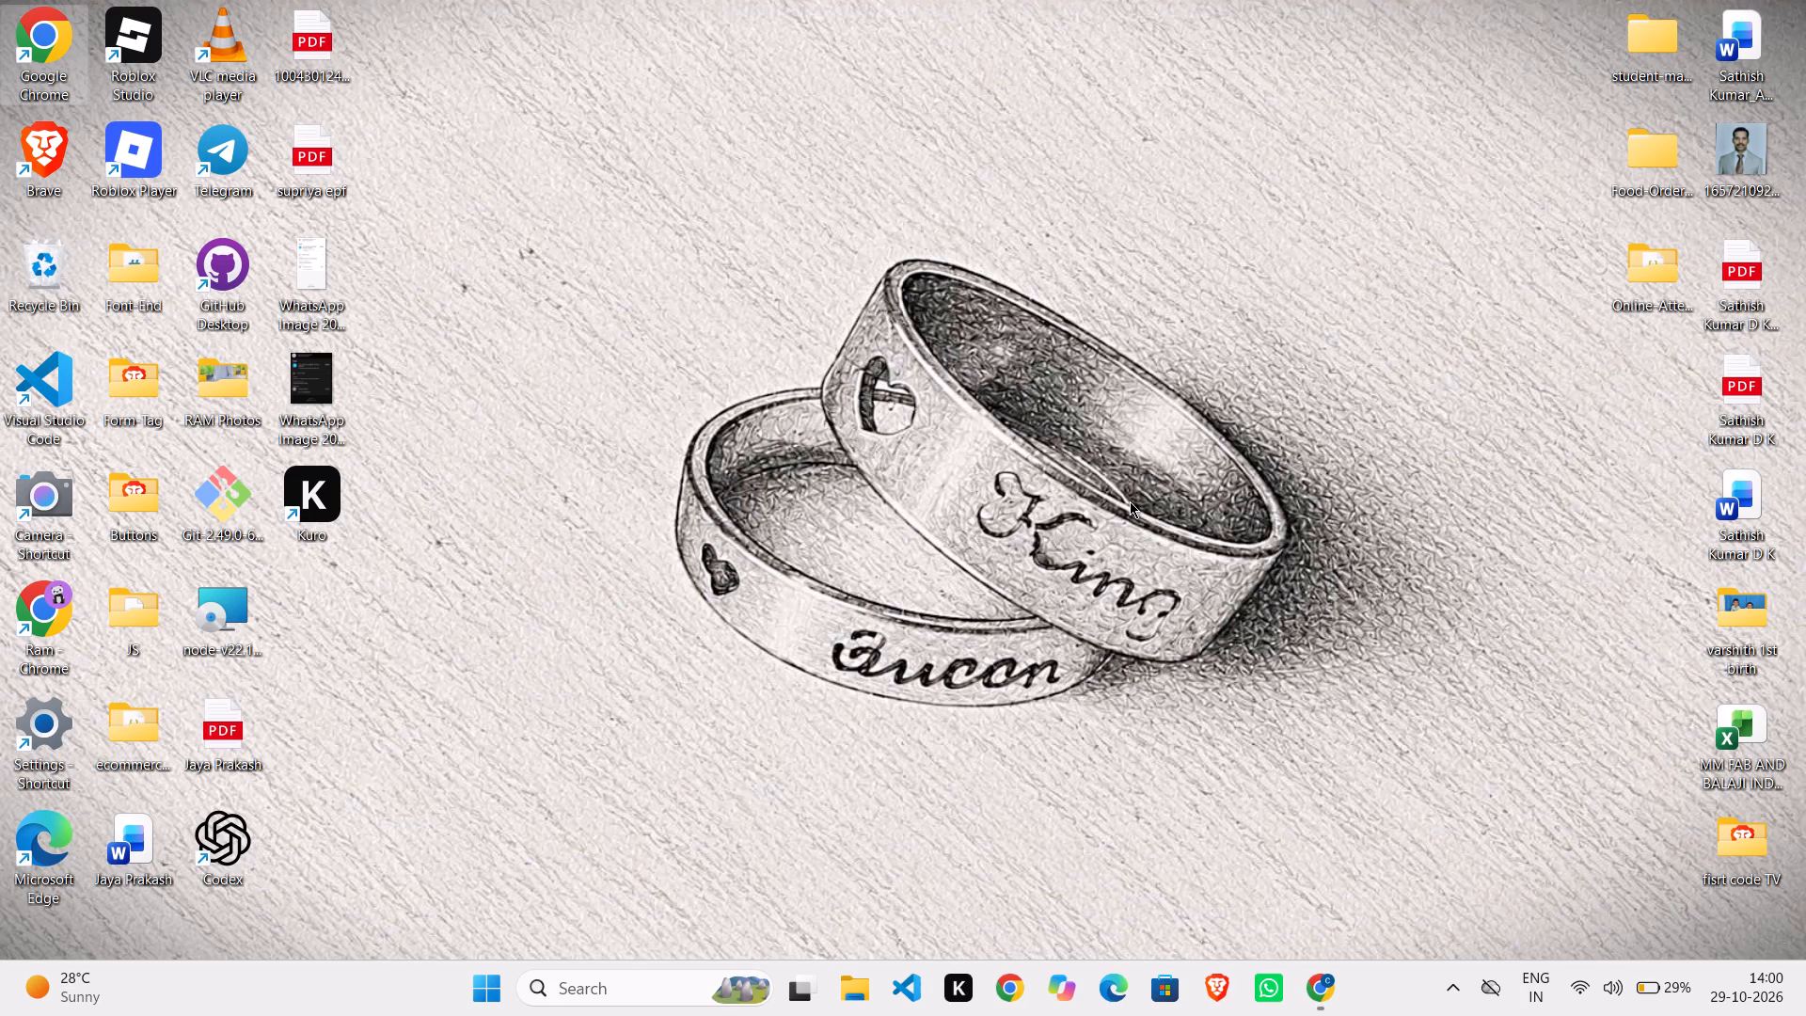
key("alt+F4")
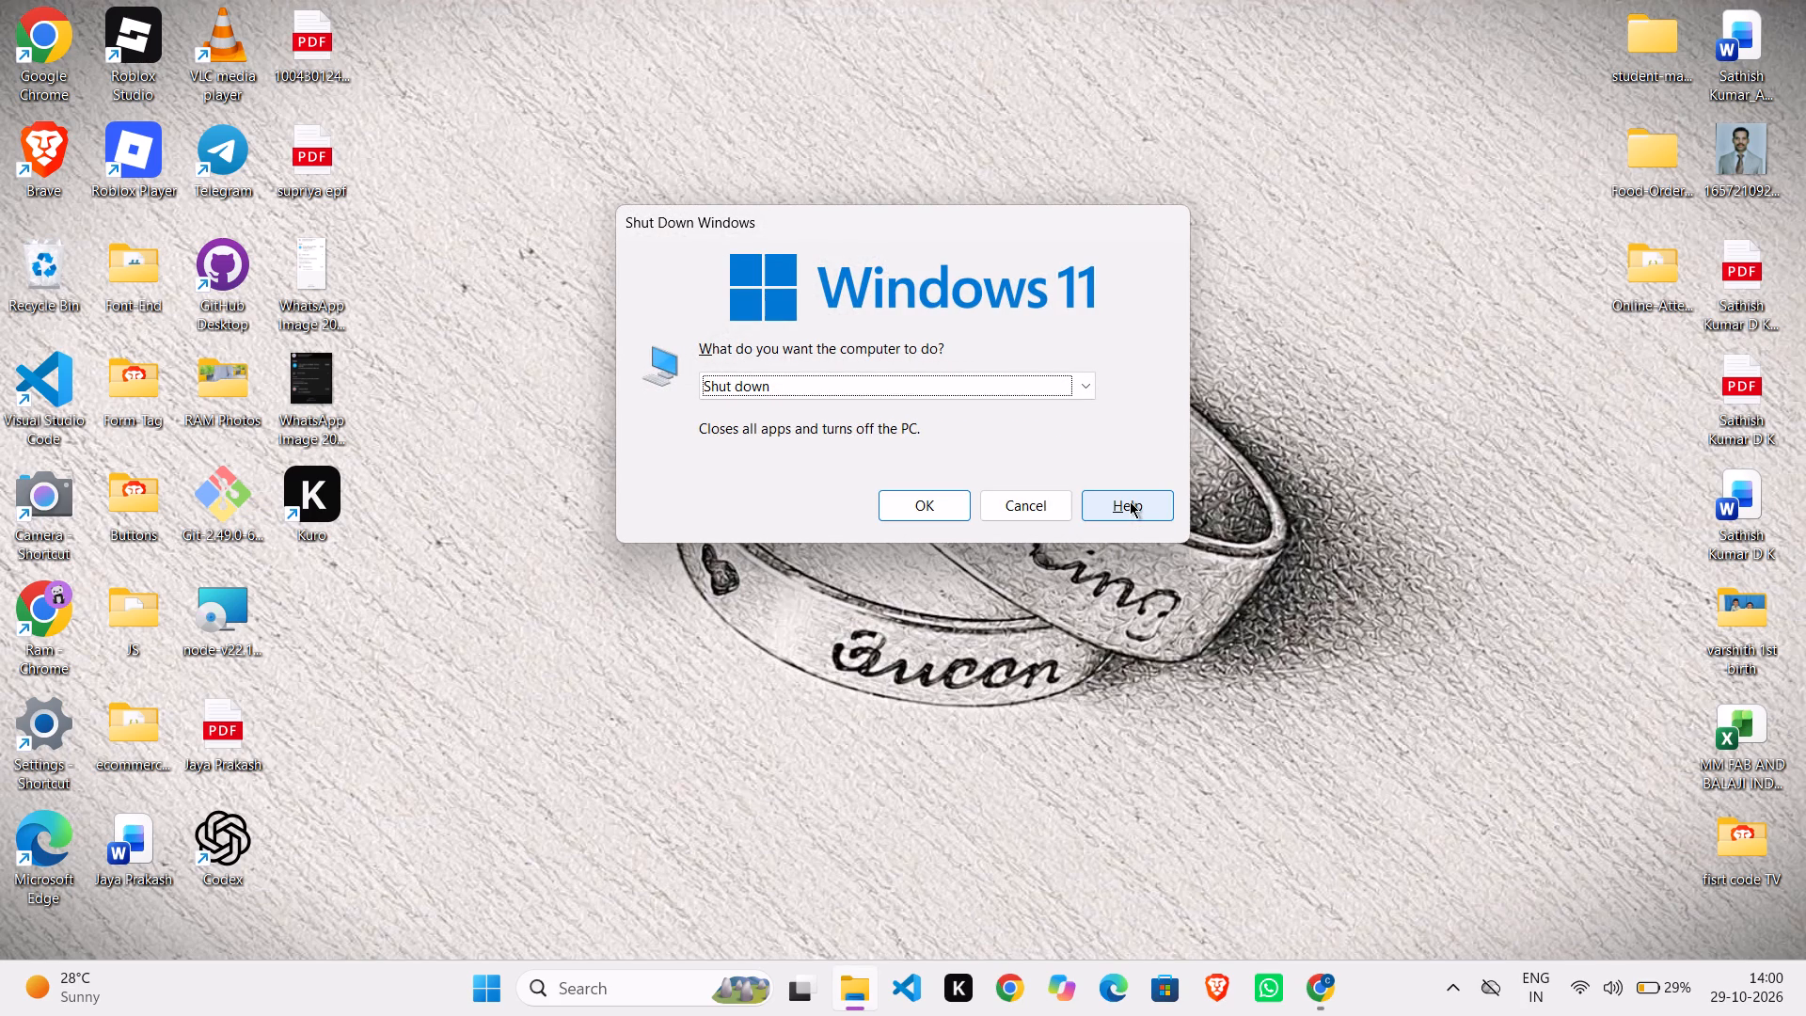
key("Down")
key("Down")
key("Down")
key("Down")
key("Down")
key("Up")
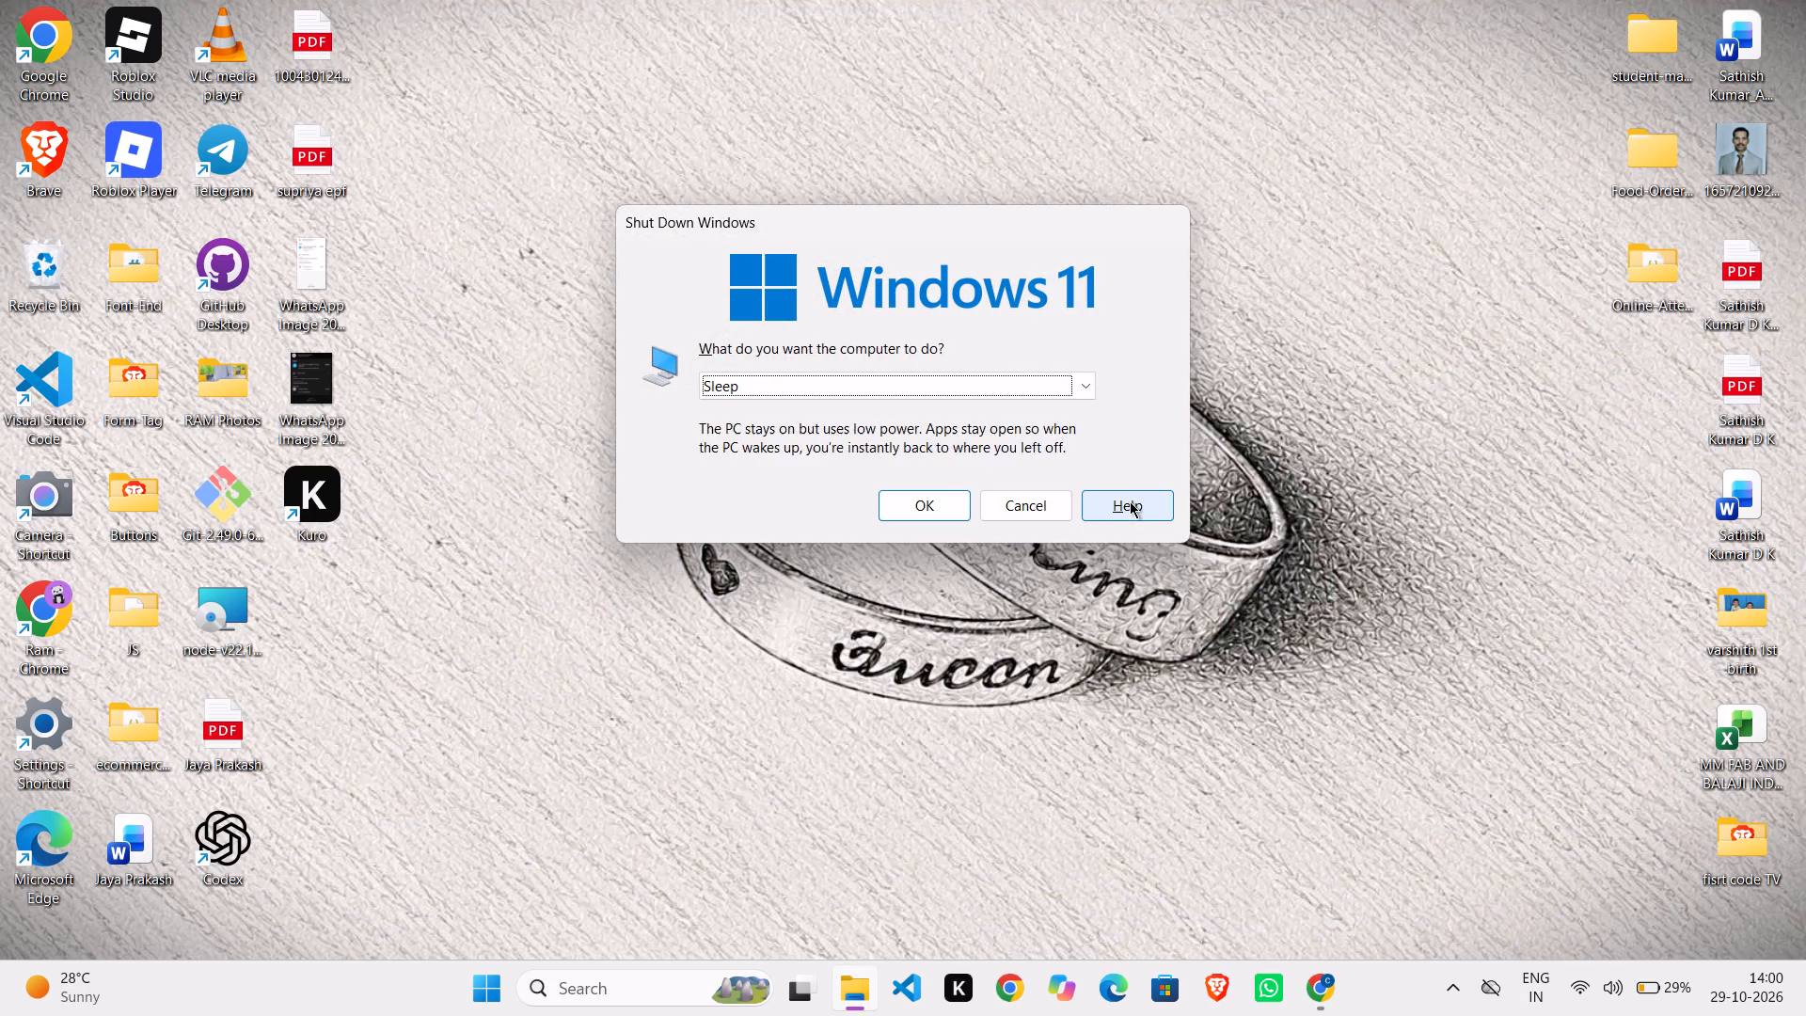
key("Up")
key("Up")
key("Down")
key("Return")
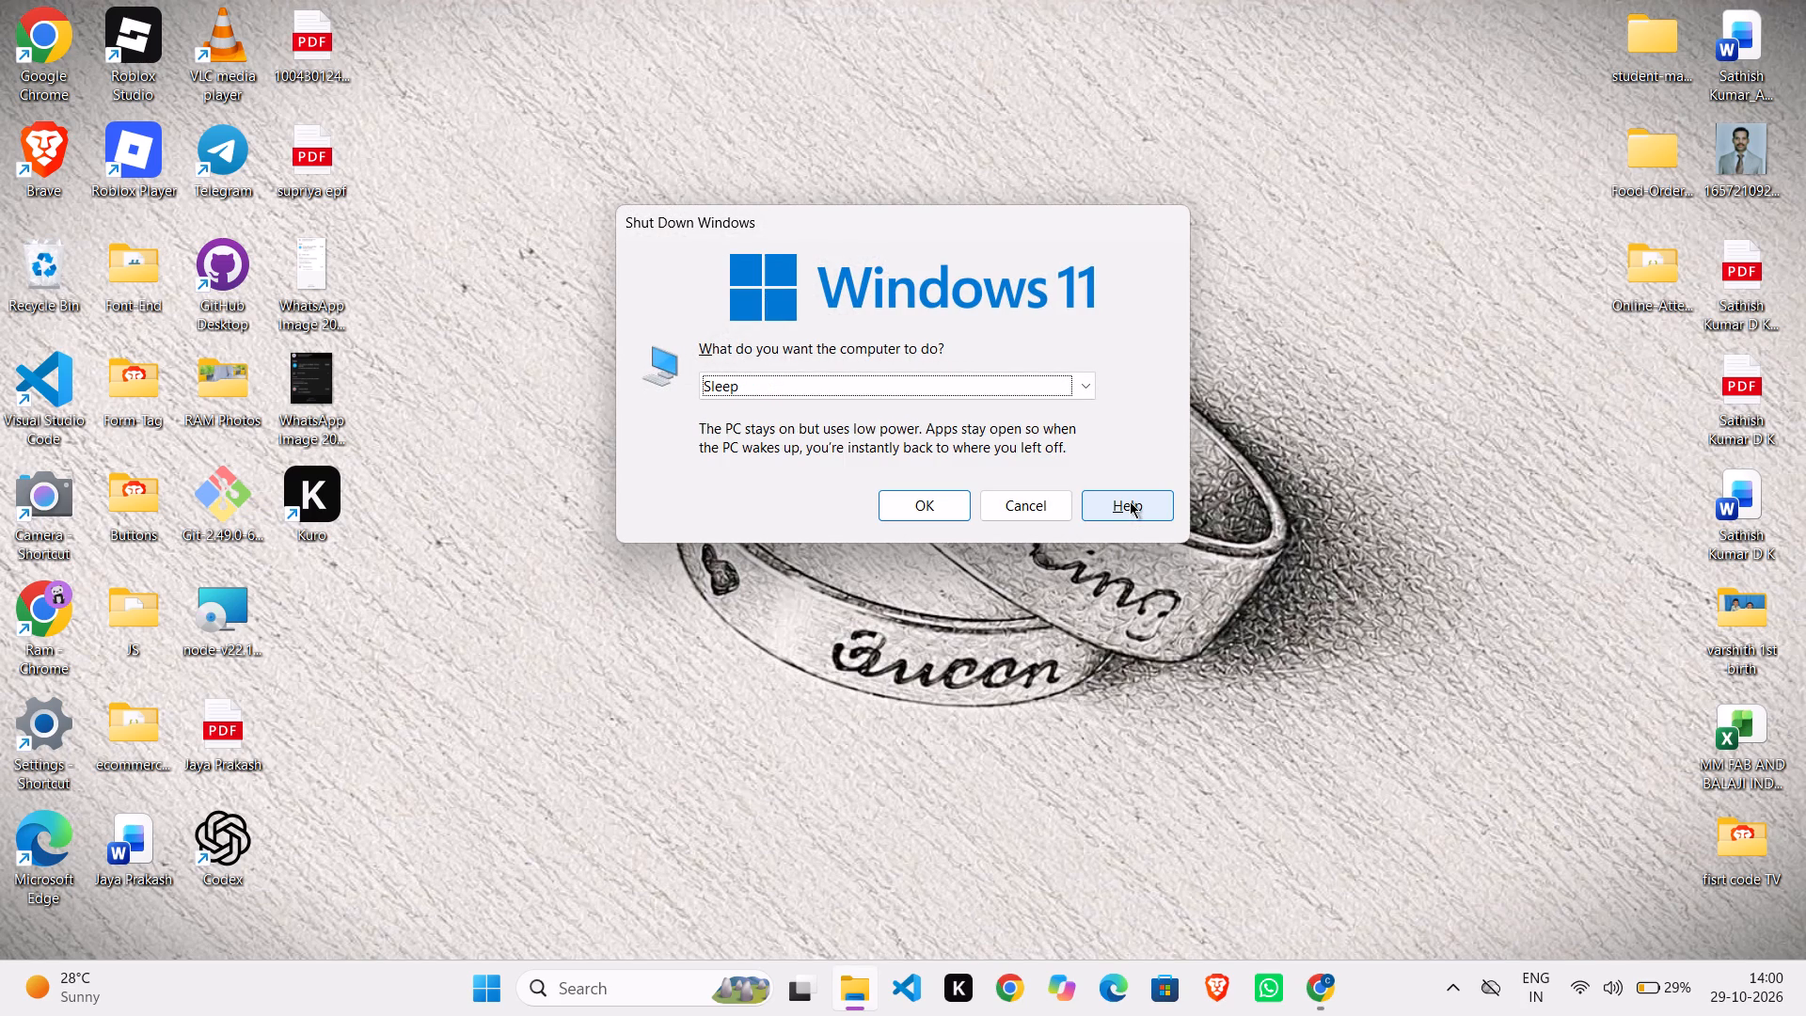